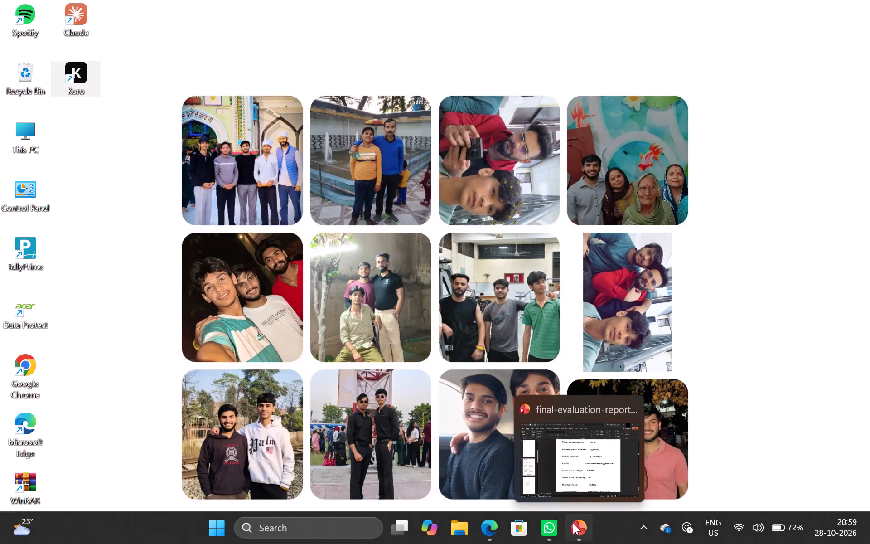
# Switch to the final evaluation report in PowerPoint and widen the student name value's text box to about twice its width.
pyautogui.click(573, 523)
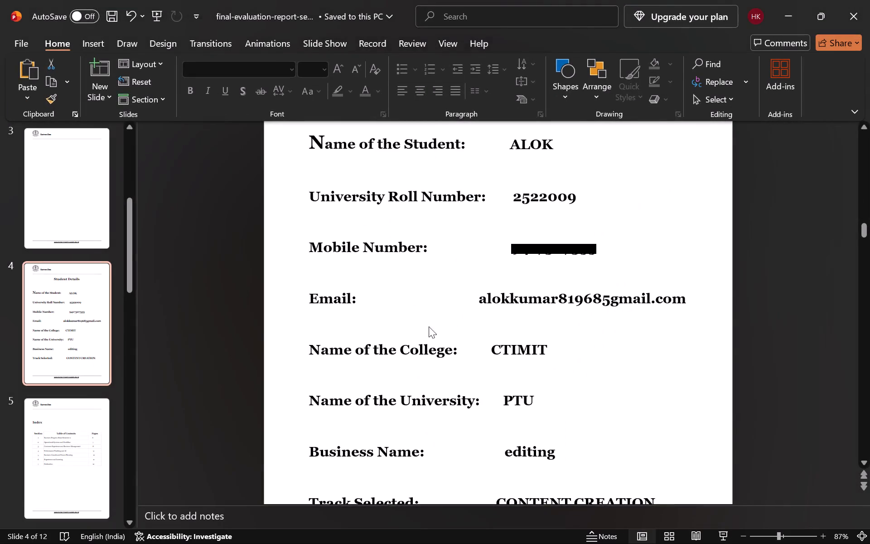
pyautogui.click(417, 437)
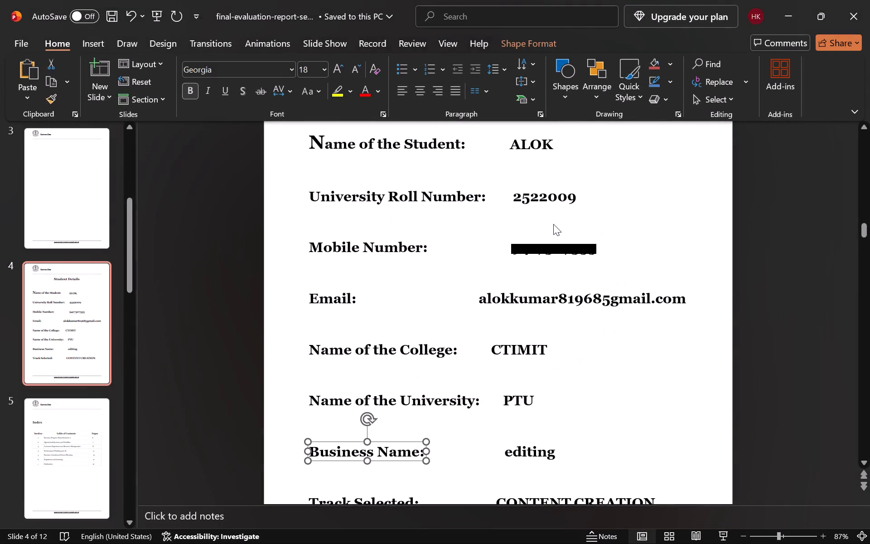
pyautogui.scroll(1, 553, 224)
pyautogui.click(556, 173)
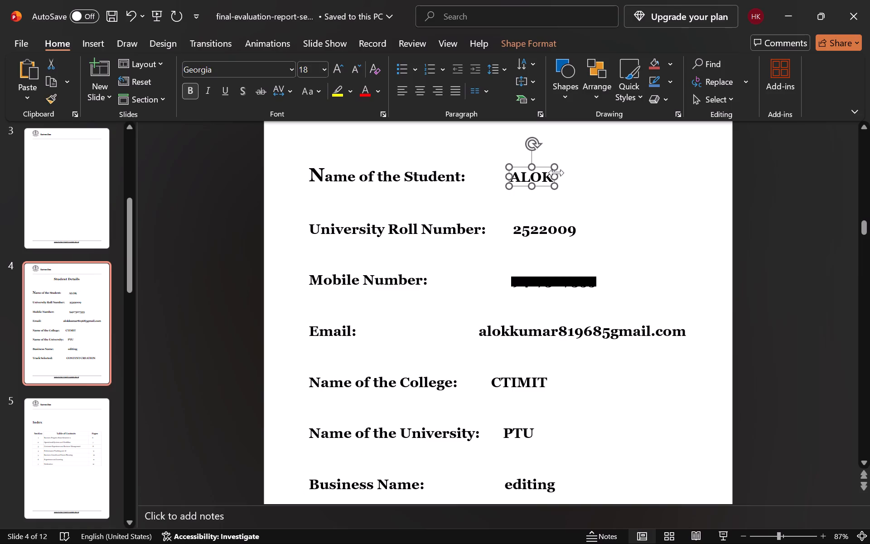
pyautogui.moveTo(556, 173); pyautogui.dragTo(606, 169)
pyautogui.click(575, 173)
pyautogui.click(575, 173)
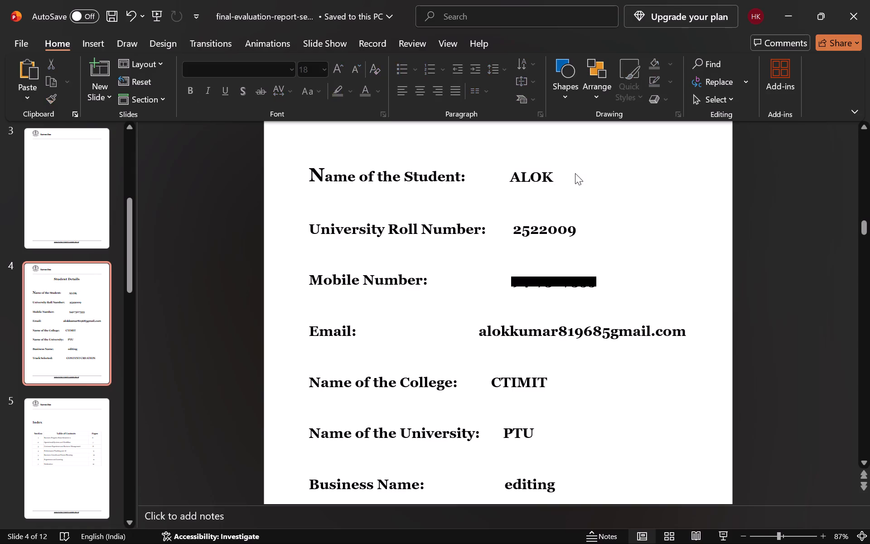
# Replace the student's name on the Student Details slide with the new student's first name in capitals.
pyautogui.click(553, 175)
pyautogui.press('BackSpace')
pyautogui.press('BackSpace')
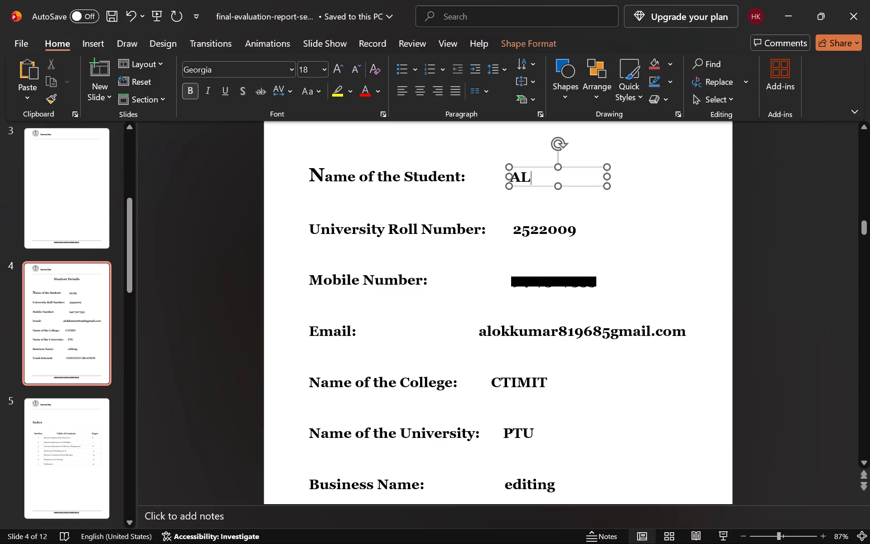
pyautogui.press('BackSpace')
pyautogui.press('BackSpace')
pyautogui.write('HIMANSHU')
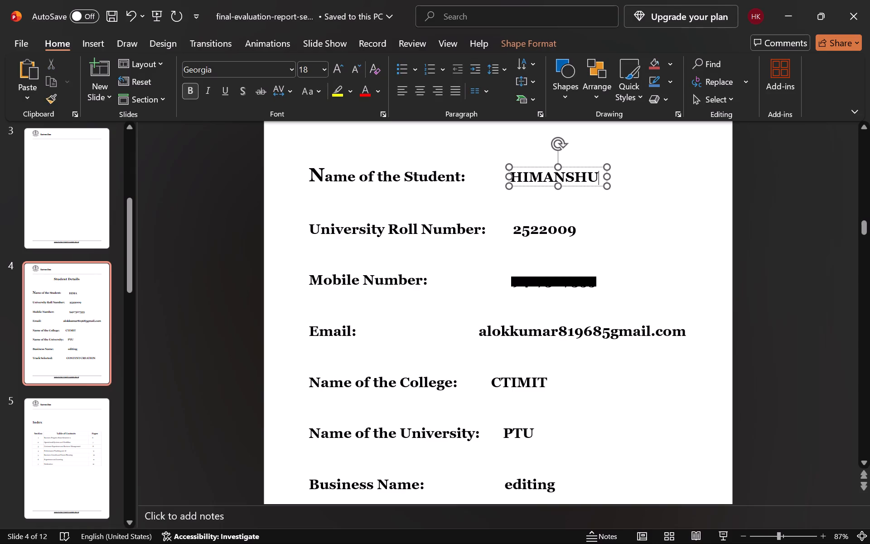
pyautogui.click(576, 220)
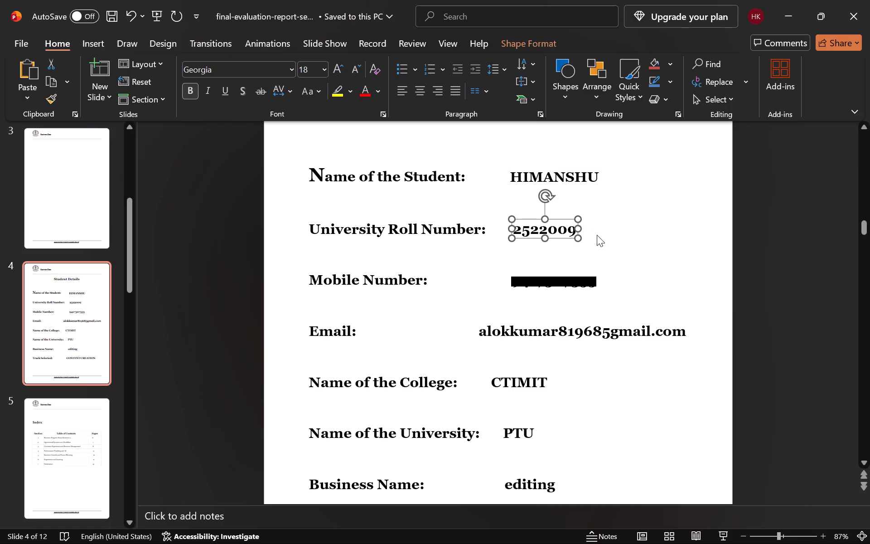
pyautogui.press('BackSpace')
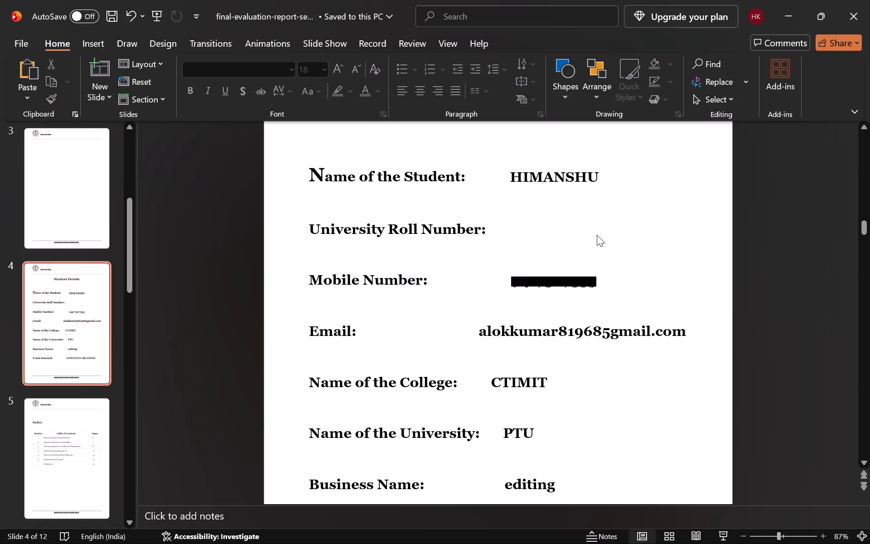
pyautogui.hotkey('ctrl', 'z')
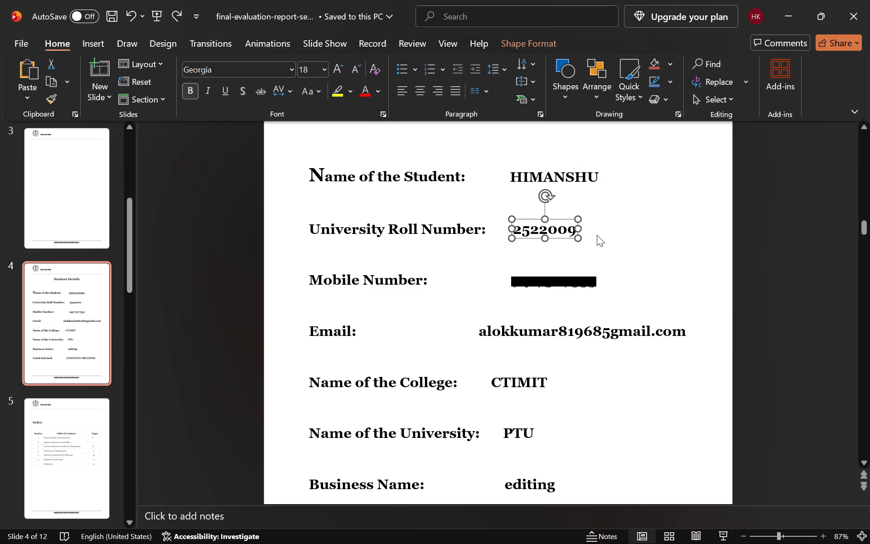
# Replace the last two digits of the university roll number with those of the new student.
pyautogui.click(573, 230)
pyautogui.press('BackSpace')
pyautogui.press('BackSpace')
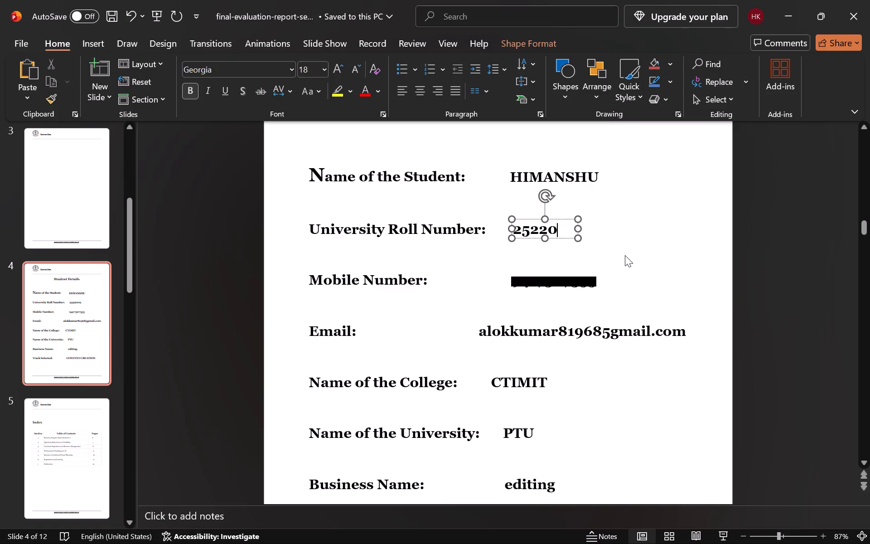
pyautogui.write('29')
# Open the mobile number value for editing at the end of its text.
pyautogui.click(594, 292)
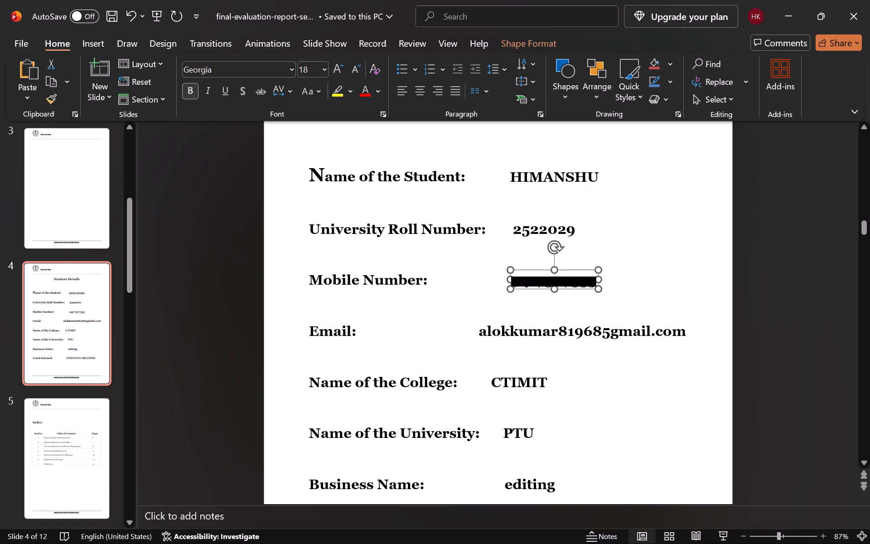
pyautogui.click(594, 280)
pyautogui.click(594, 280)
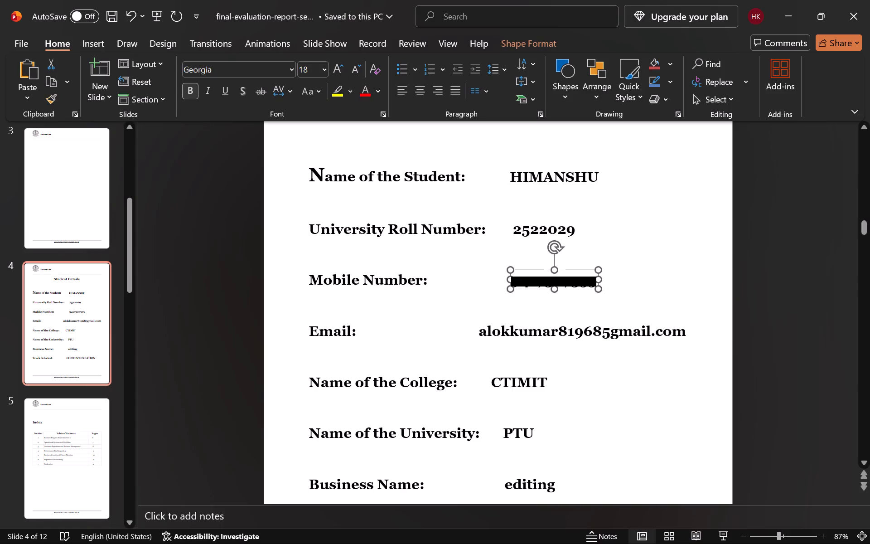
pyautogui.click(591, 280)
pyautogui.press('Right')
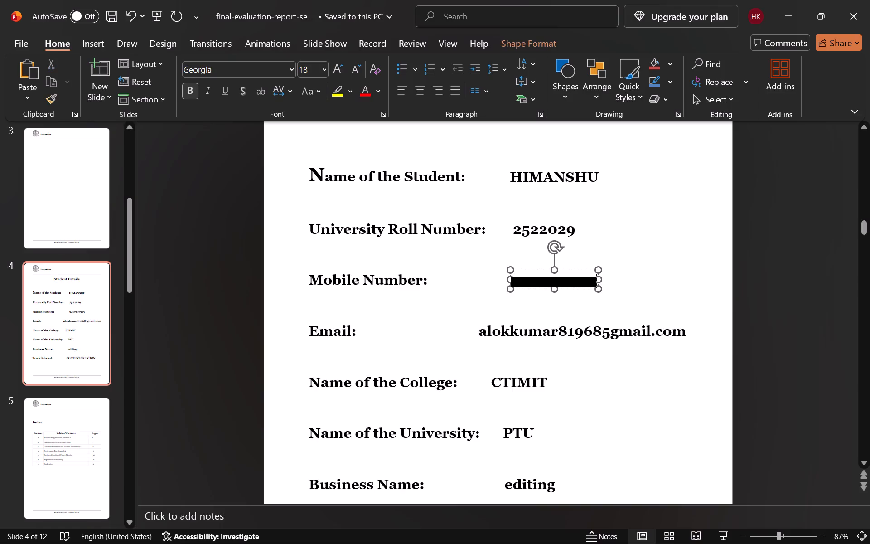
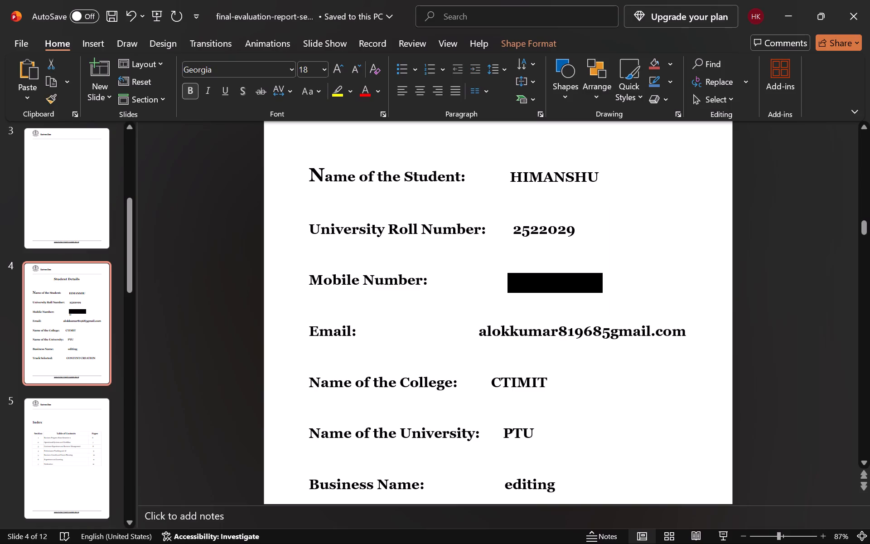
# Widen the mobile number value's text box slightly.
pyautogui.moveTo(603, 287); pyautogui.dragTo(613, 285)
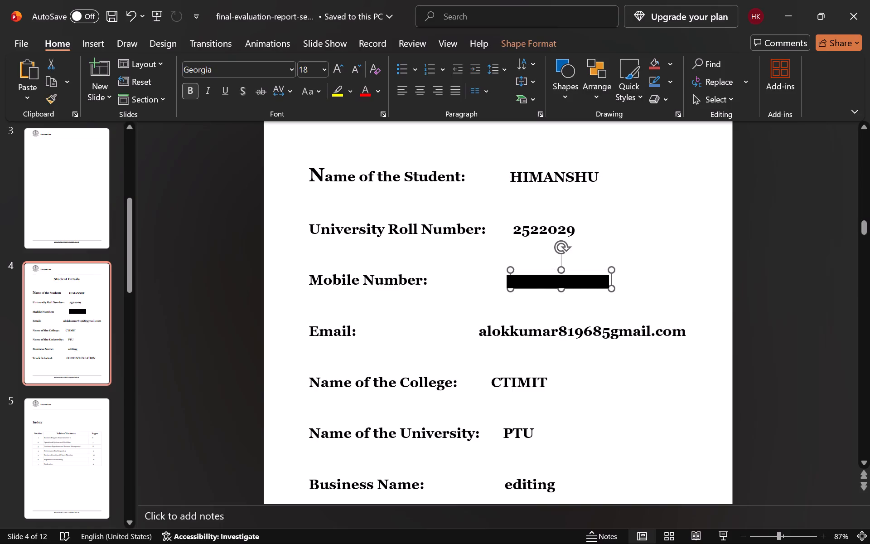
# Replace the part of the email value before "gmail.com" with the new student's email user name.
pyautogui.click(577, 336)
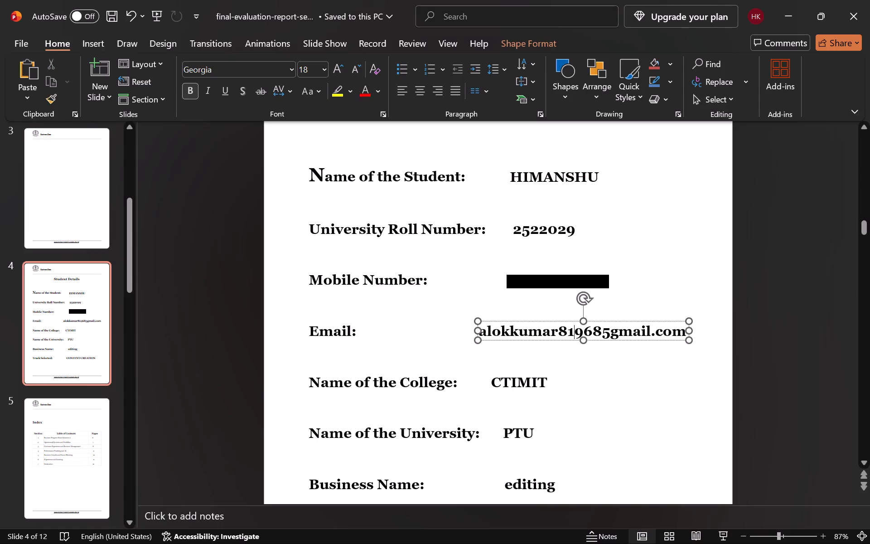
pyautogui.click(607, 329)
pyautogui.press('BackSpace')
pyautogui.press('BackSpace')
pyautogui.press('BackSpace')
pyautogui.press('BackSpace')
pyautogui.press('BackSpace')
pyautogui.press('BackSpace')
pyautogui.press('BackSpace')
pyautogui.press('BackSpace')
pyautogui.press('BackSpace')
pyautogui.press('BackSpace')
pyautogui.press('BackSpace')
pyautogui.press('BackSpace')
pyautogui.press('BackSpace')
pyautogui.press('BackSpace')
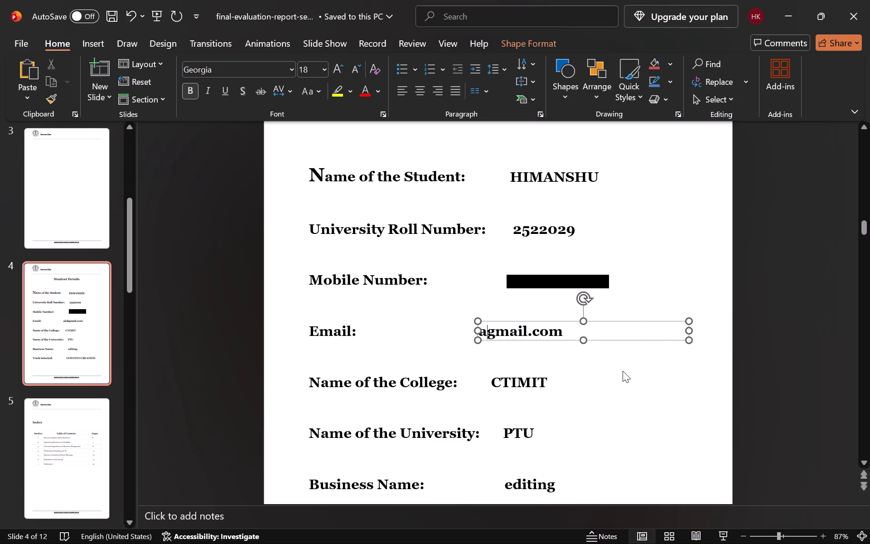
pyautogui.press('BackSpace')
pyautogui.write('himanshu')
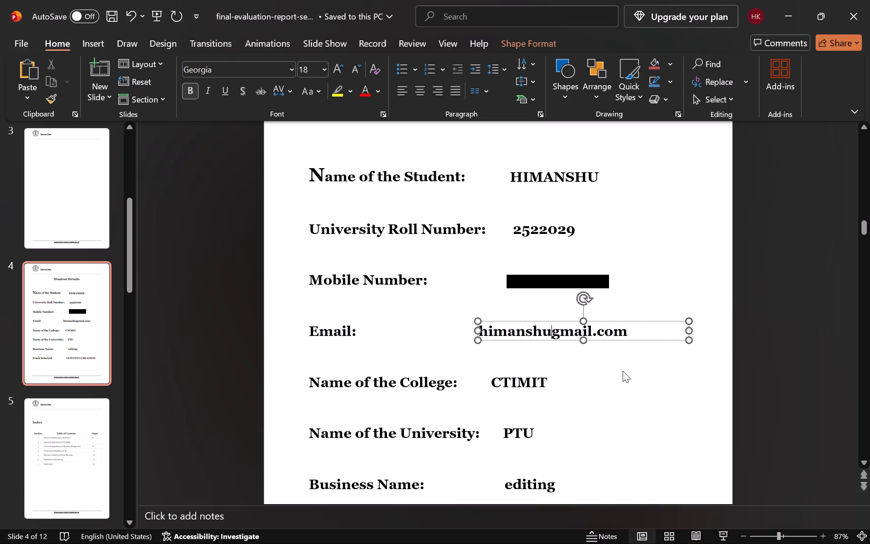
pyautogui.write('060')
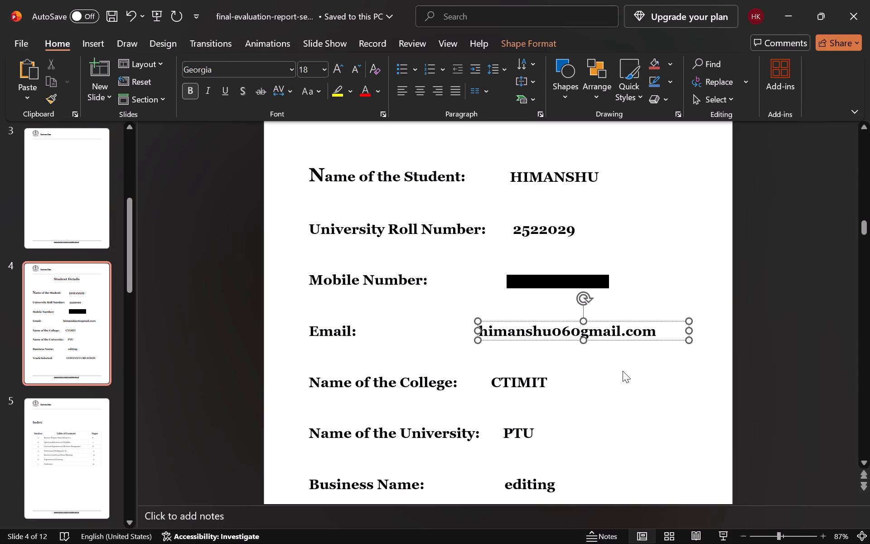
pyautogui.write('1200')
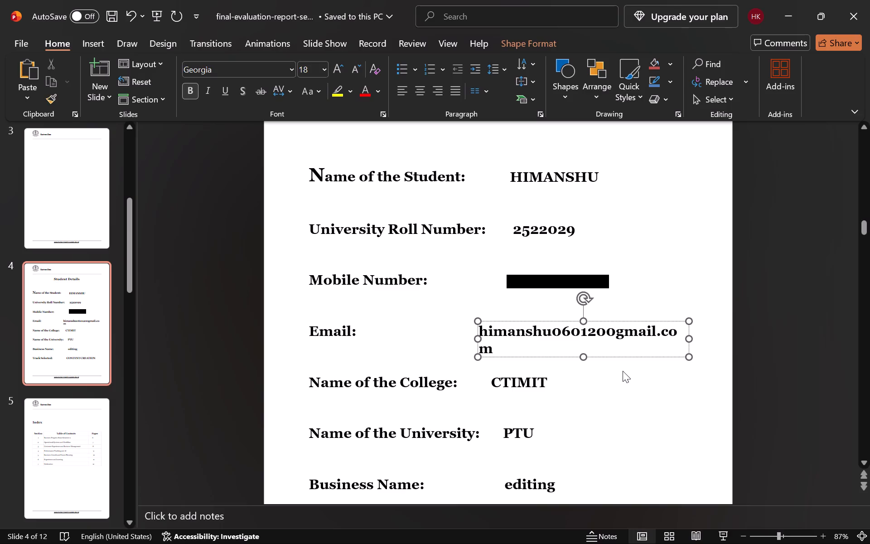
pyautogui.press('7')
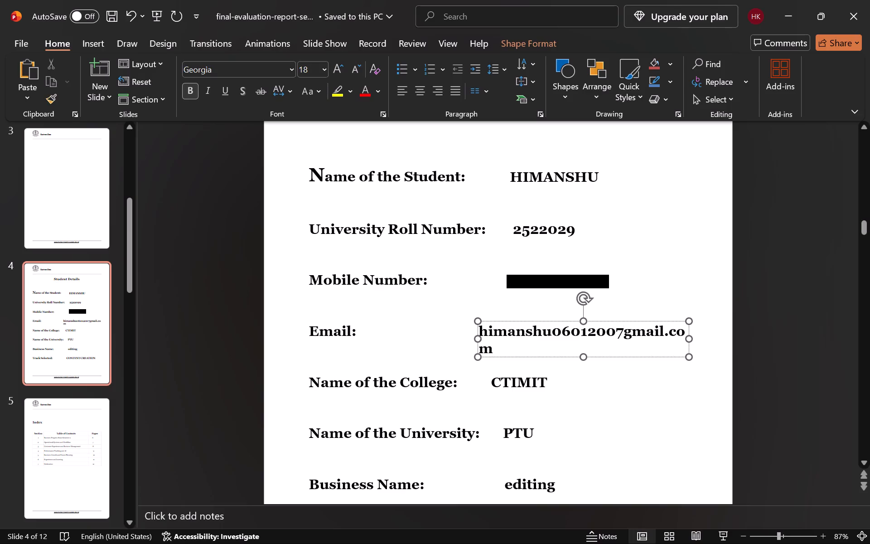
# Widen the email value's text box on both sides so the whole address fits on one line.
pyautogui.moveTo(483, 341); pyautogui.dragTo(494, 441)
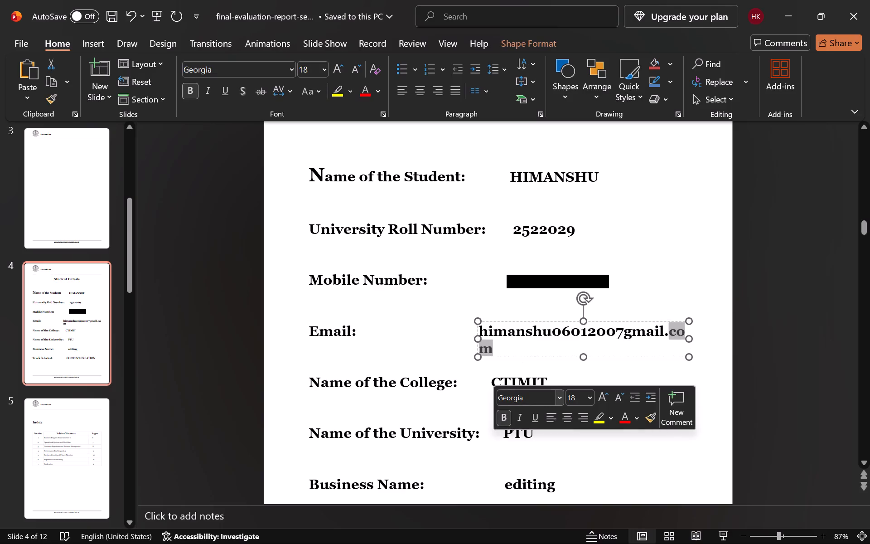
pyautogui.click(522, 361)
pyautogui.click(477, 335)
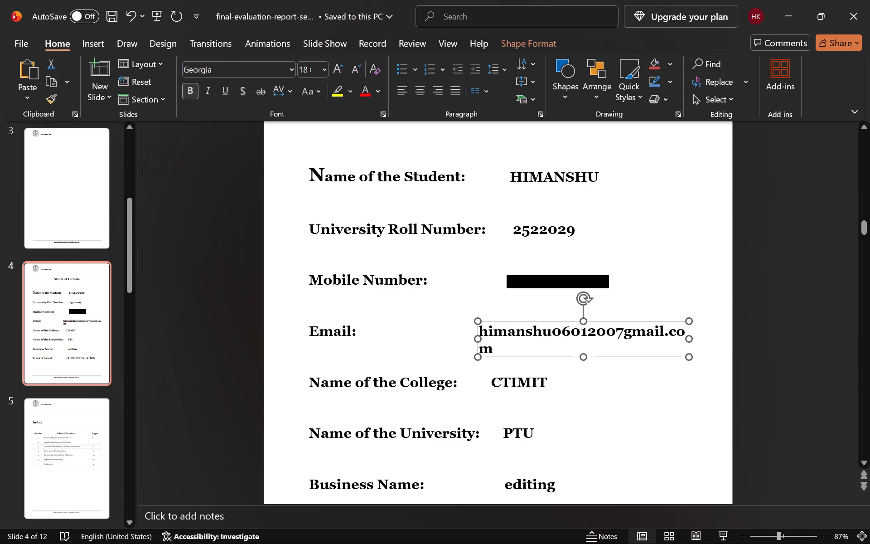
pyautogui.moveTo(480, 333); pyautogui.dragTo(465, 332)
pyautogui.click(481, 337)
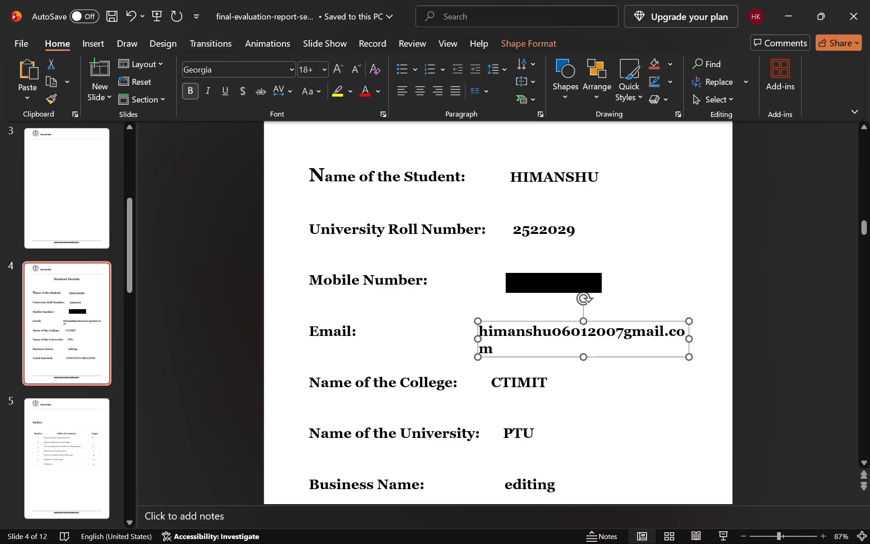
pyautogui.click(479, 340)
pyautogui.moveTo(479, 340); pyautogui.dragTo(471, 340)
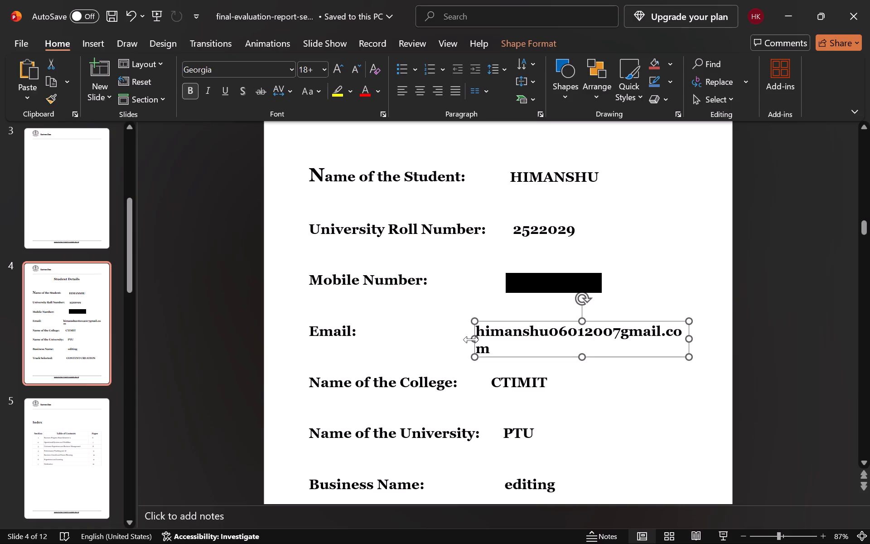
pyautogui.click(476, 338)
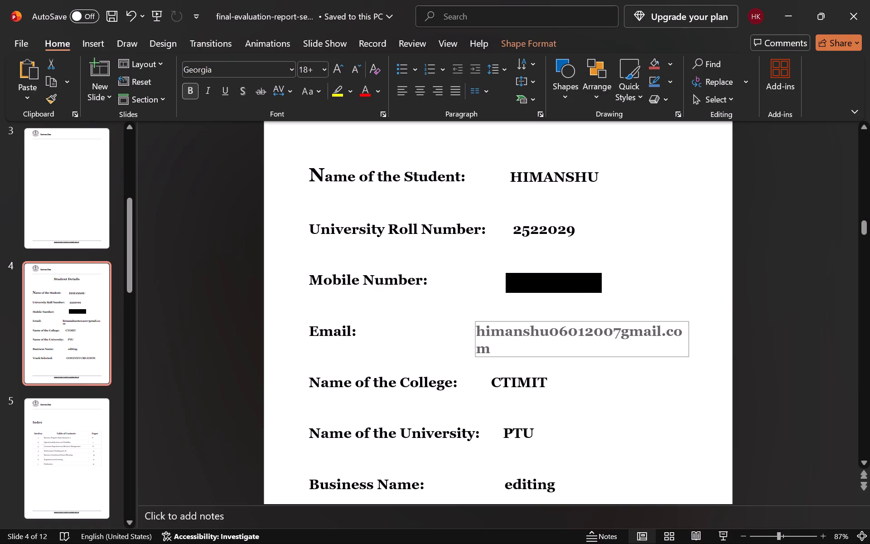
pyautogui.click(474, 338)
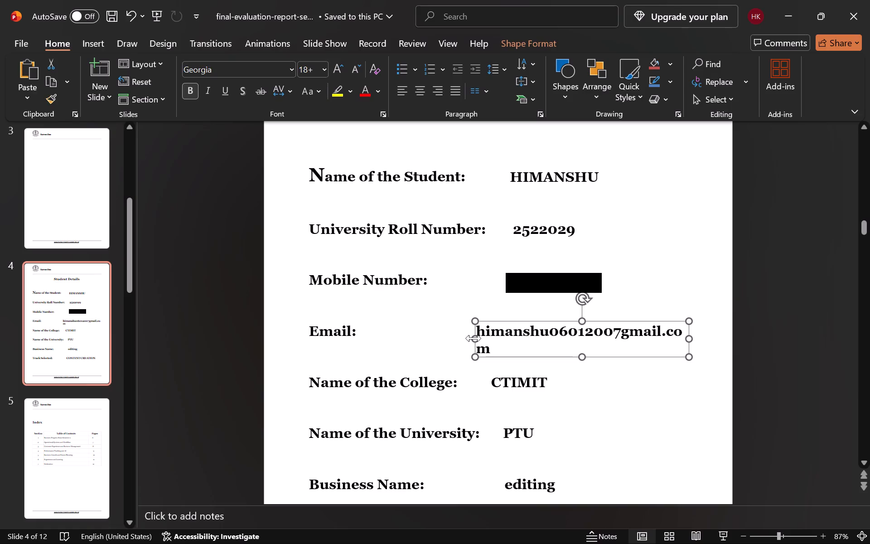
pyautogui.moveTo(686, 336); pyautogui.dragTo(706, 333)
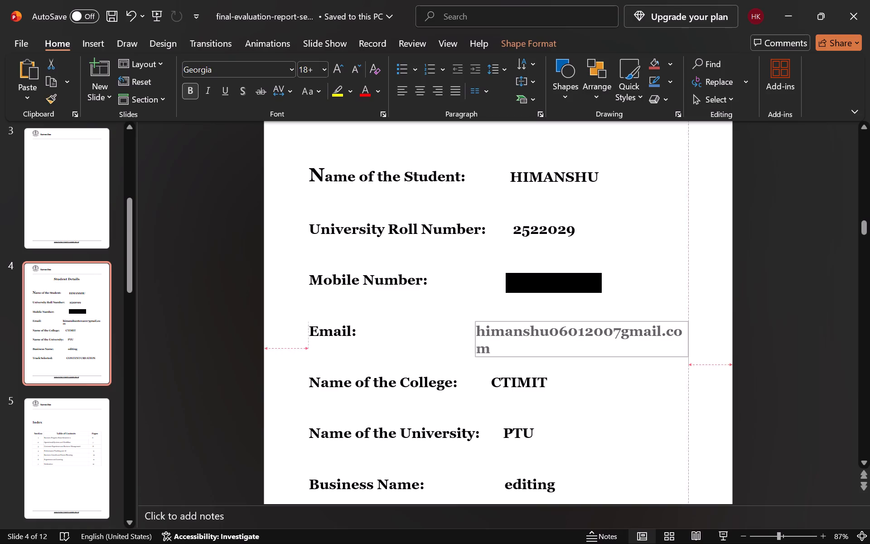
pyautogui.moveTo(706, 333); pyautogui.dragTo(709, 333)
pyautogui.click(702, 353)
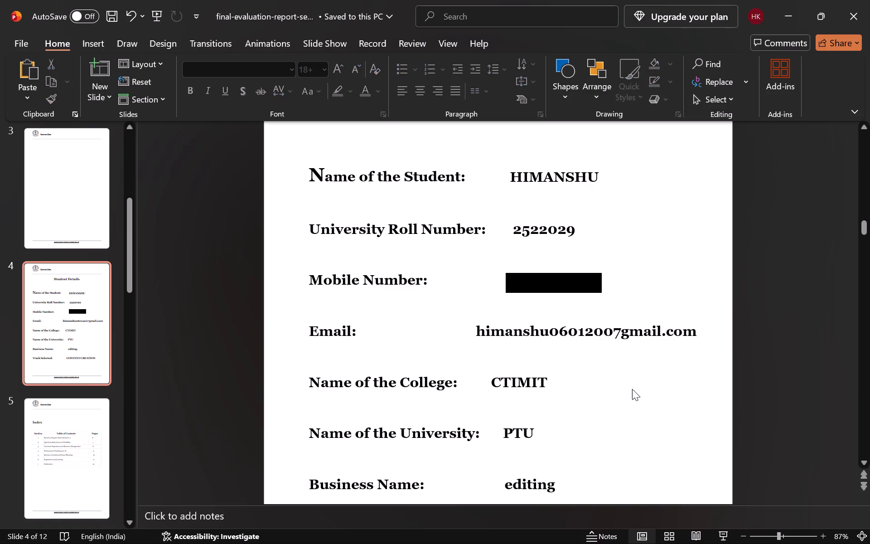
# Widen the business name value's text box on the Student Details slide to nearly twice its width.
pyautogui.scroll(-3, 632, 389)
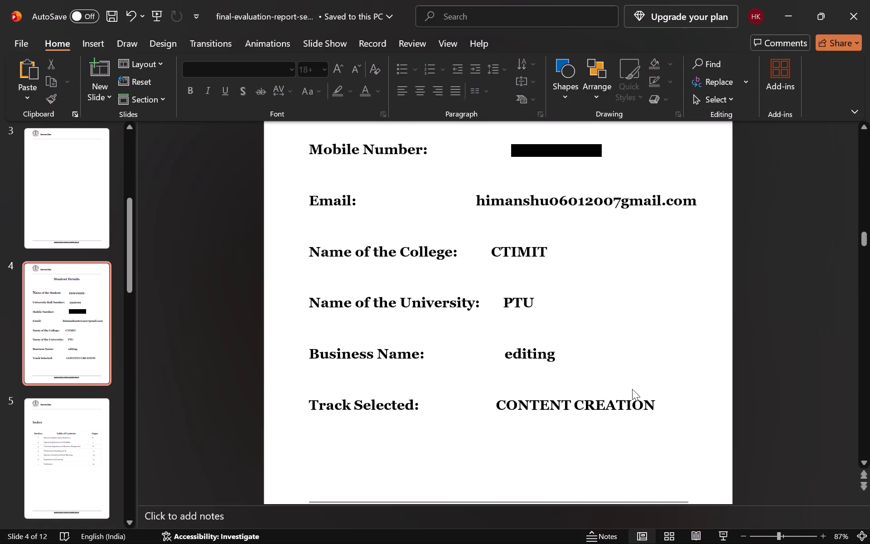
pyautogui.click(562, 351)
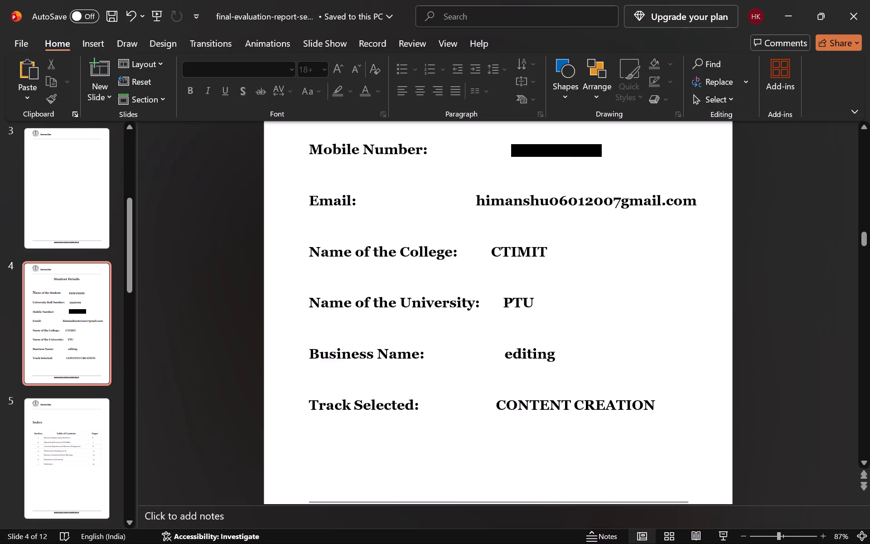
pyautogui.click(559, 351)
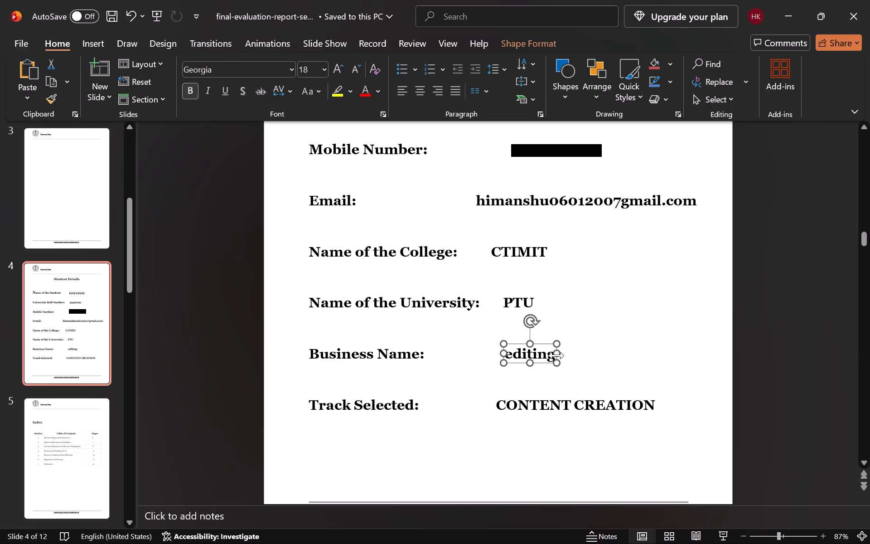
pyautogui.moveTo(556, 355); pyautogui.dragTo(599, 350)
pyautogui.click(570, 351)
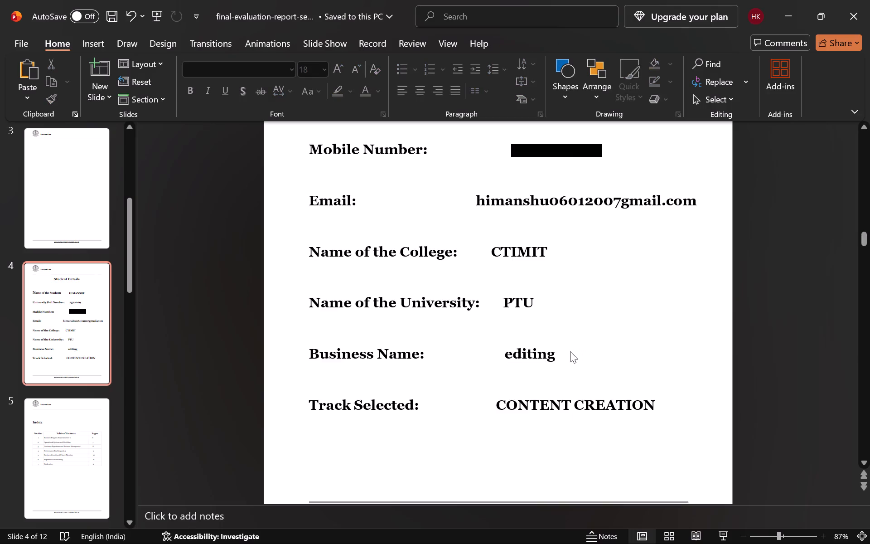
# Replace the business name value with "I.MASOCHISM".
pyautogui.click(570, 351)
pyautogui.click(555, 353)
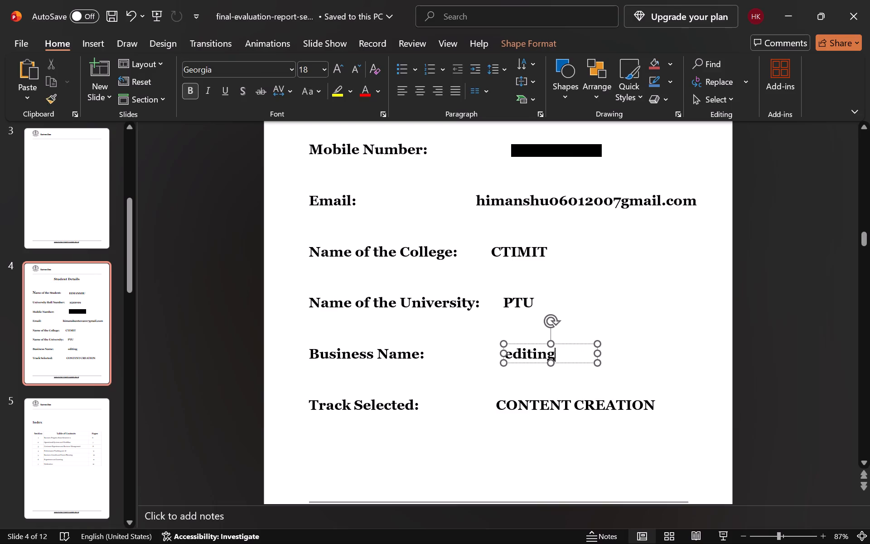
pyautogui.press('BackSpace')
pyautogui.press('BackSpace')
pyautogui.press('BackSpace')
pyautogui.press('BackSpace')
pyautogui.press('BackSpace')
pyautogui.press('BackSpace')
pyautogui.press('BackSpace')
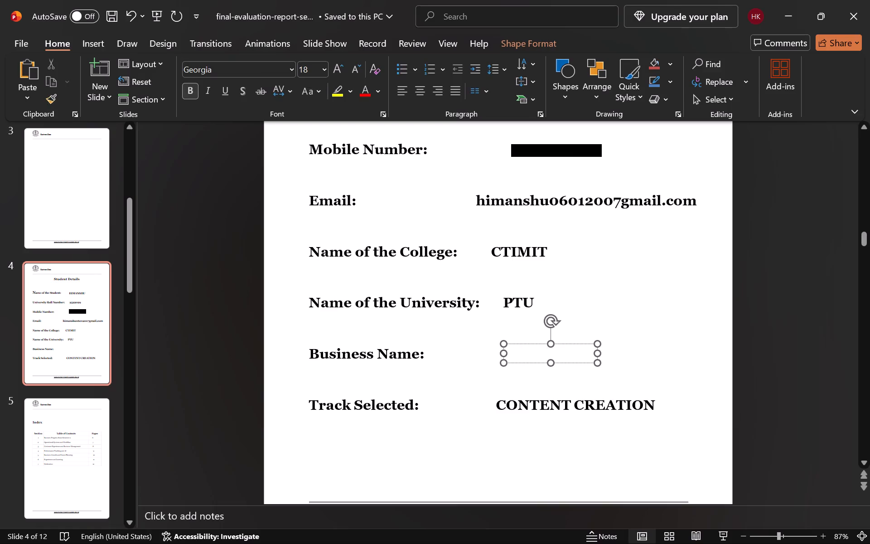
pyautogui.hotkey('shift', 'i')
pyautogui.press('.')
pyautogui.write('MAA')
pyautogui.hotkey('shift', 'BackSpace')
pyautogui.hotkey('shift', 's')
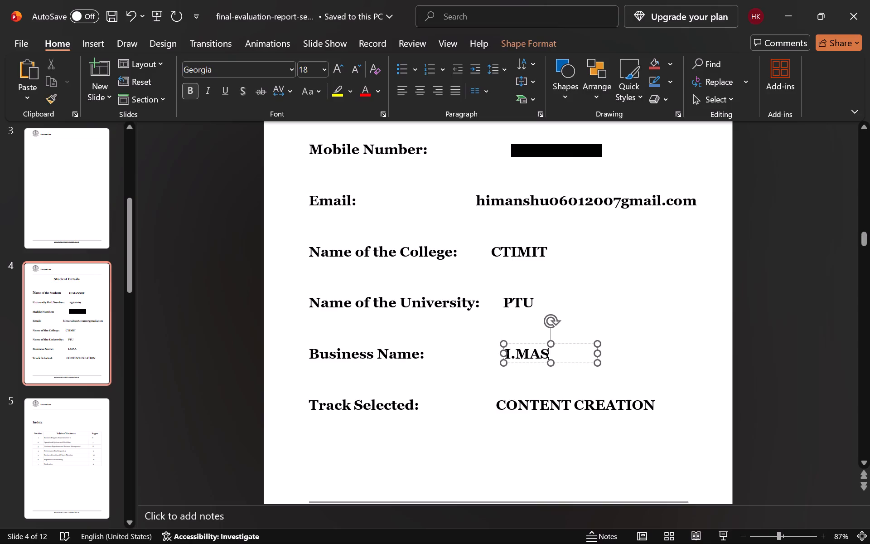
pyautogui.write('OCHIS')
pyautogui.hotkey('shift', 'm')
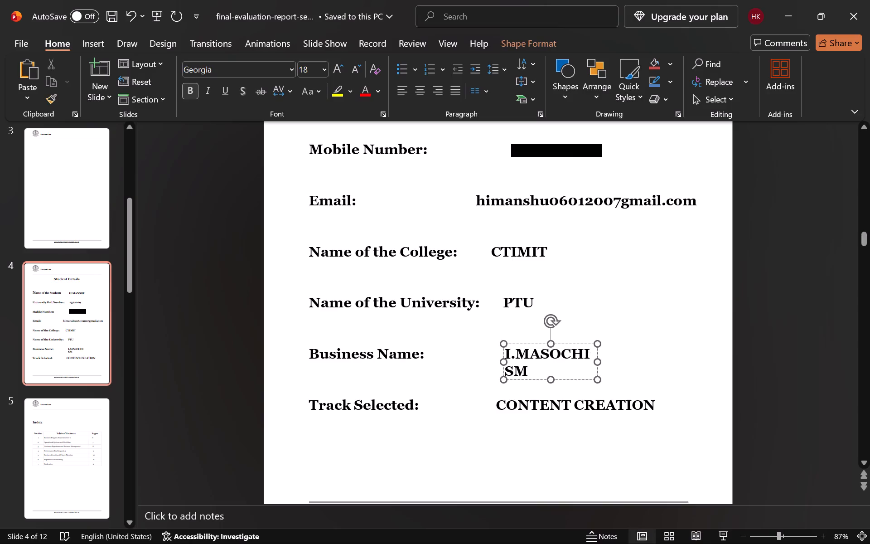
# Enlarge the business name value's text box so the name fits on one line.
pyautogui.moveTo(599, 380); pyautogui.dragTo(631, 369)
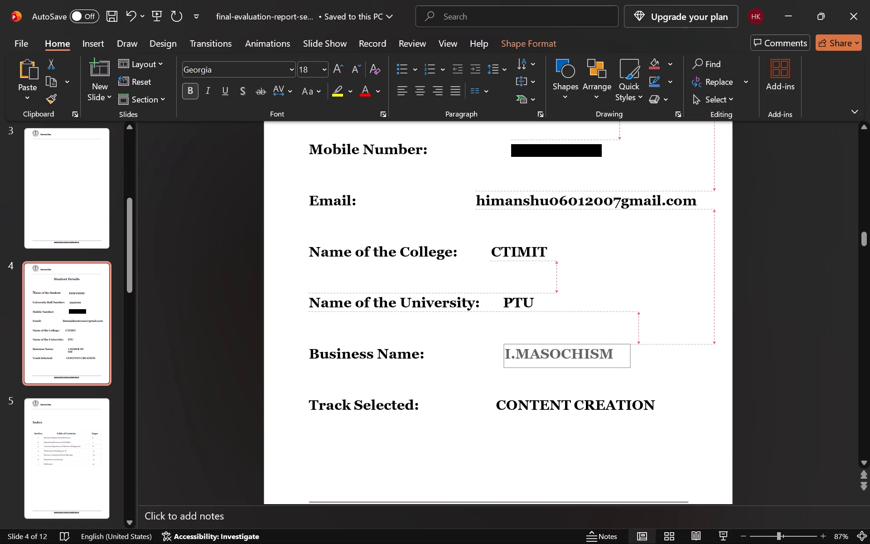
pyautogui.moveTo(631, 369); pyautogui.dragTo(638, 369)
pyautogui.click(658, 389)
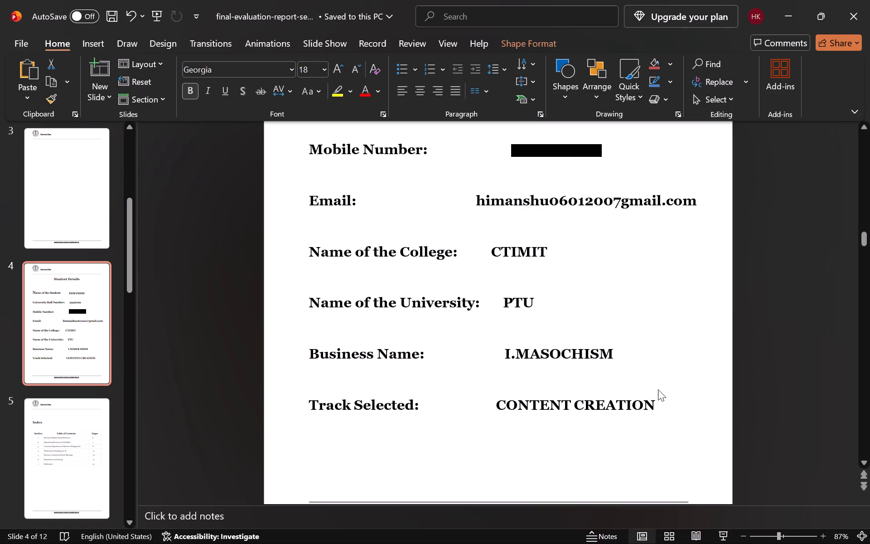
# Look over the Student Details, Index and Section 1 slides, ending on the report's title slide.
pyautogui.scroll(3, 599, 414)
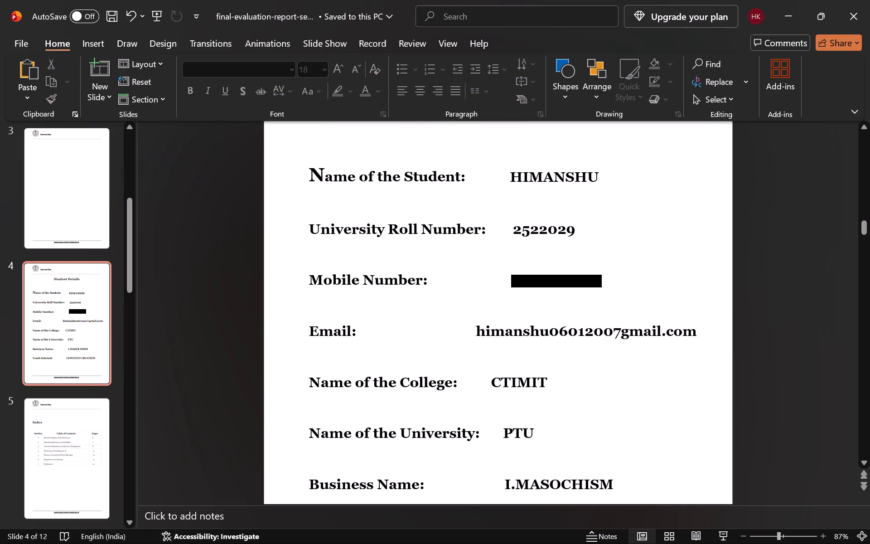
pyautogui.scroll(1, 599, 414)
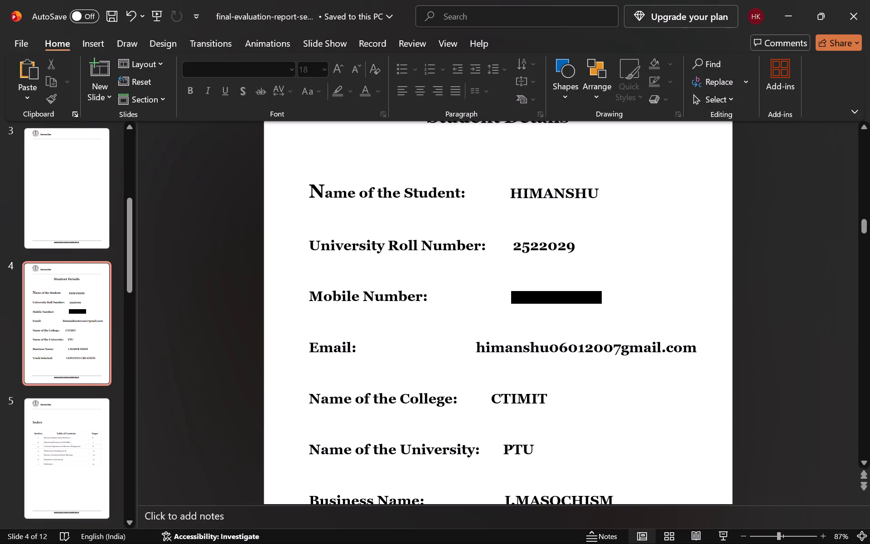
pyautogui.click(82, 453)
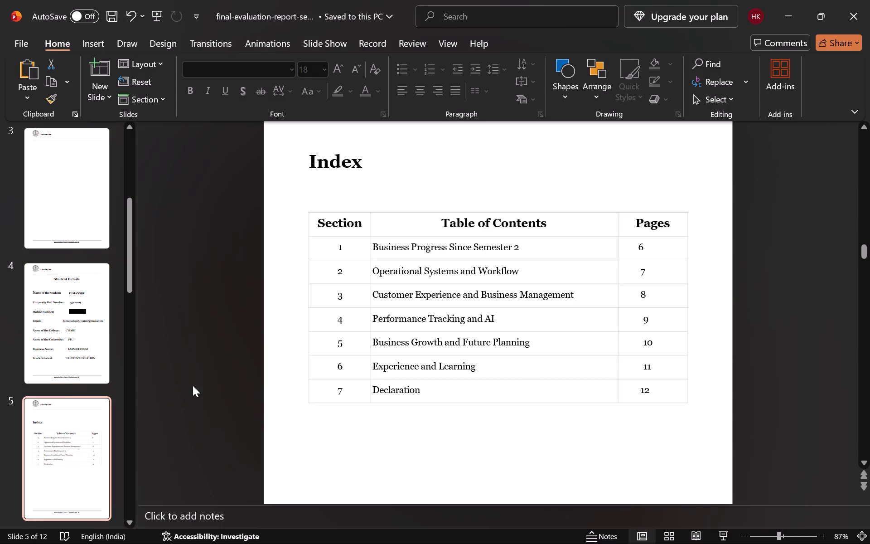
pyautogui.scroll(-3, 334, 368)
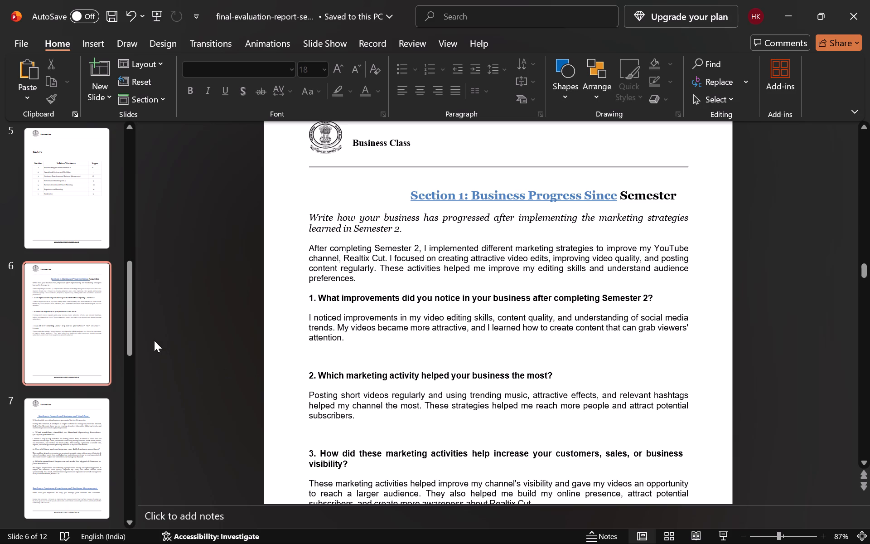
pyautogui.scroll(1, 84, 297)
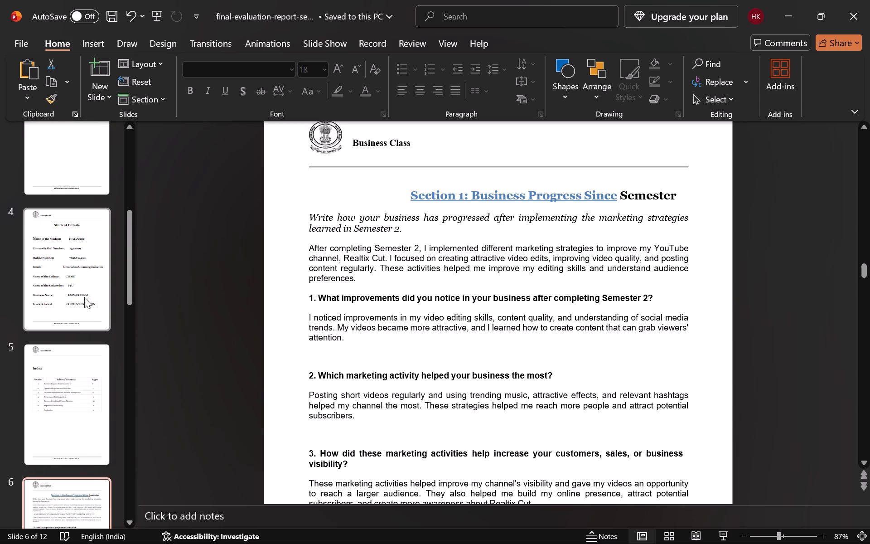
pyautogui.scroll(1, 84, 297)
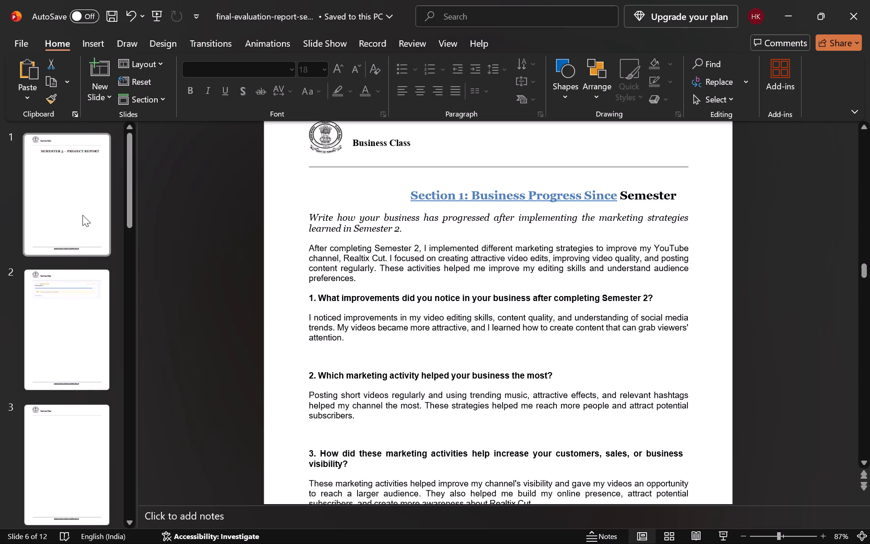
pyautogui.click(82, 215)
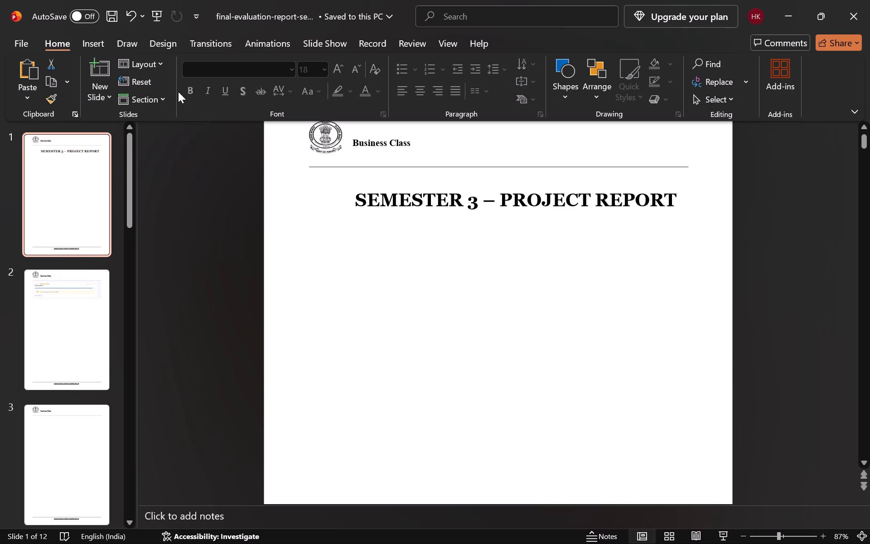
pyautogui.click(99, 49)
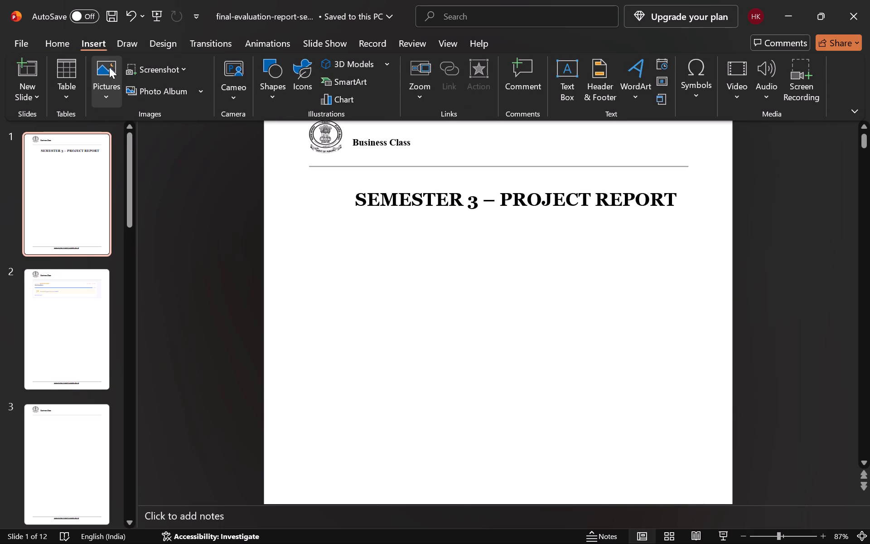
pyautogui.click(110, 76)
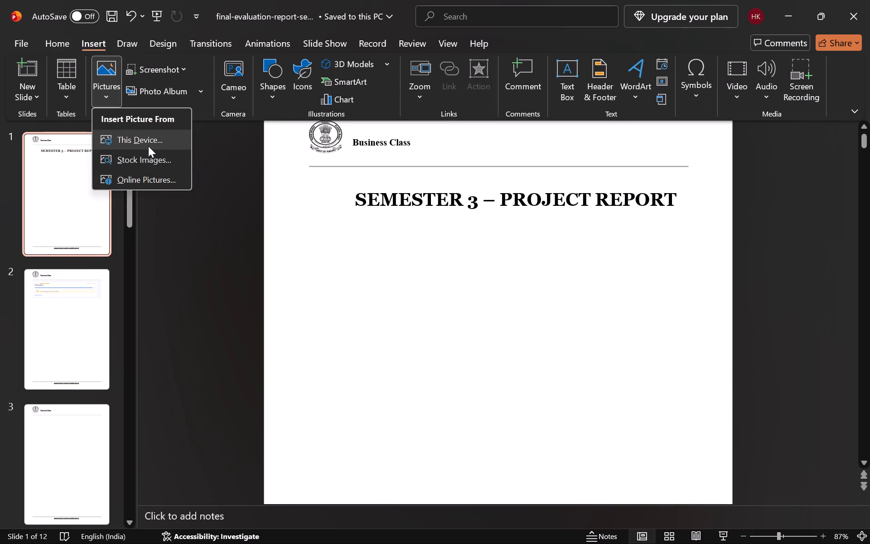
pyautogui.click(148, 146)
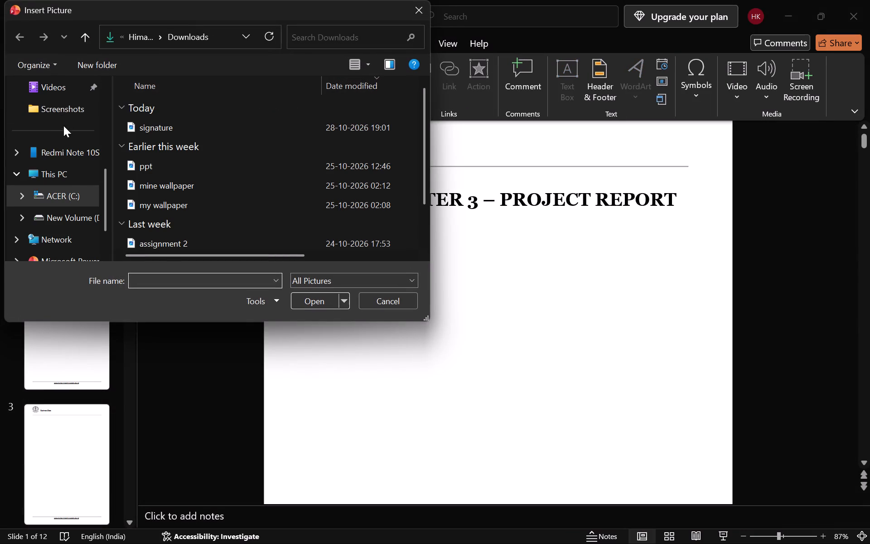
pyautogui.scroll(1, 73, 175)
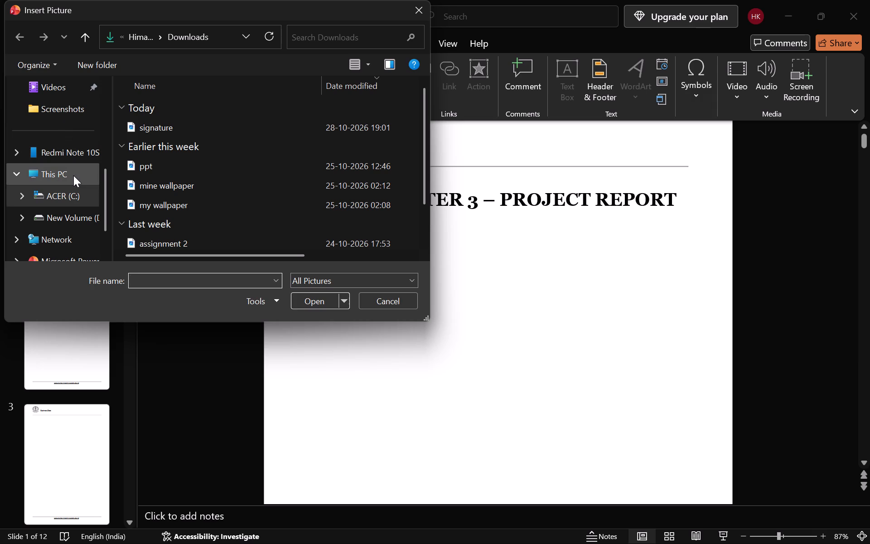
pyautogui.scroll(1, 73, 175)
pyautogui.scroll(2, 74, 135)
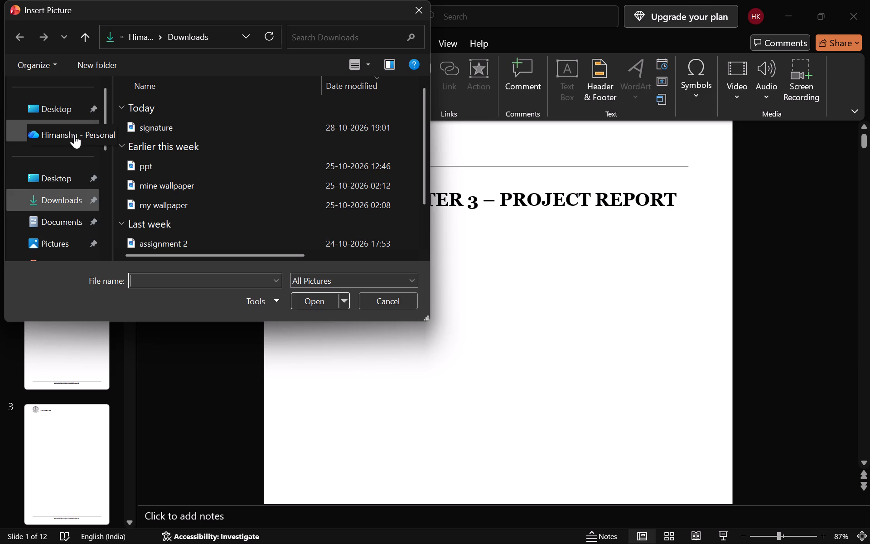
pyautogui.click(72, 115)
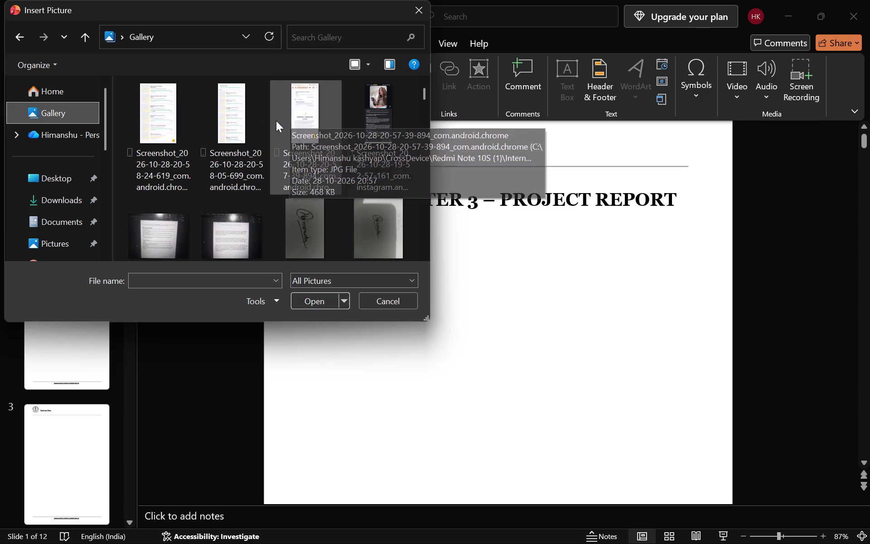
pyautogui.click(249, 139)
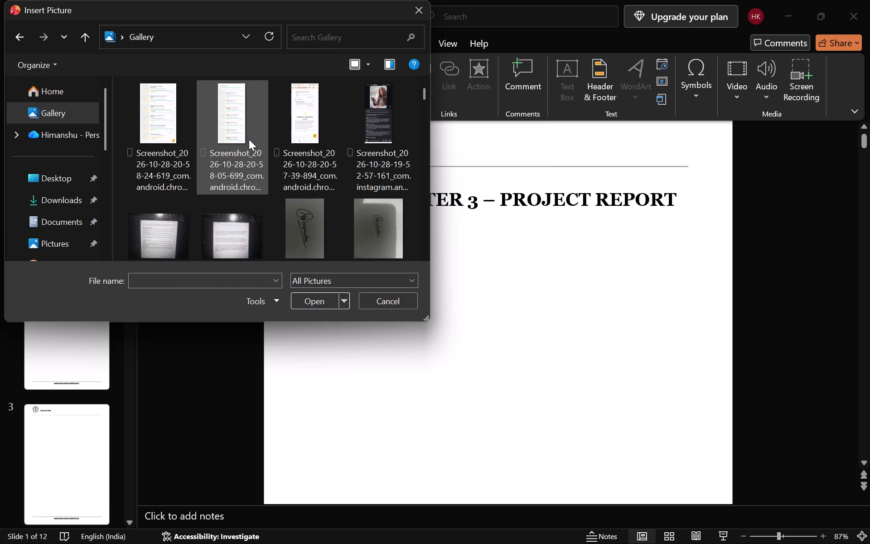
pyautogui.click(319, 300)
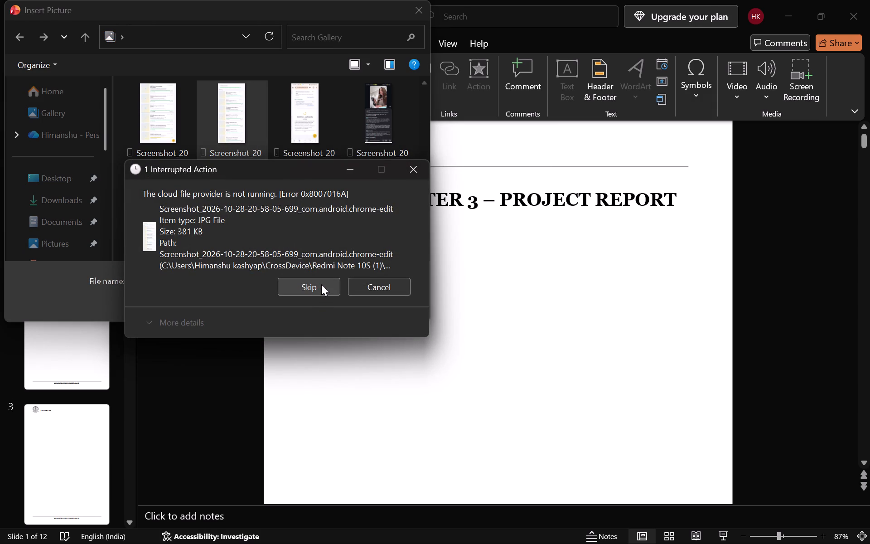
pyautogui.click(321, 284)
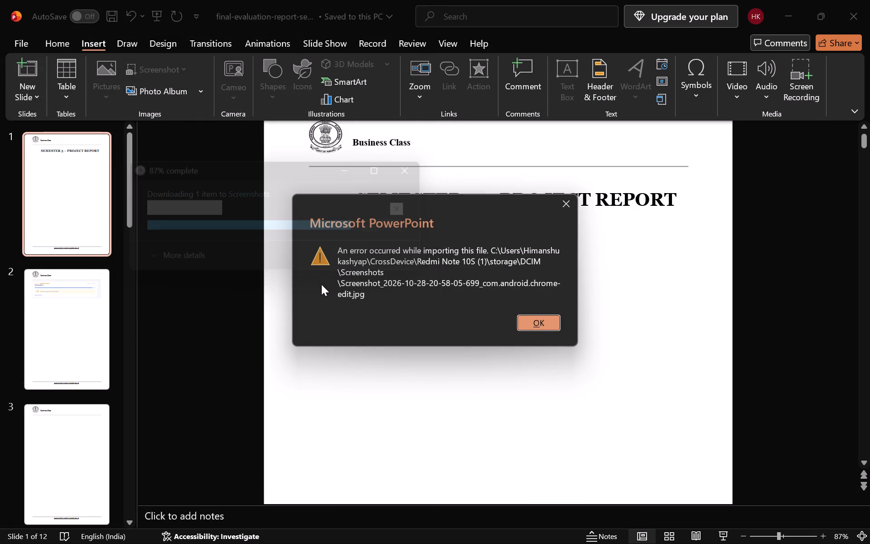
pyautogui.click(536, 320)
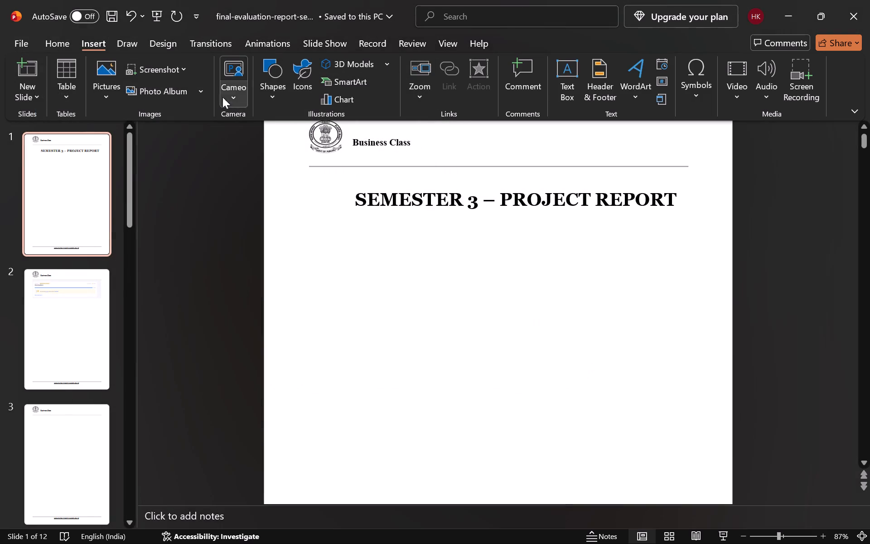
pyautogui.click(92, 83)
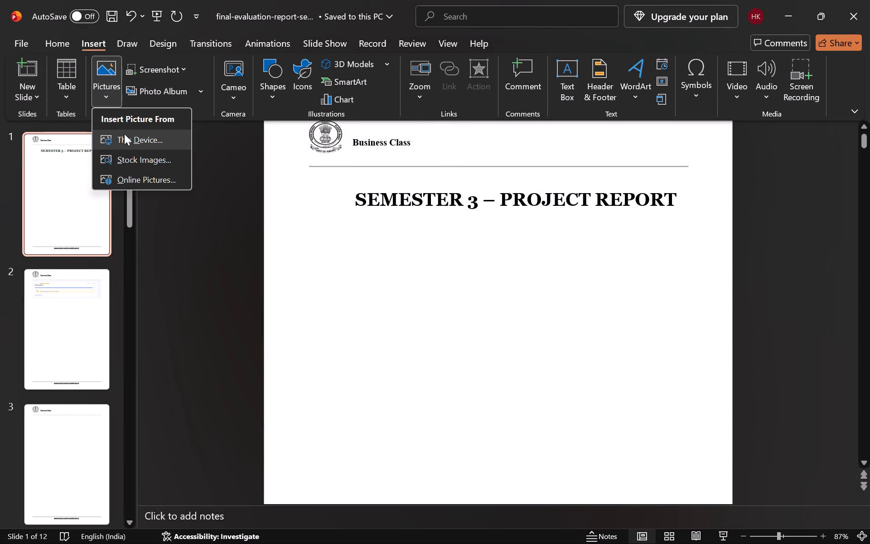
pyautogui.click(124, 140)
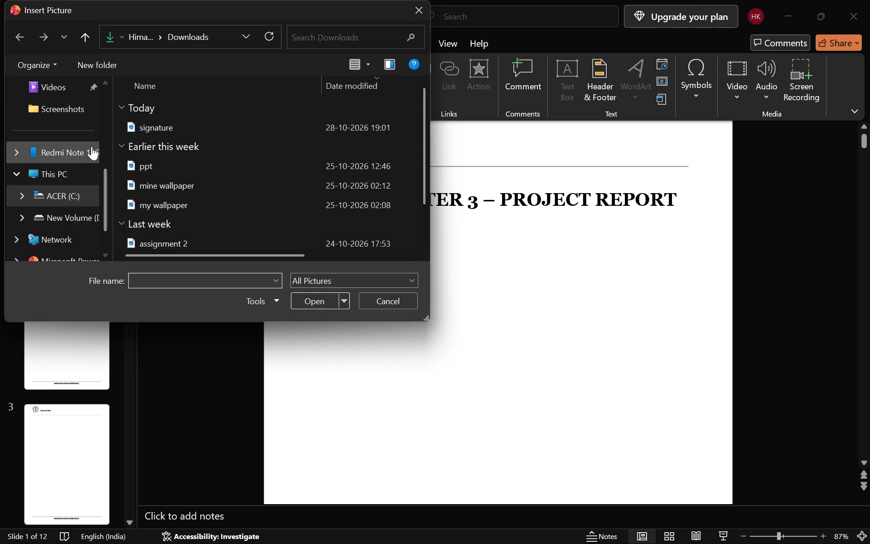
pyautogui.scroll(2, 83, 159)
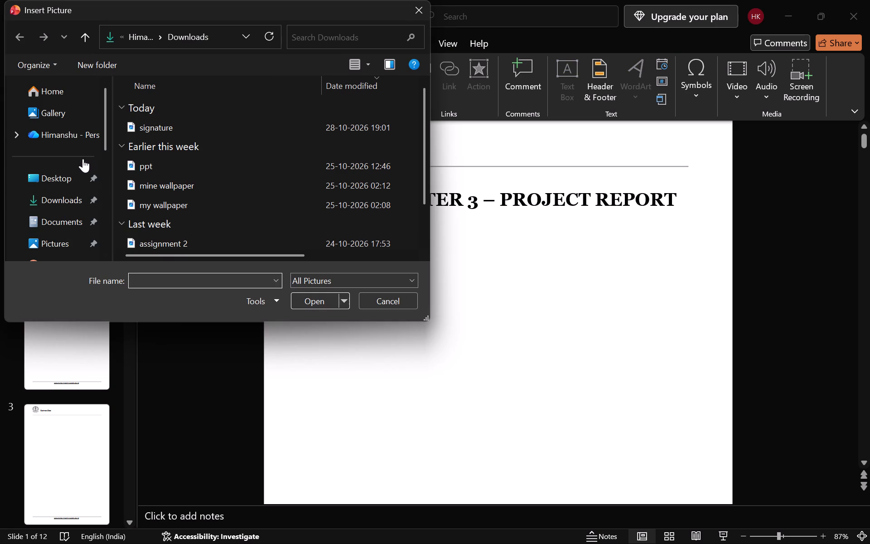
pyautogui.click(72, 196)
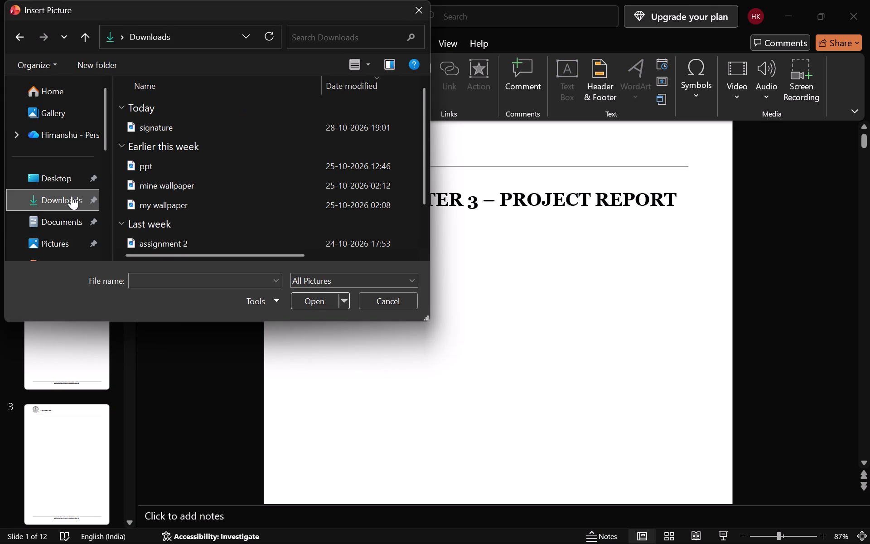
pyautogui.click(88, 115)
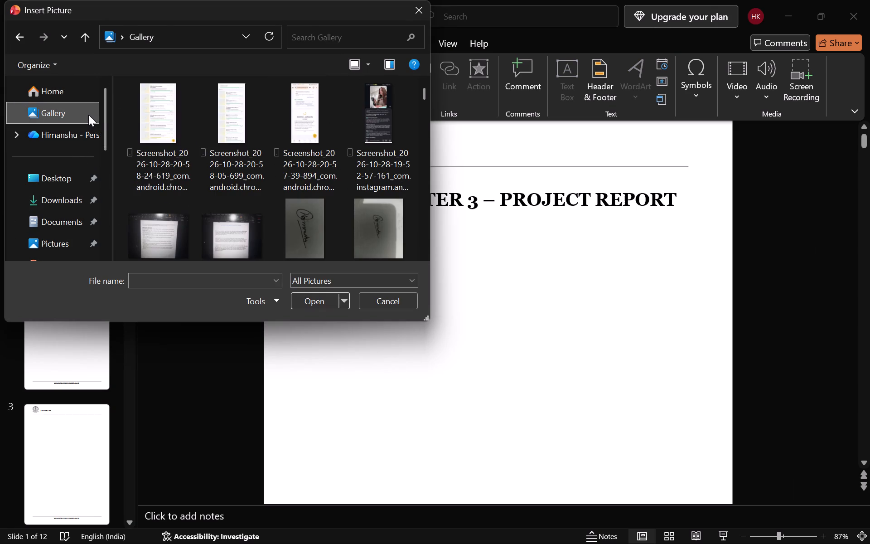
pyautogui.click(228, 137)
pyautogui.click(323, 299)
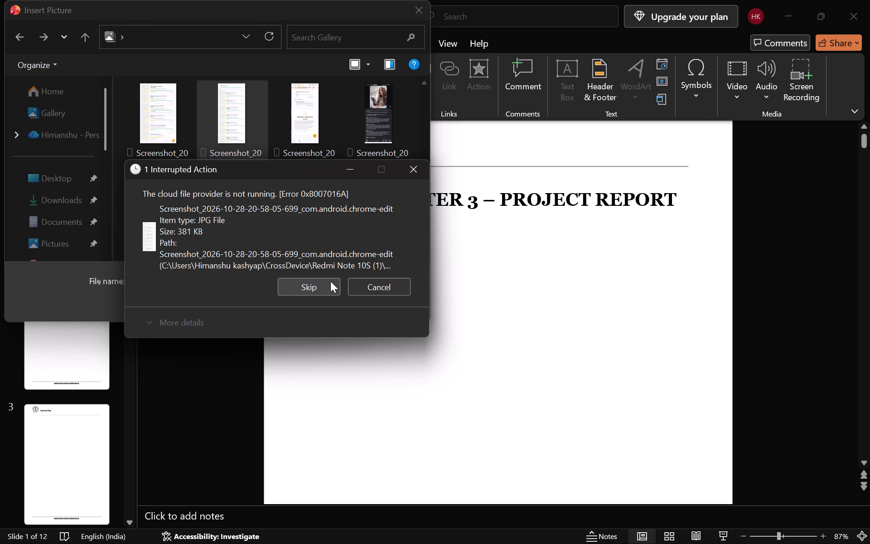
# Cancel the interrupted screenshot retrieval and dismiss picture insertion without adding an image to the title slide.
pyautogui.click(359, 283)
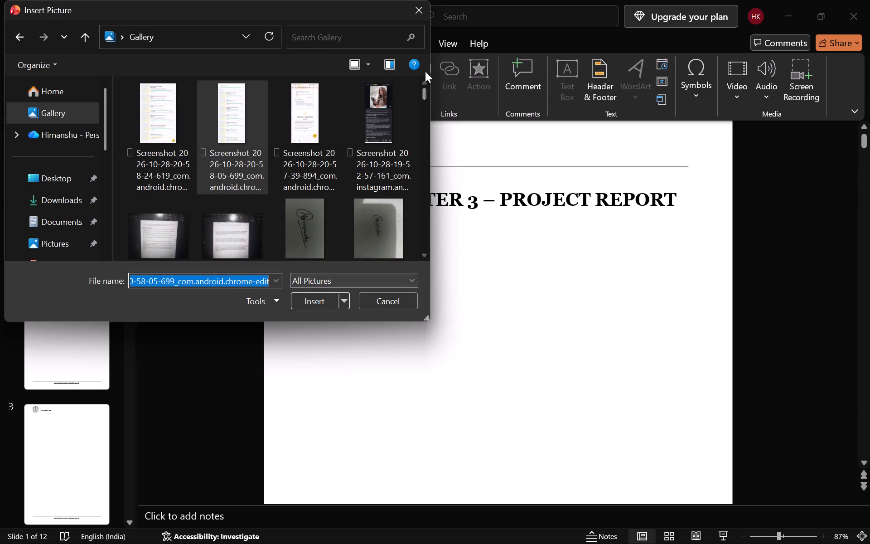
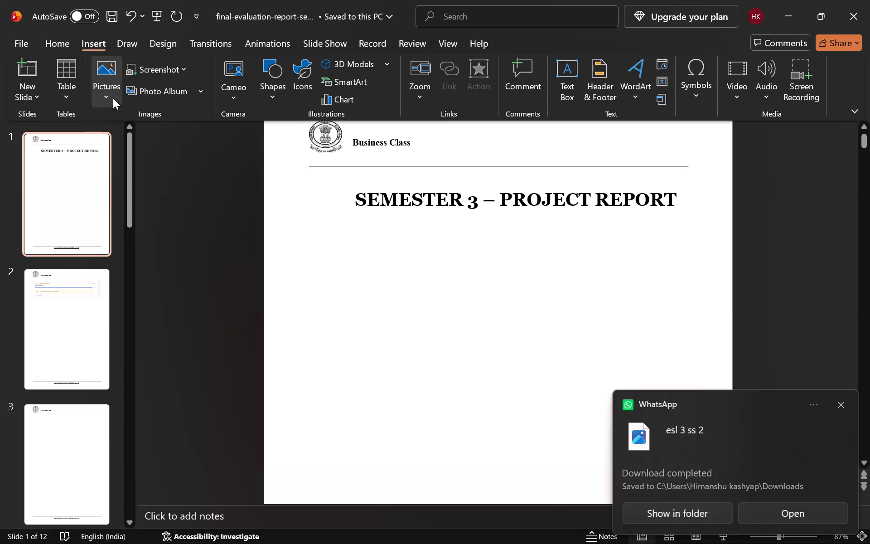
# Insert the picture "esl 3 ss 1" from the Downloads folder onto the Semester 3 Project Report title slide.
pyautogui.click(113, 97)
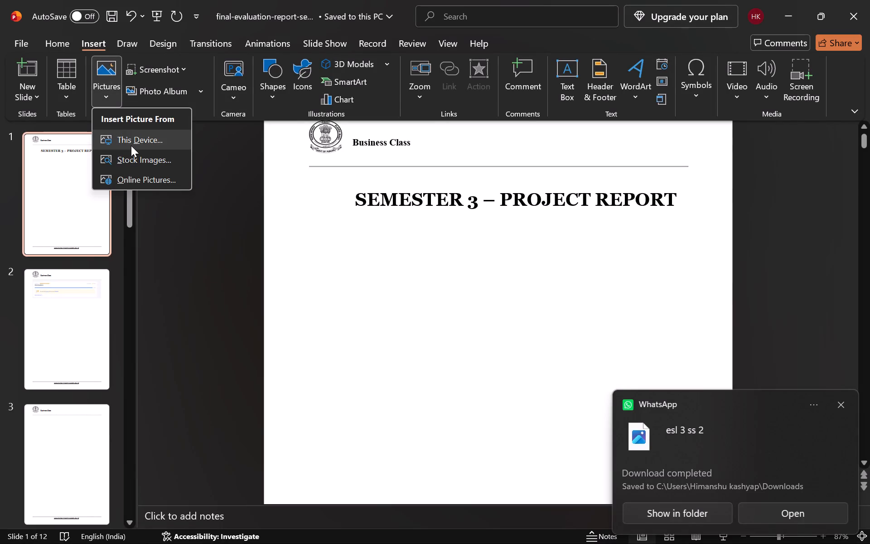
pyautogui.click(131, 146)
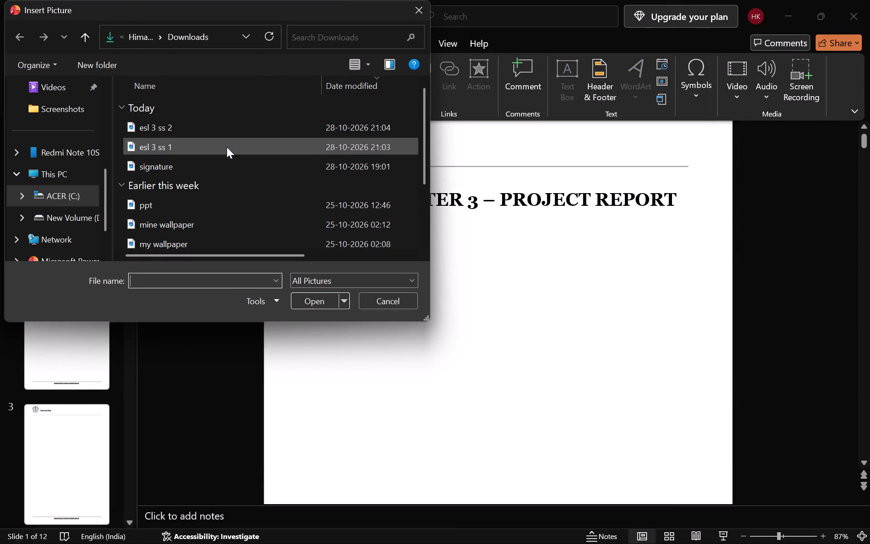
pyautogui.click(227, 147)
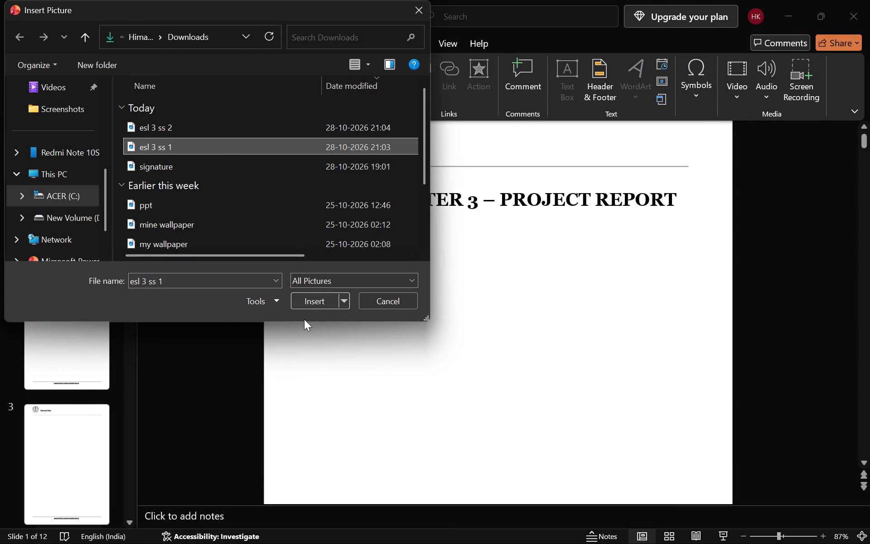
pyautogui.click(310, 309)
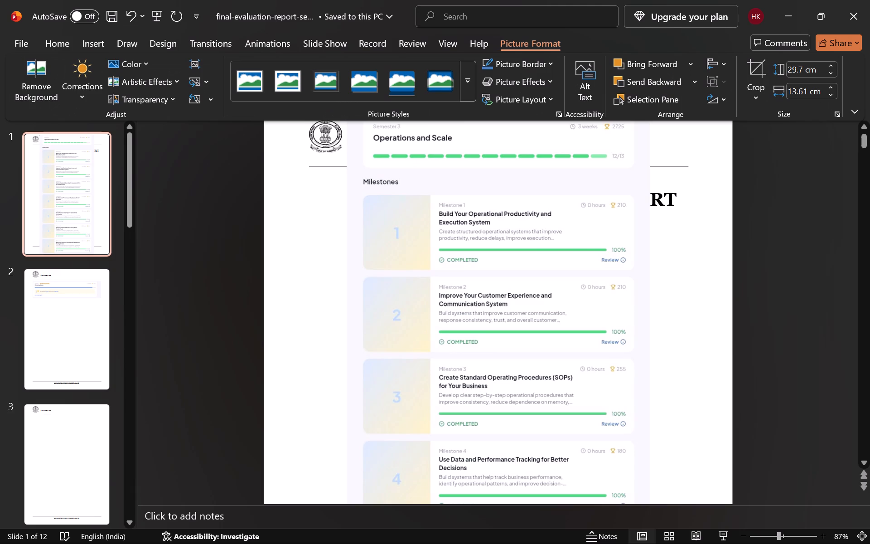
# Shorten the Operations and Scale screenshot on the title slide, place it between the SEMESTER 3 – PROJECT REPORT heading and the footer, and save.
pyautogui.keyDown('ctrl'); pyautogui.scroll(-3, 670, 303); pyautogui.keyUp('ctrl')
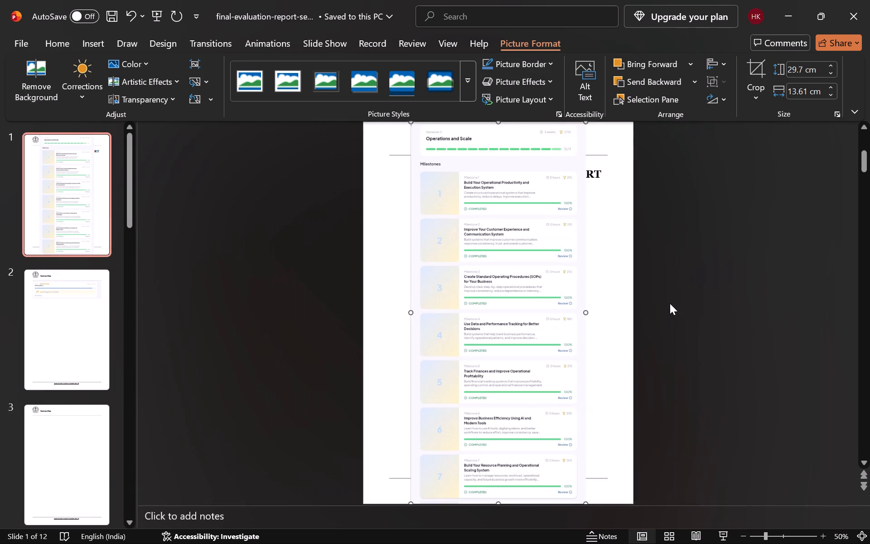
pyautogui.keyDown('ctrl'); pyautogui.scroll(-1, 670, 303); pyautogui.keyUp('ctrl')
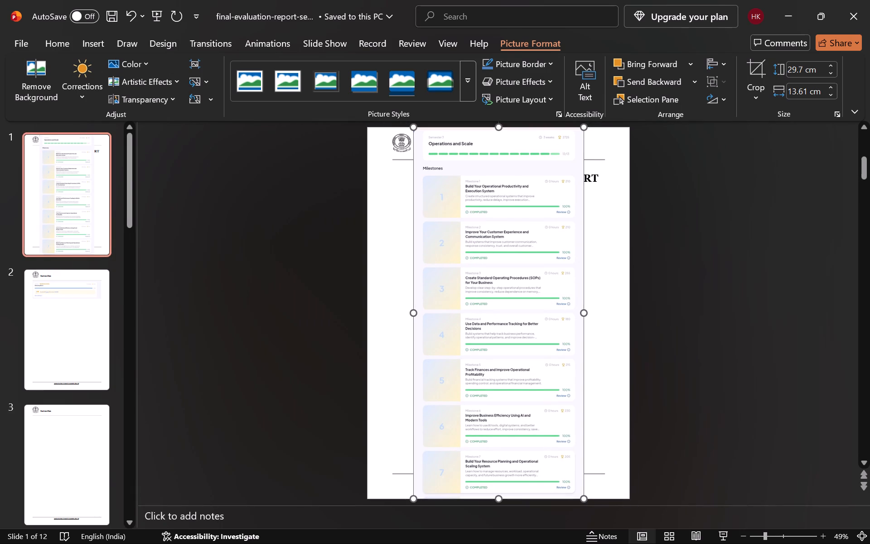
pyautogui.doubleClick(500, 128)
pyautogui.moveTo(500, 128); pyautogui.dragTo(507, 202)
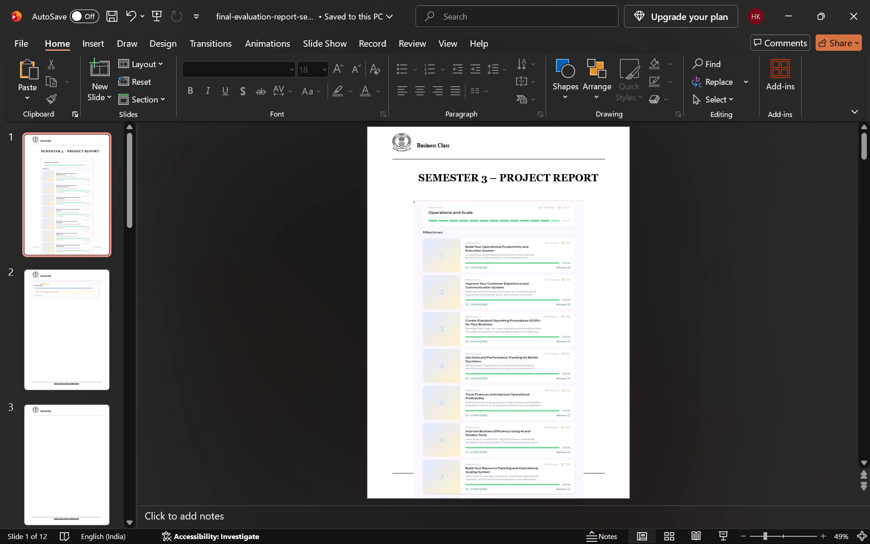
pyautogui.moveTo(583, 468); pyautogui.dragTo(567, 417)
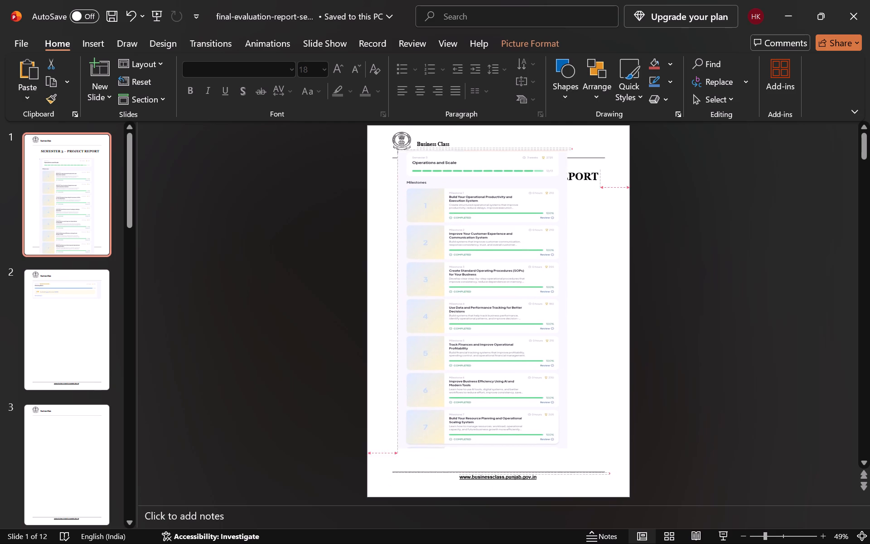
pyautogui.moveTo(567, 417); pyautogui.dragTo(570, 408)
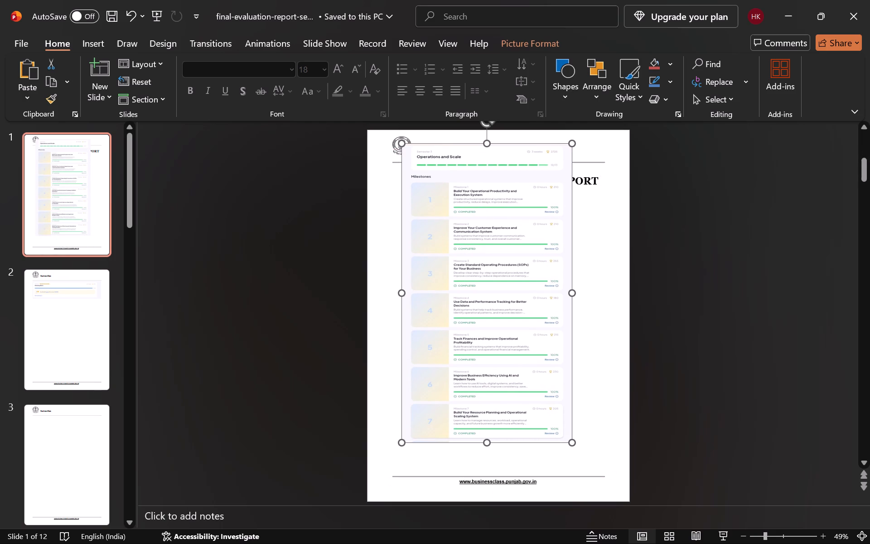
pyautogui.moveTo(488, 442); pyautogui.dragTo(491, 416)
pyautogui.moveTo(505, 349); pyautogui.dragTo(523, 398)
pyautogui.click(523, 398)
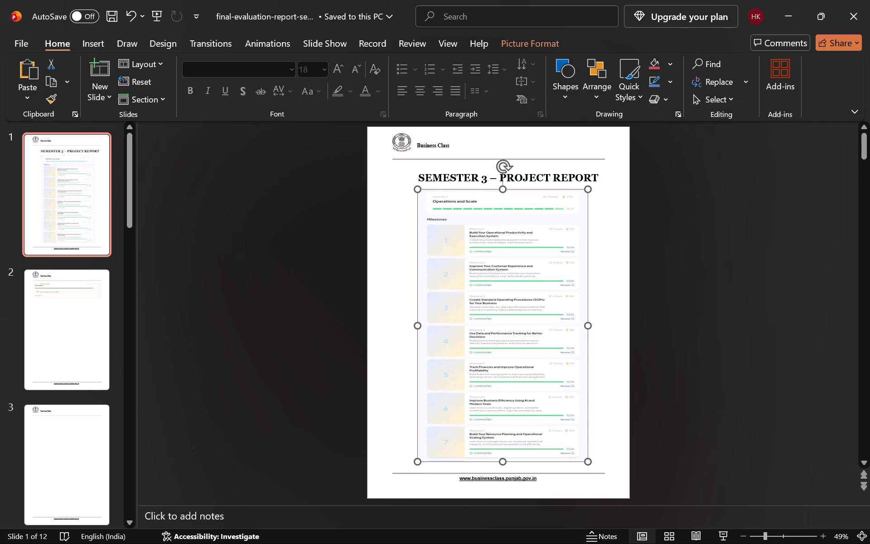
pyautogui.click(343, 374)
pyautogui.hotkey('ctrl', 's')
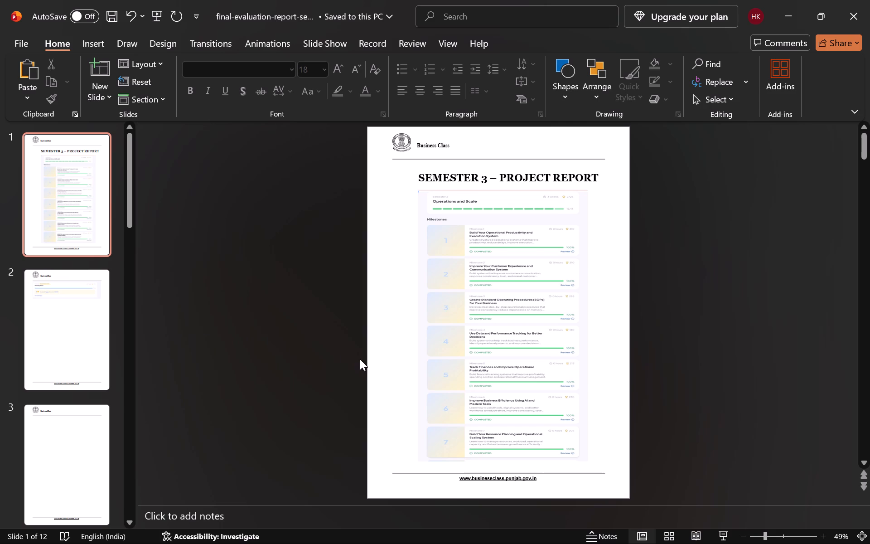
# Nudge the title slide's screenshot slightly to the left beneath the heading and save the presentation.
pyautogui.click(464, 359)
pyautogui.press('Left')
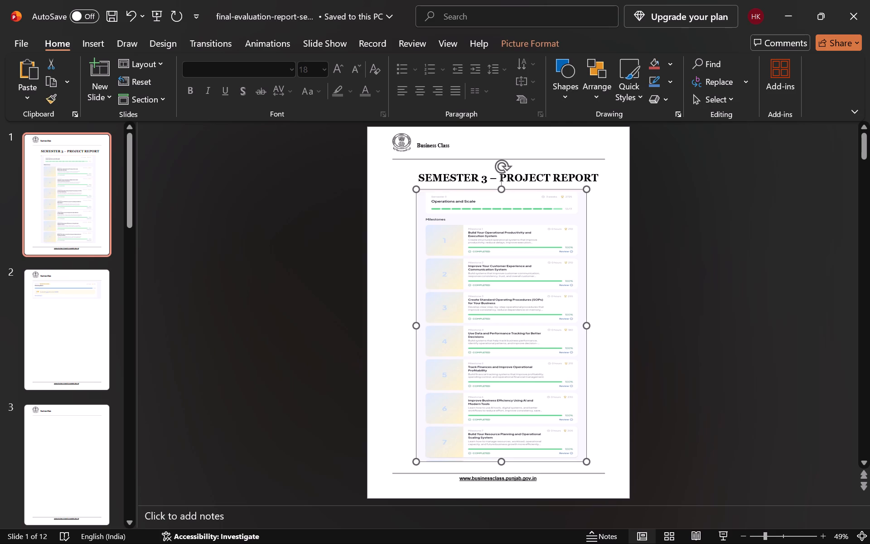
pyautogui.press('Left')
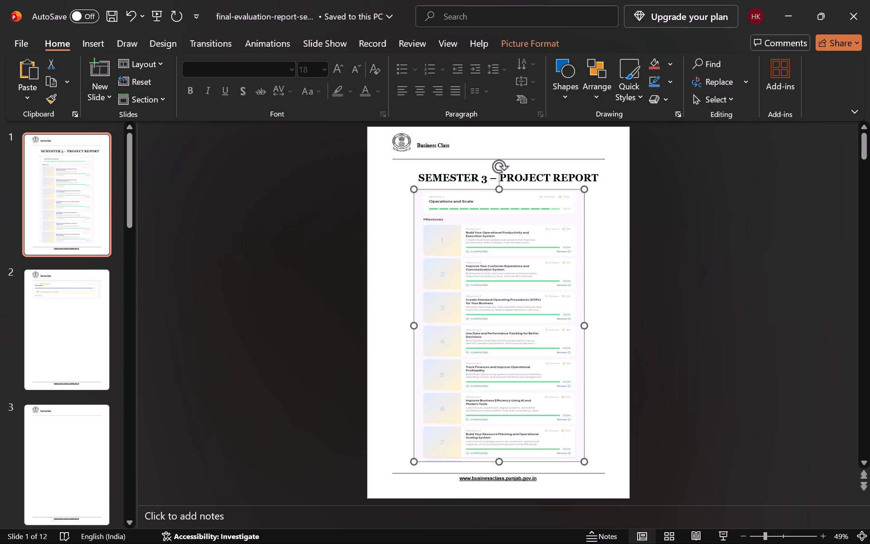
pyautogui.click(380, 356)
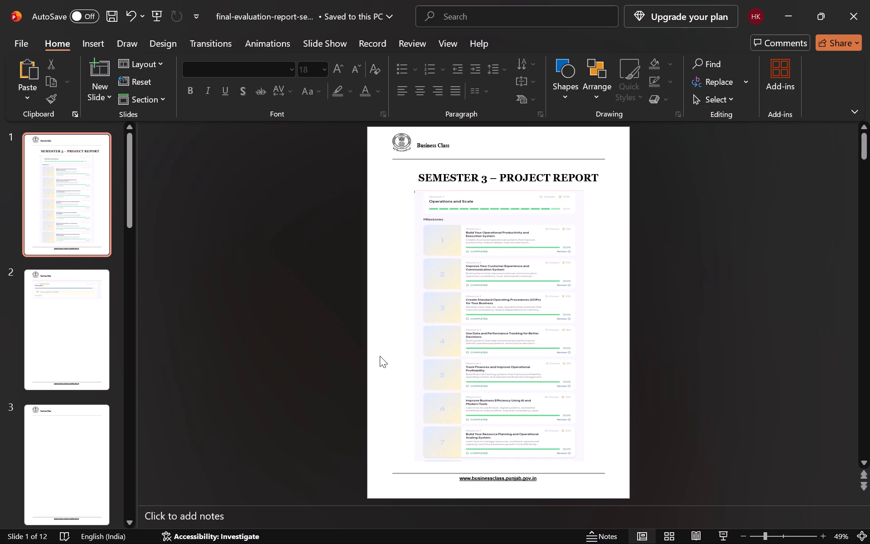
pyautogui.hotkey('ctrl', 's')
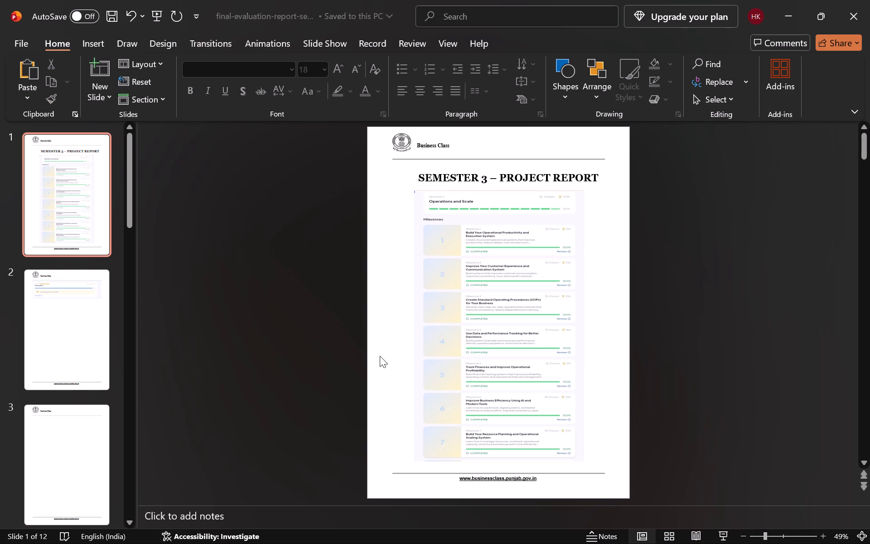
# Delete the old Marketing Basics picture from slide 2.
pyautogui.click(87, 323)
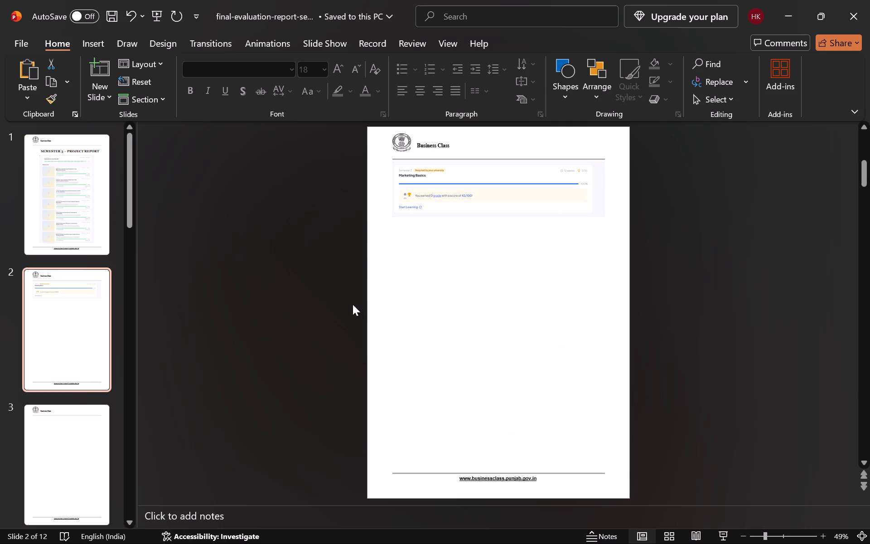
pyautogui.click(478, 185)
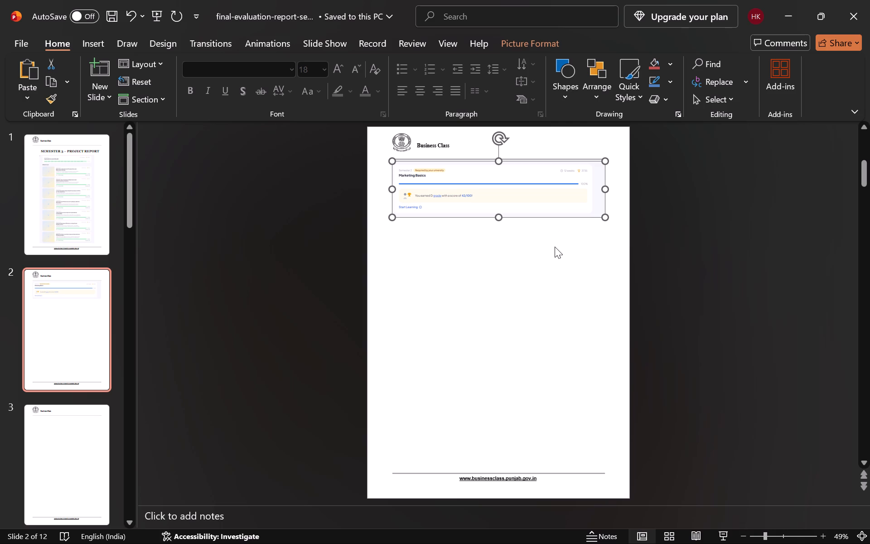
pyautogui.press('Delete')
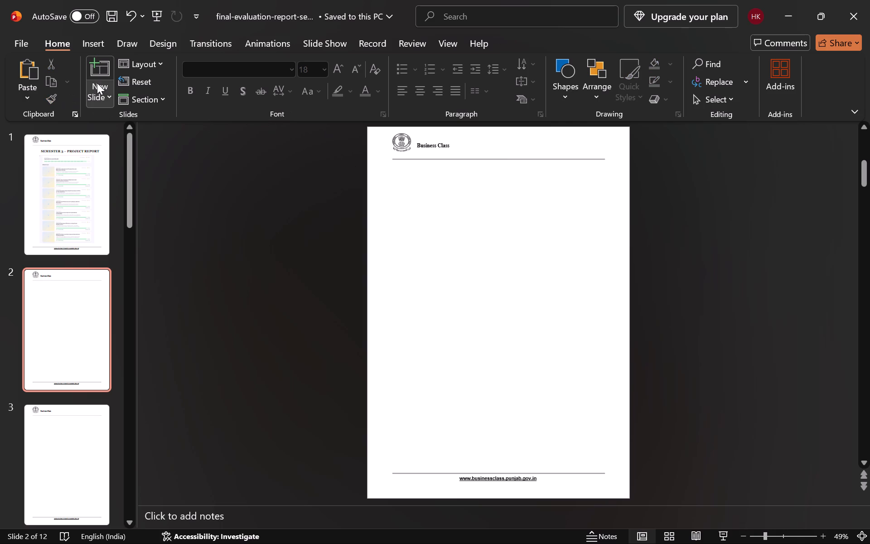
# Look over the report's remaining slides, from slide 3 through slide 12, and return to the title slide.
pyautogui.click(48, 457)
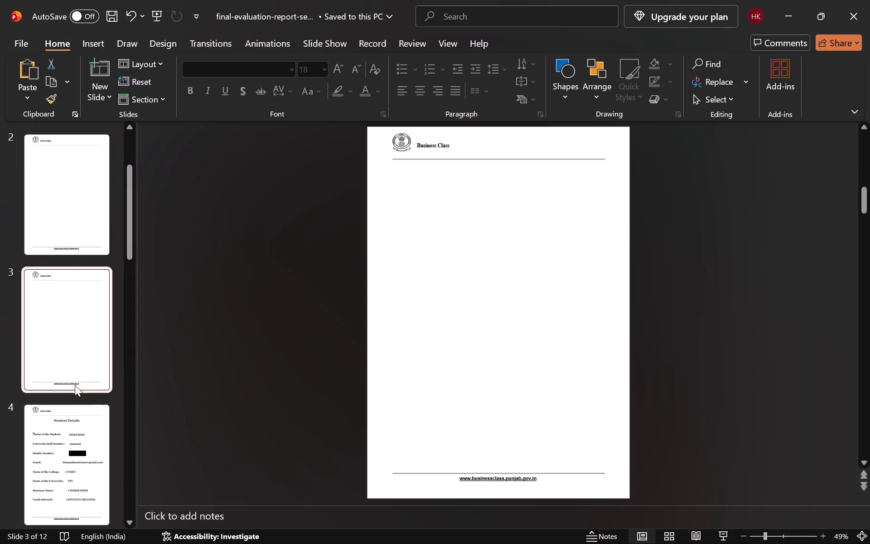
pyautogui.click(68, 470)
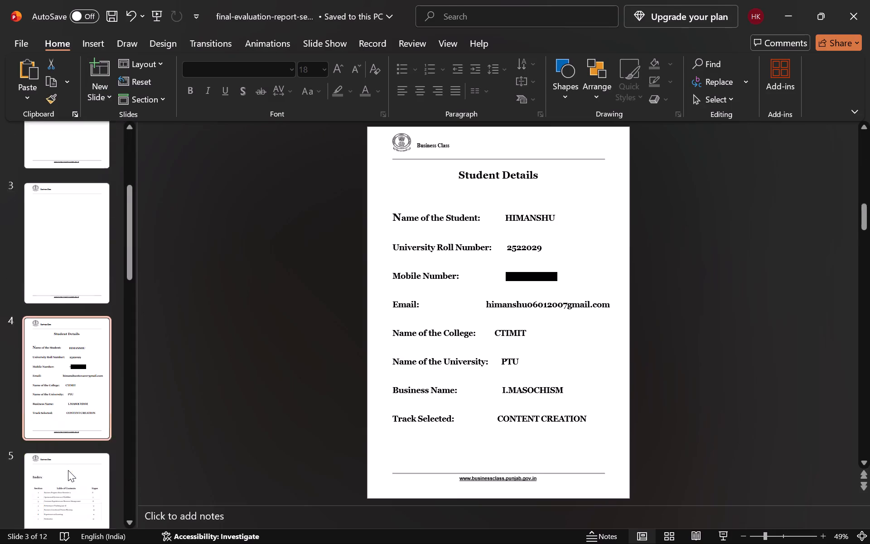
pyautogui.click(68, 470)
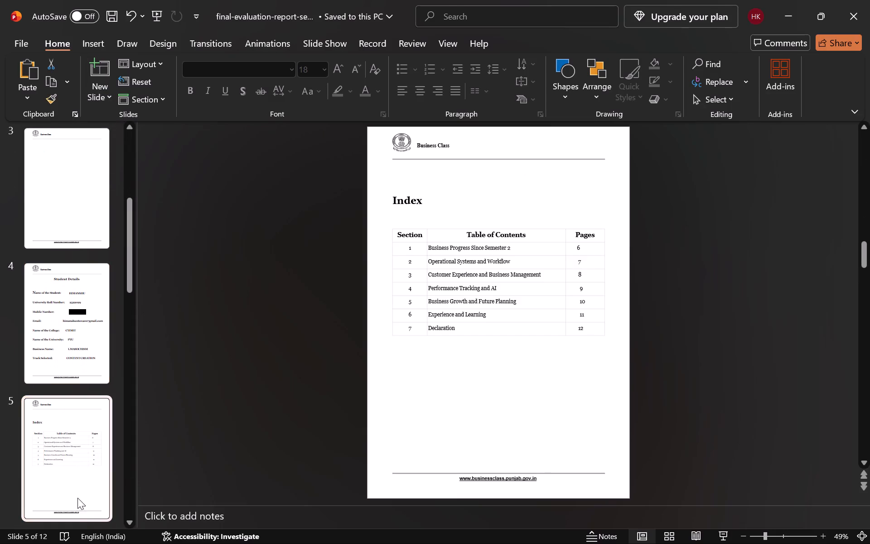
pyautogui.scroll(-1, 370, 396)
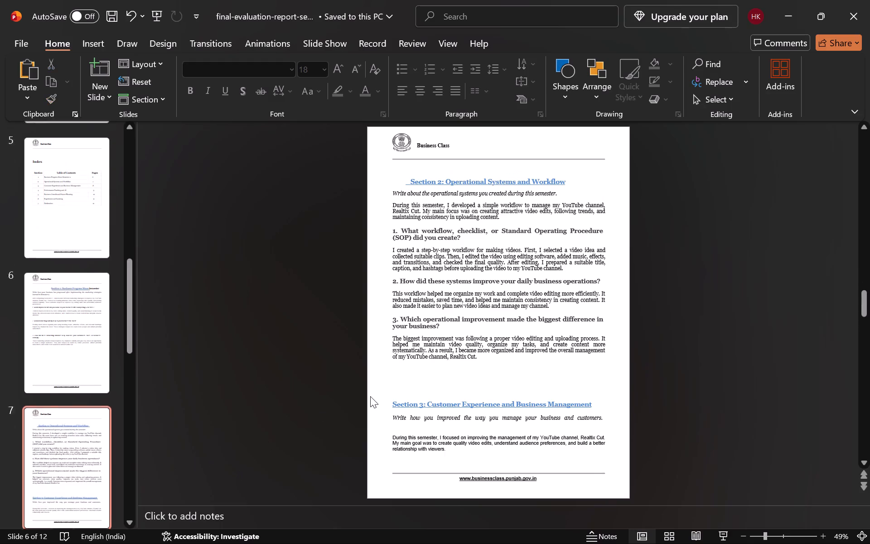
pyautogui.scroll(-1, 370, 396)
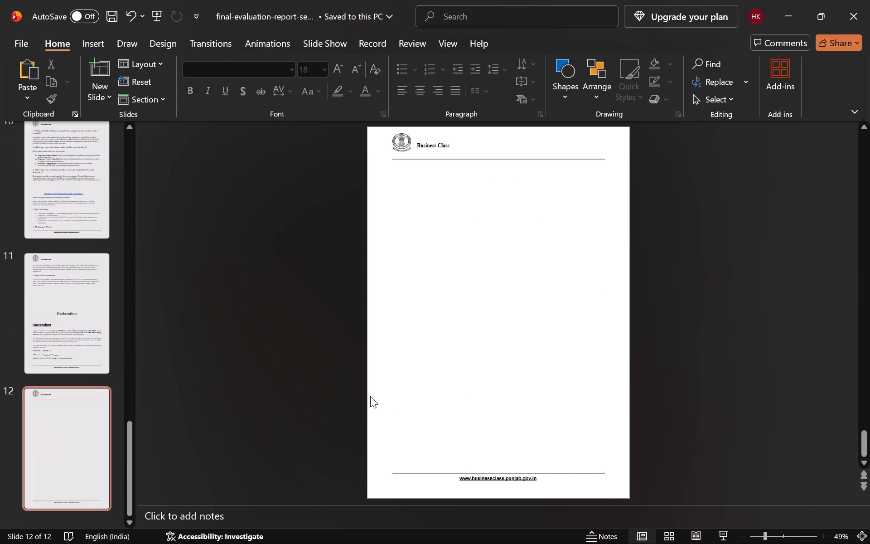
pyautogui.scroll(2, 370, 396)
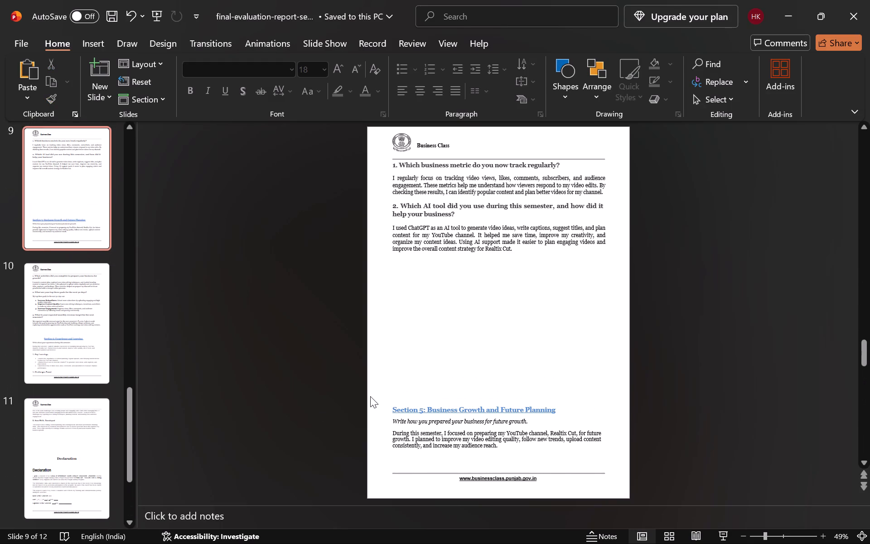
pyautogui.scroll(3, 370, 396)
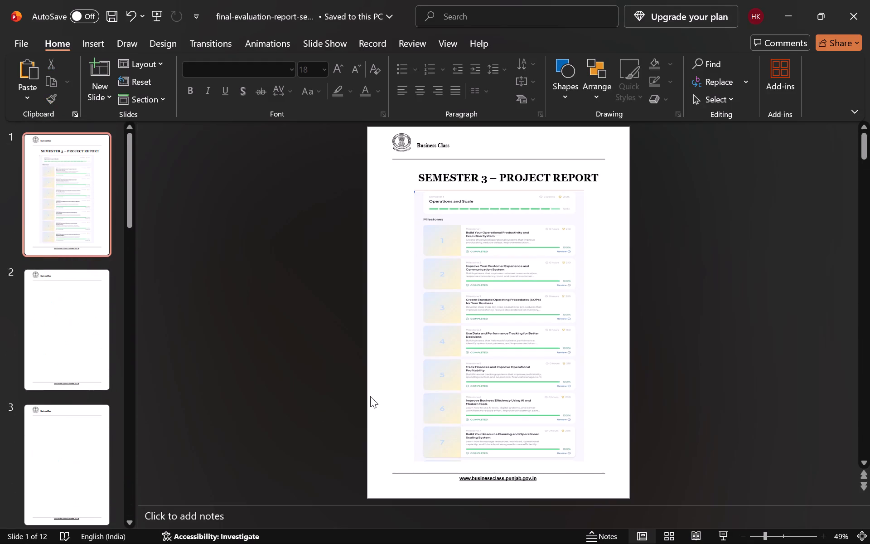
pyautogui.click(77, 316)
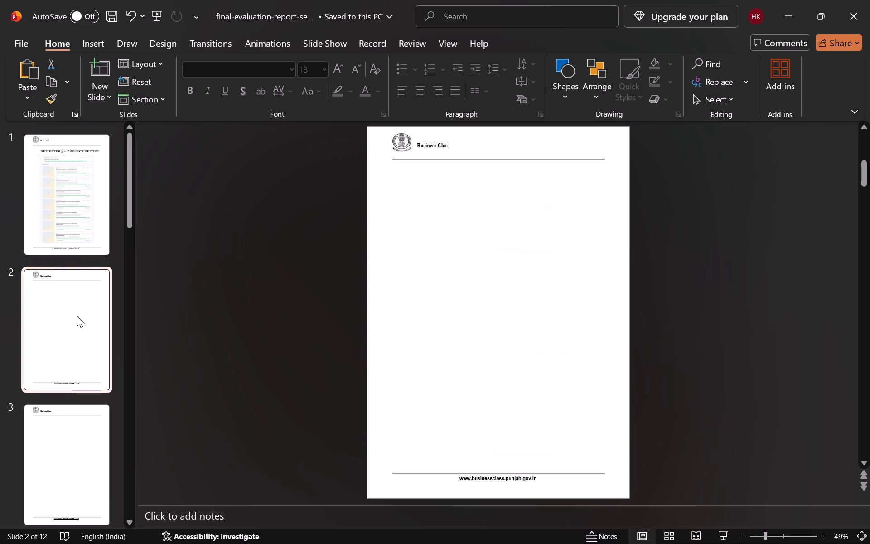
pyautogui.click(77, 228)
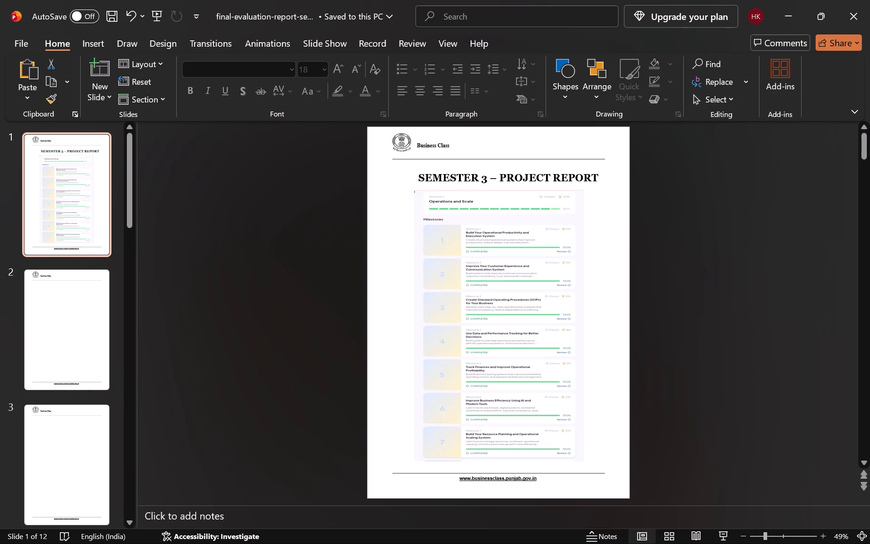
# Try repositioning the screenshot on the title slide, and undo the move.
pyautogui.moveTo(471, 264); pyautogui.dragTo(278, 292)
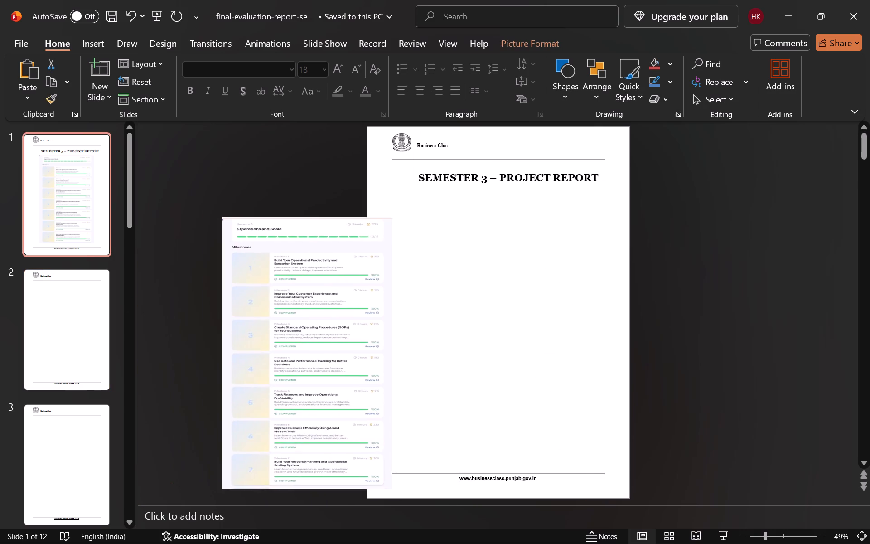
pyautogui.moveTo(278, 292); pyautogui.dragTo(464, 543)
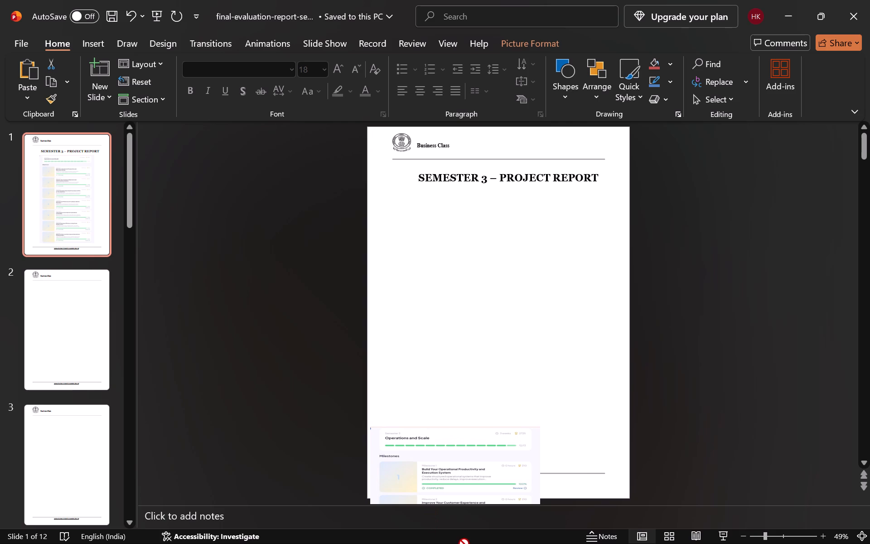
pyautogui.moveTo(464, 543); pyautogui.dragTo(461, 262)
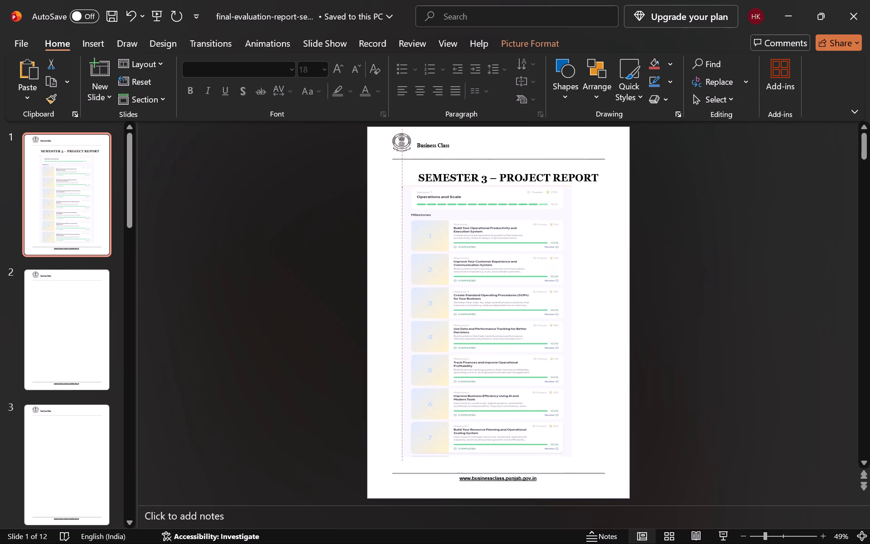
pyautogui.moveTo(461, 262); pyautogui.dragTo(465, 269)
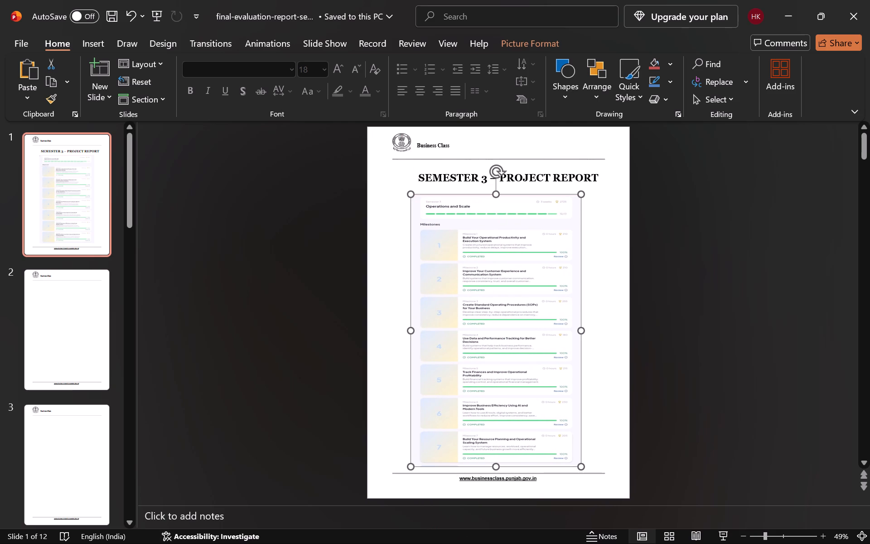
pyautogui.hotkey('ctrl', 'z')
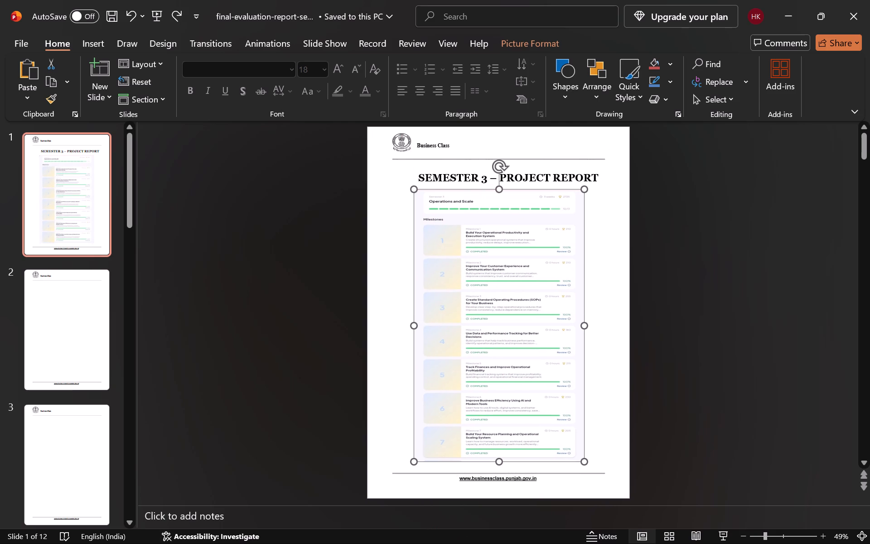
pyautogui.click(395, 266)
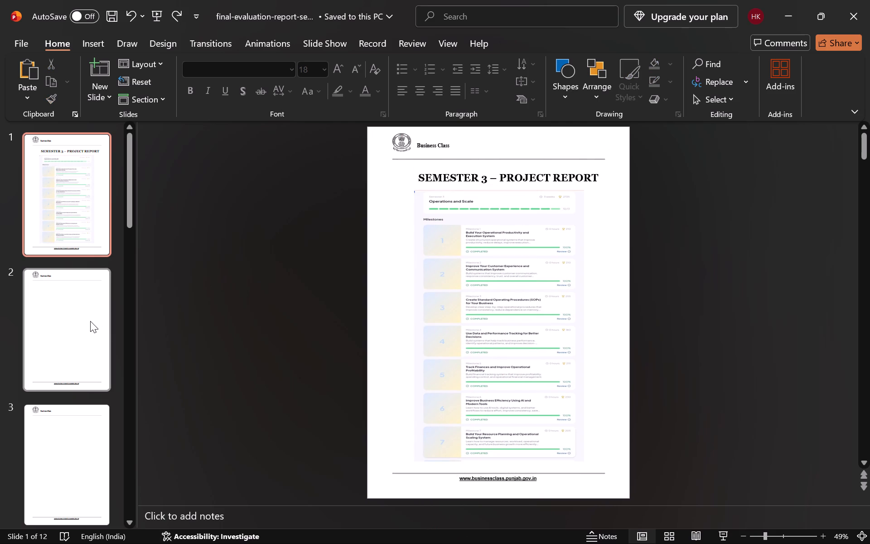
# Insert the picture esl 3 ss 2 from the Downloads folder onto slide 2.
pyautogui.click(90, 321)
pyautogui.click(100, 87)
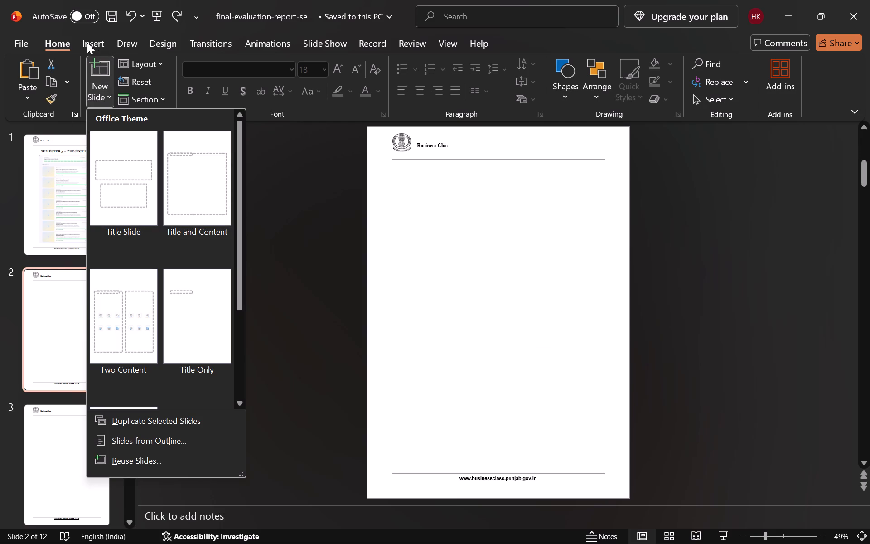
pyautogui.click(87, 43)
pyautogui.click(106, 102)
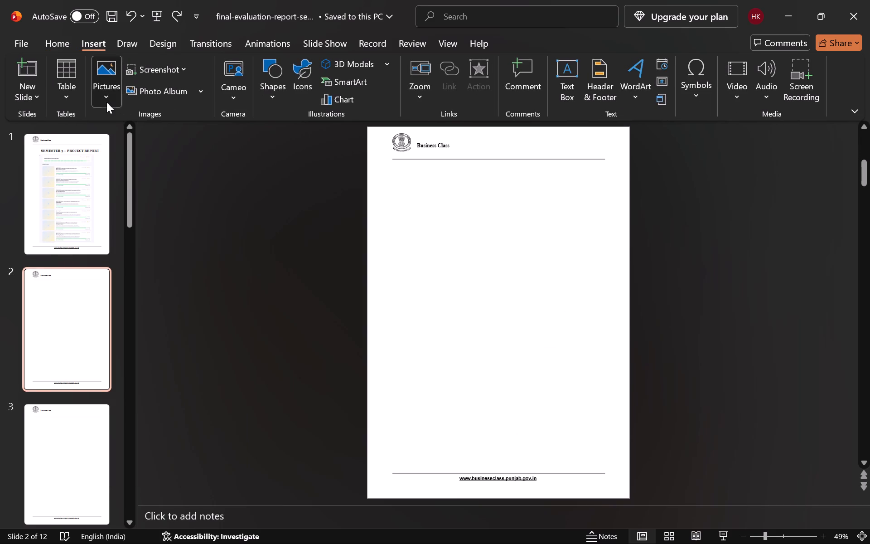
pyautogui.click(143, 142)
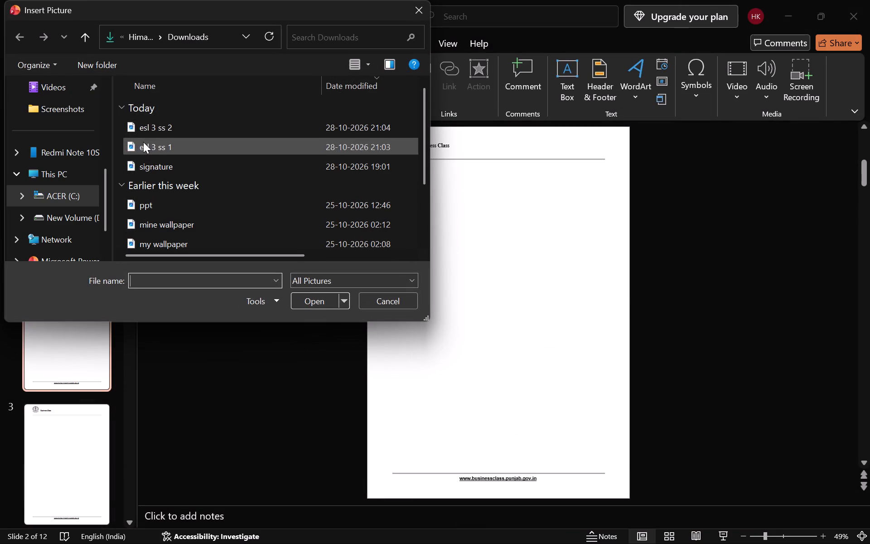
pyautogui.click(158, 129)
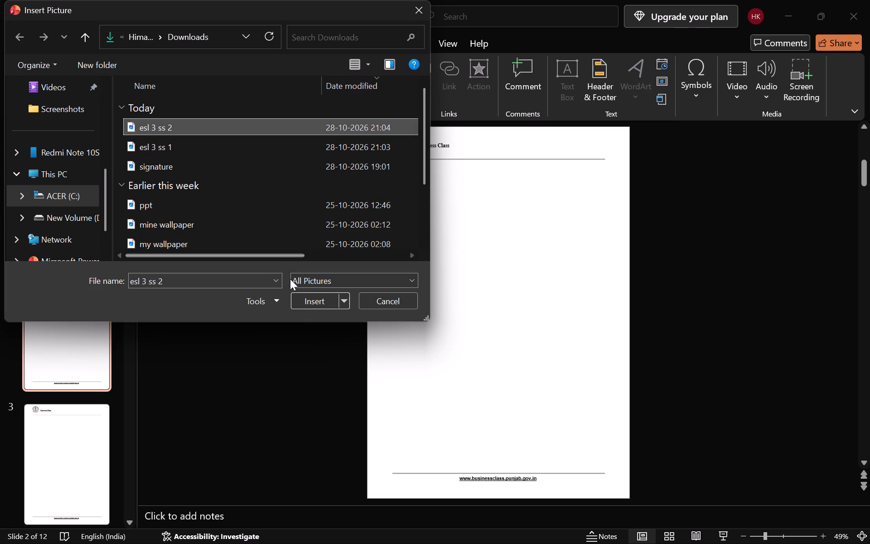
pyautogui.click(300, 296)
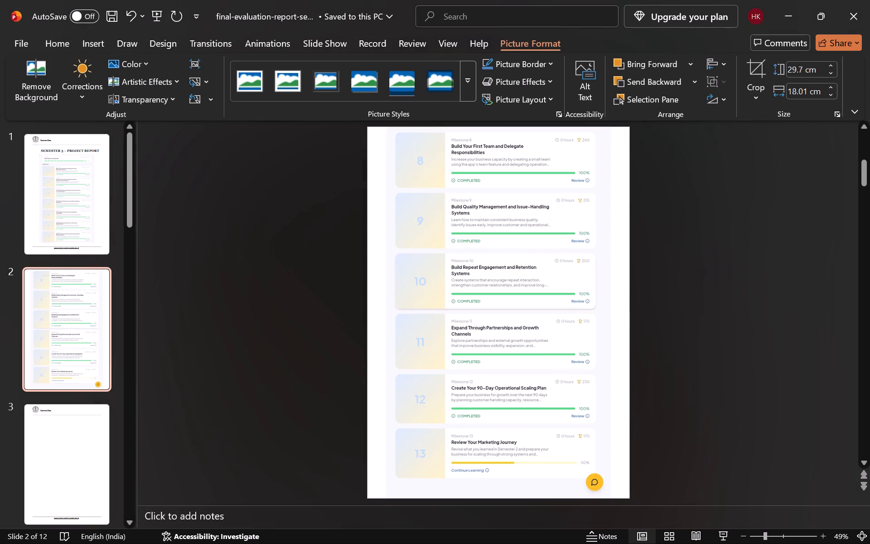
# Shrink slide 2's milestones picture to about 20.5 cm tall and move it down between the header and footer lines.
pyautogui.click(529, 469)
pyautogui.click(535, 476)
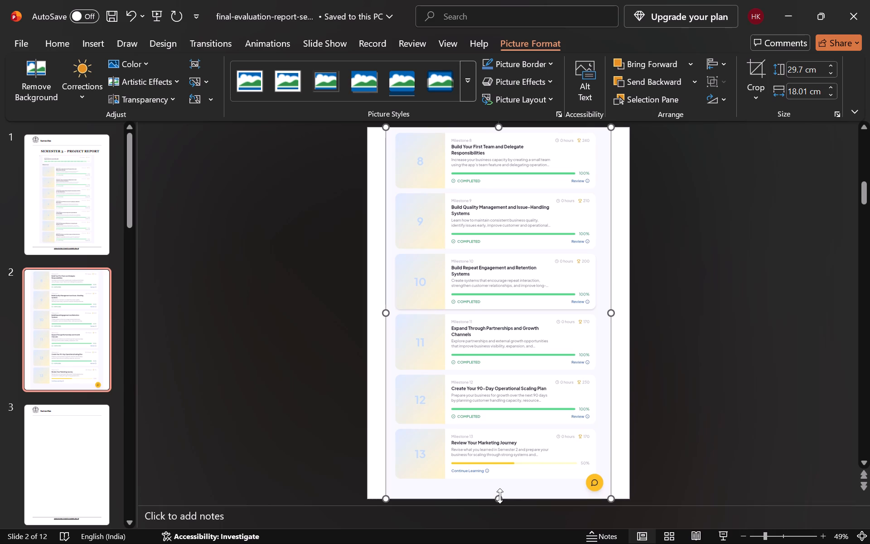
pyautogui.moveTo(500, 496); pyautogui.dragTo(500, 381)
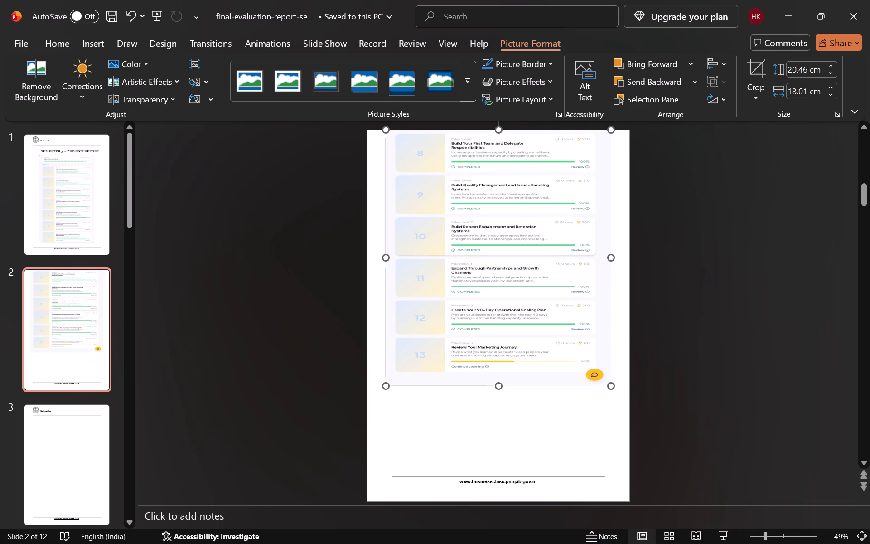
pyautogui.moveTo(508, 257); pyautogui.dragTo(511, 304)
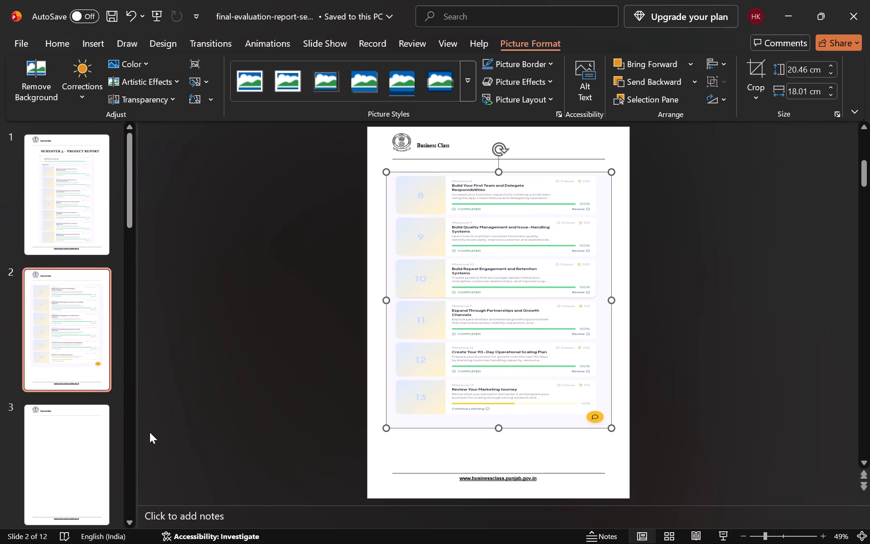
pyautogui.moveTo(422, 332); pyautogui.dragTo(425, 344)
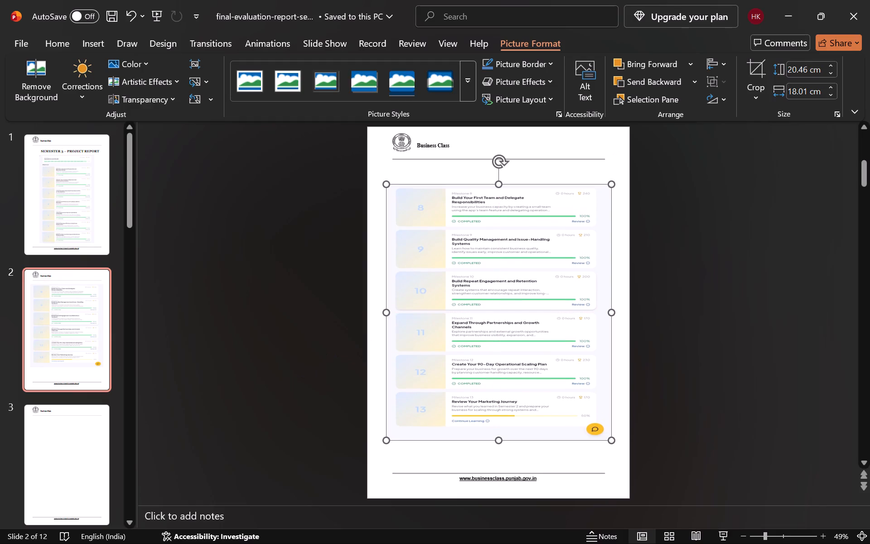
# Insert the picture esl 3 ss 2 from the Downloads folder onto the blank slide 3.
pyautogui.click(70, 490)
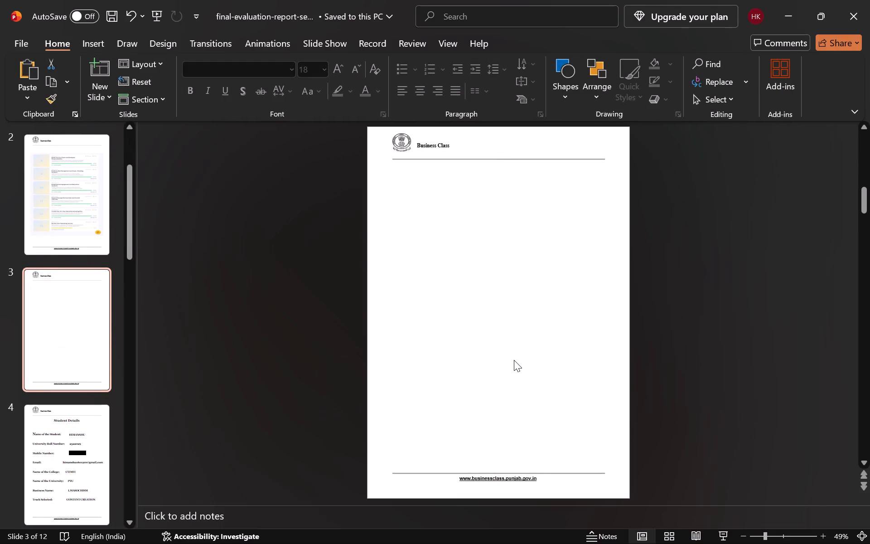
pyautogui.click(514, 360)
pyautogui.press('Delete')
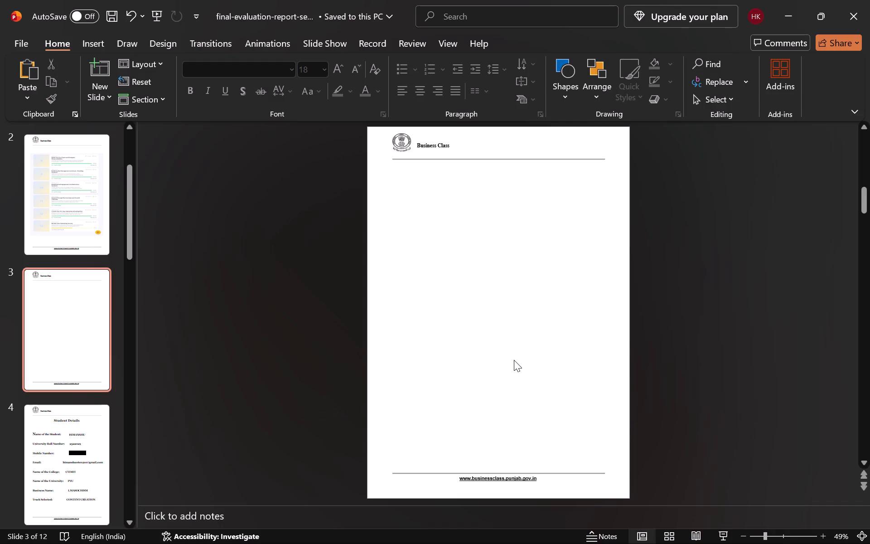
pyautogui.doubleClick(571, 334)
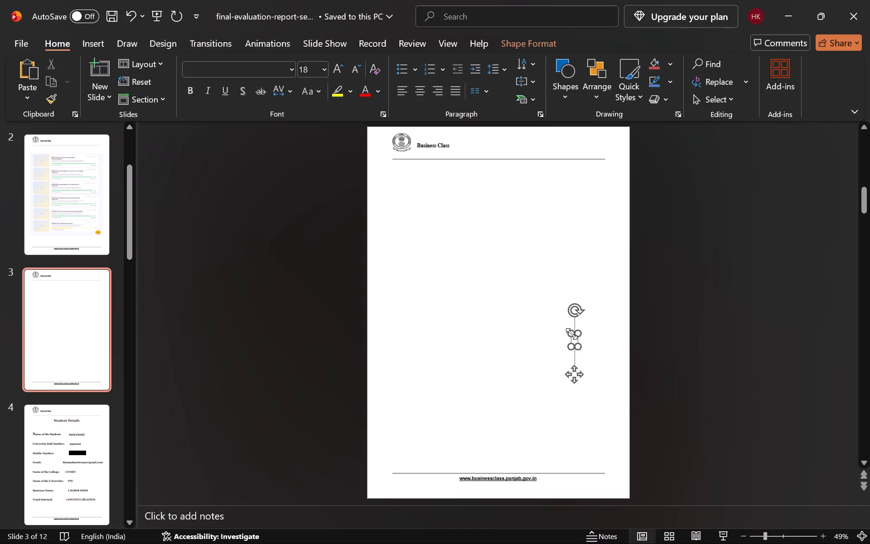
pyautogui.scroll(2, 63, 340)
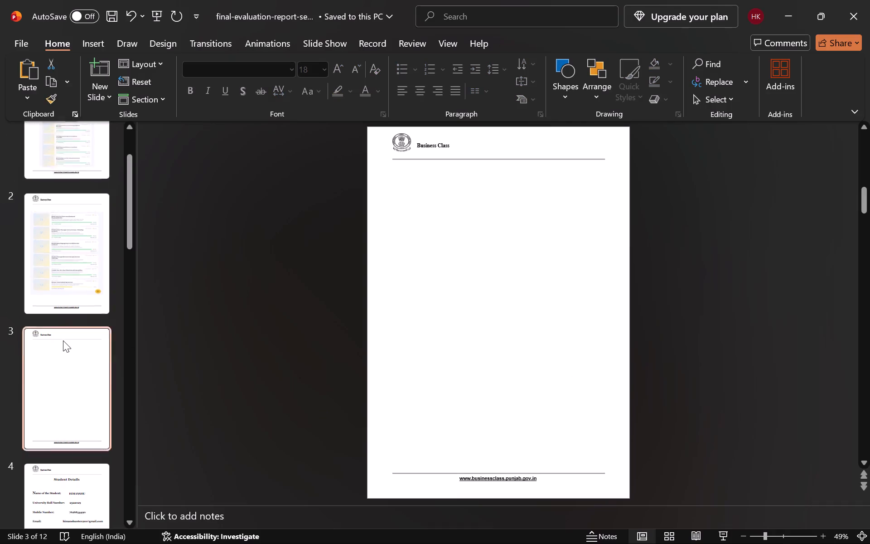
pyautogui.scroll(2, 63, 340)
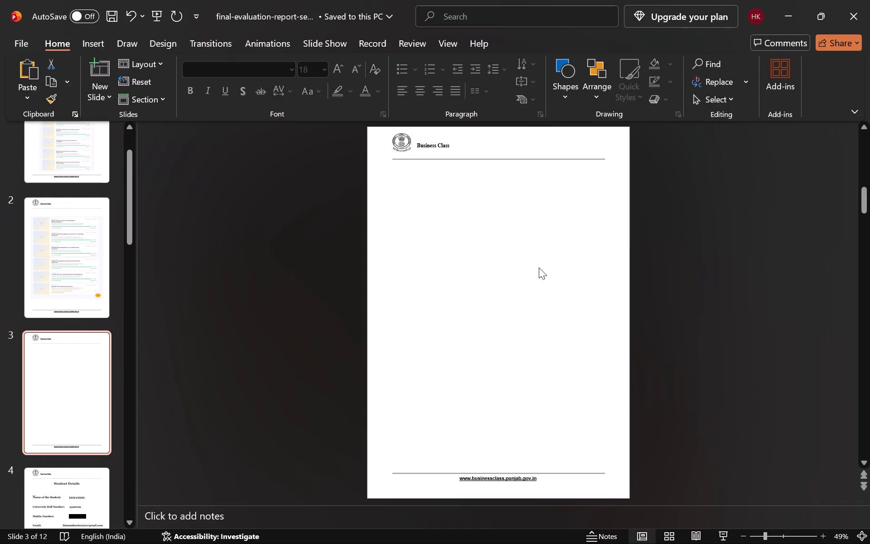
pyautogui.click(539, 267)
pyautogui.click(95, 49)
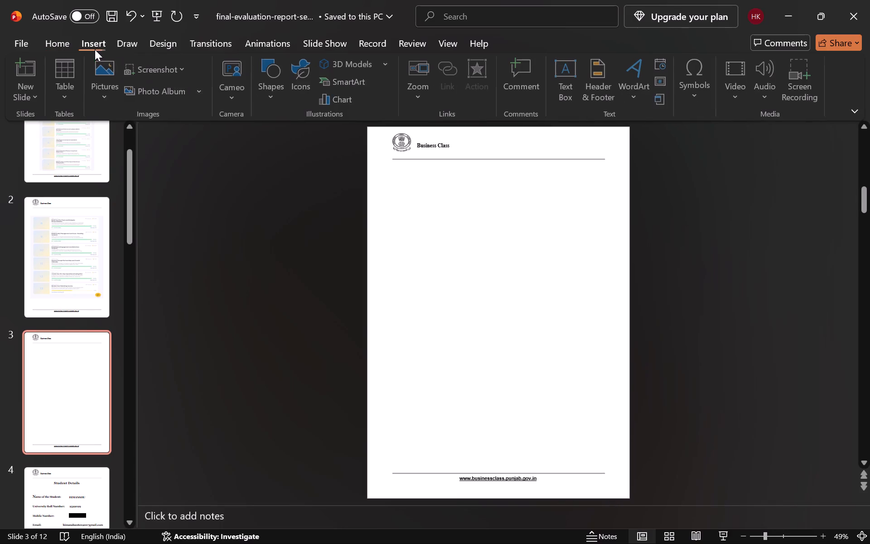
pyautogui.click(95, 84)
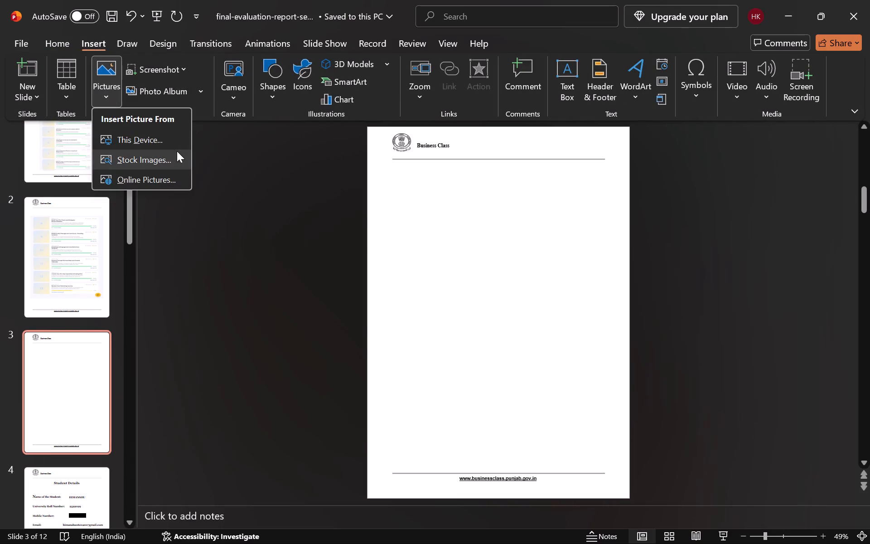
pyautogui.click(175, 138)
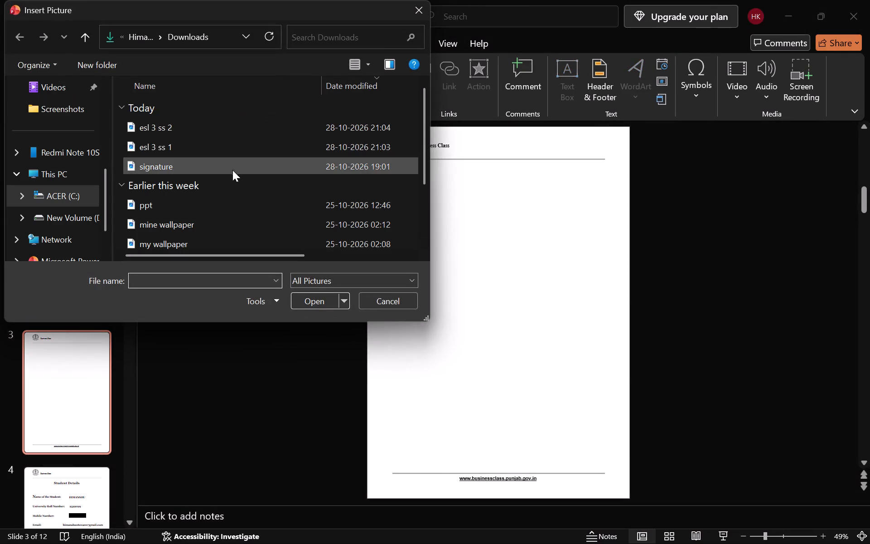
pyautogui.click(246, 127)
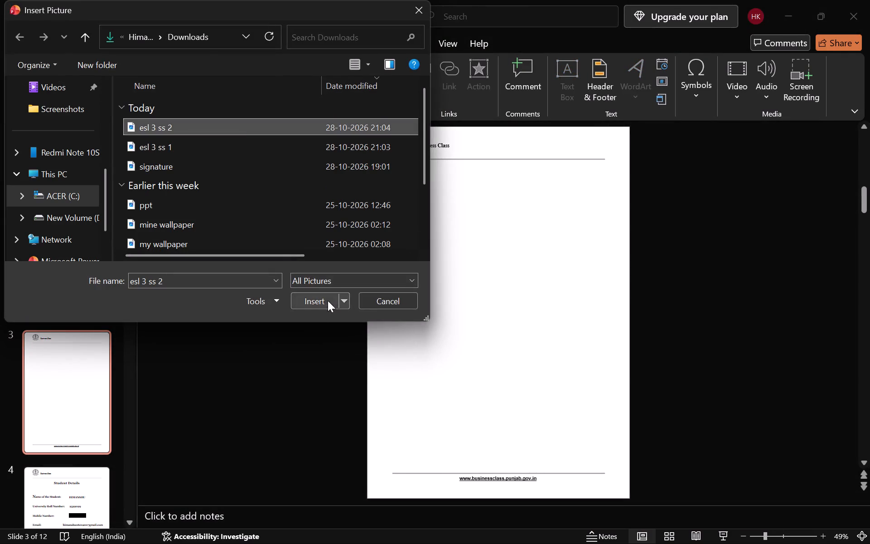
pyautogui.click(328, 301)
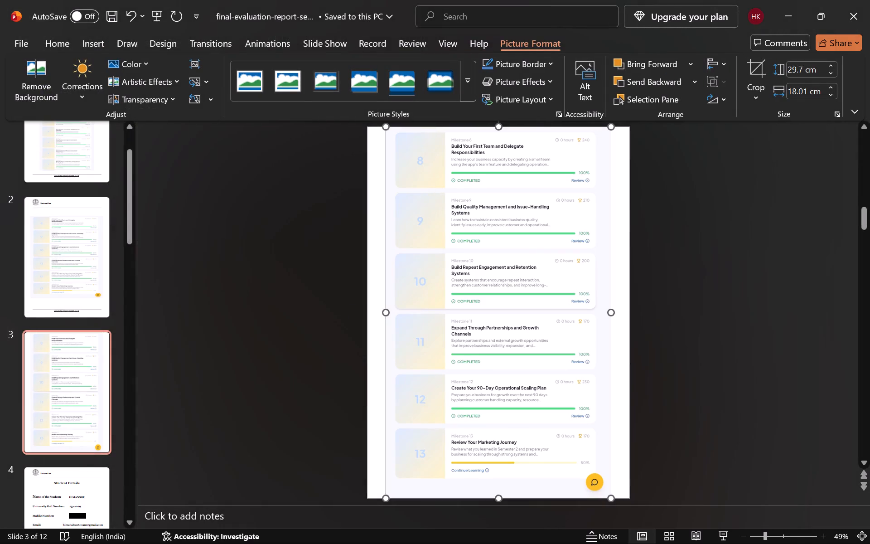
# Resize slide 3's picture to 22 cm tall and place it evenly between the header and footer lines.
pyautogui.click(500, 494)
pyautogui.moveTo(500, 498); pyautogui.dragTo(505, 376)
pyautogui.moveTo(510, 308); pyautogui.dragTo(512, 356)
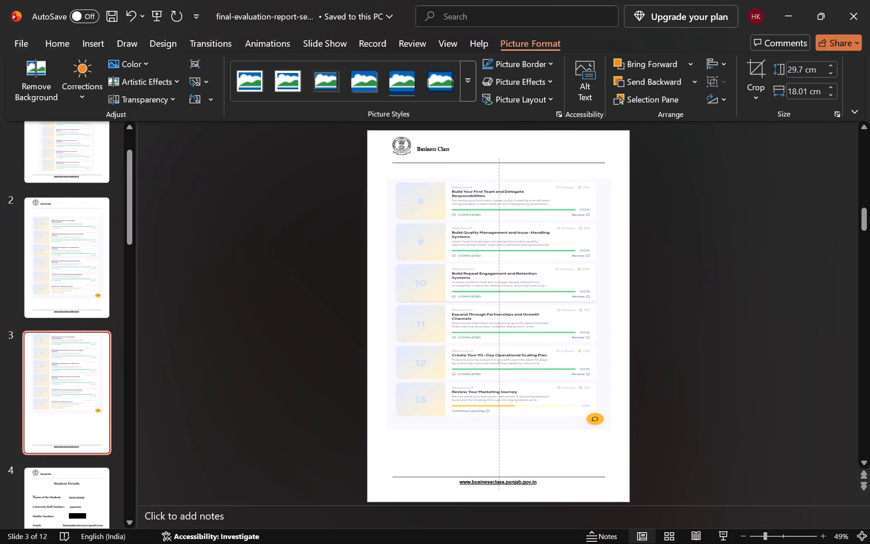
pyautogui.moveTo(512, 356); pyautogui.dragTo(511, 360)
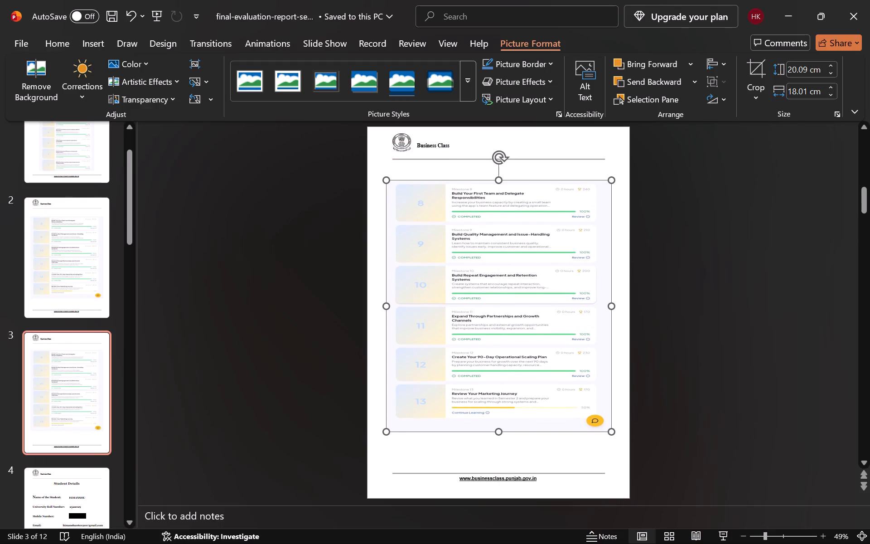
pyautogui.moveTo(499, 179); pyautogui.dragTo(499, 173)
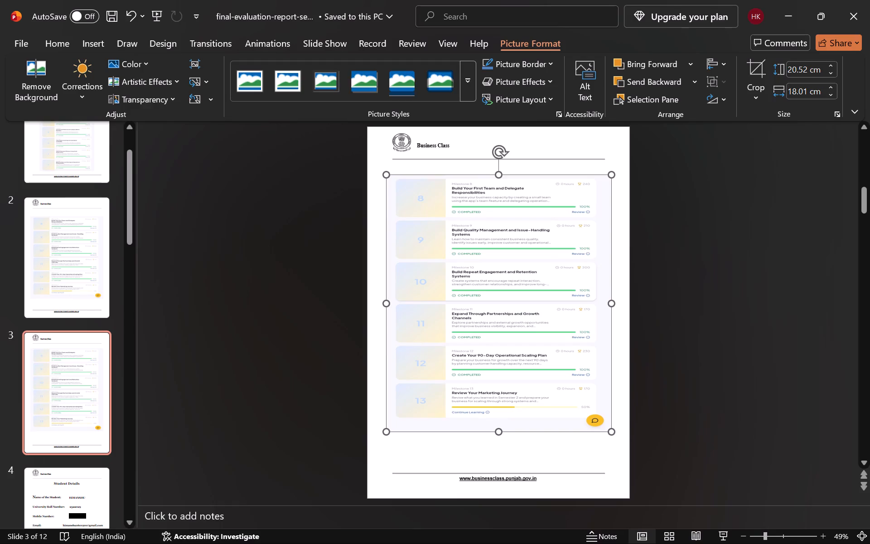
pyautogui.moveTo(500, 432); pyautogui.dragTo(500, 452)
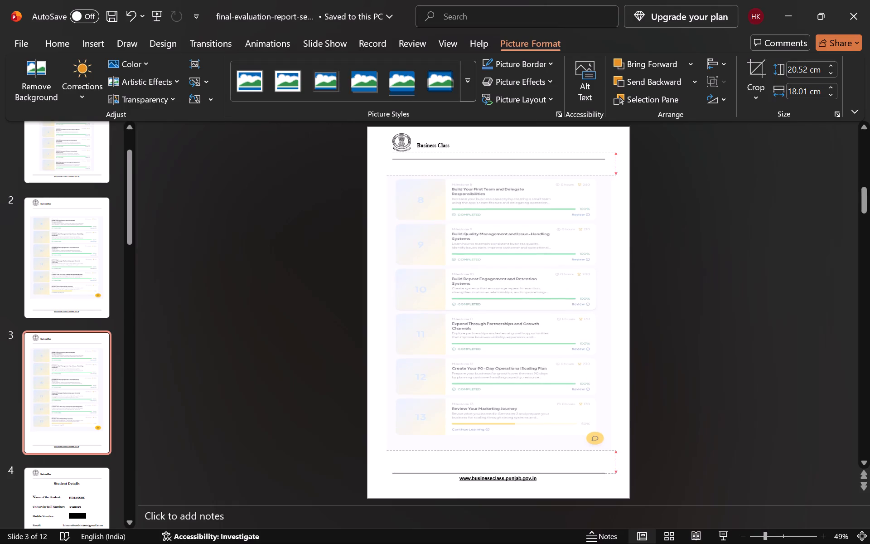
pyautogui.moveTo(500, 452); pyautogui.dragTo(500, 452)
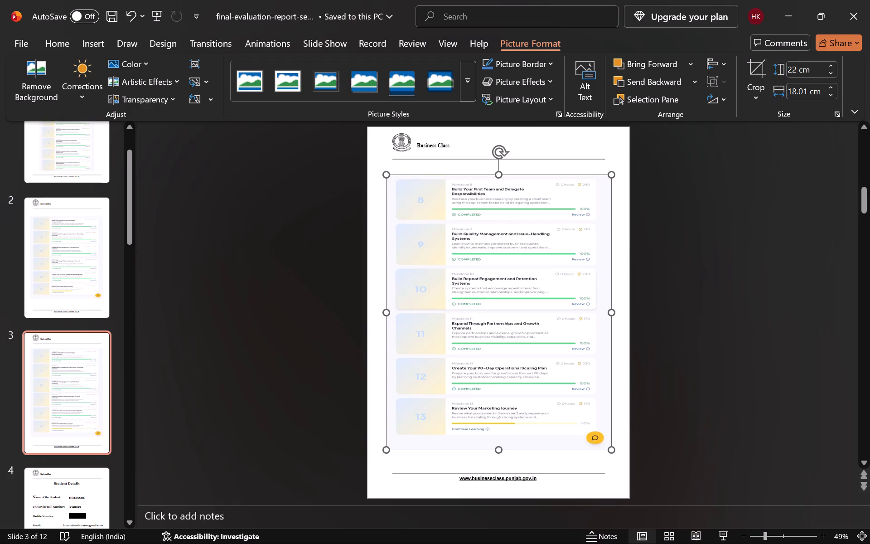
pyautogui.click(536, 137)
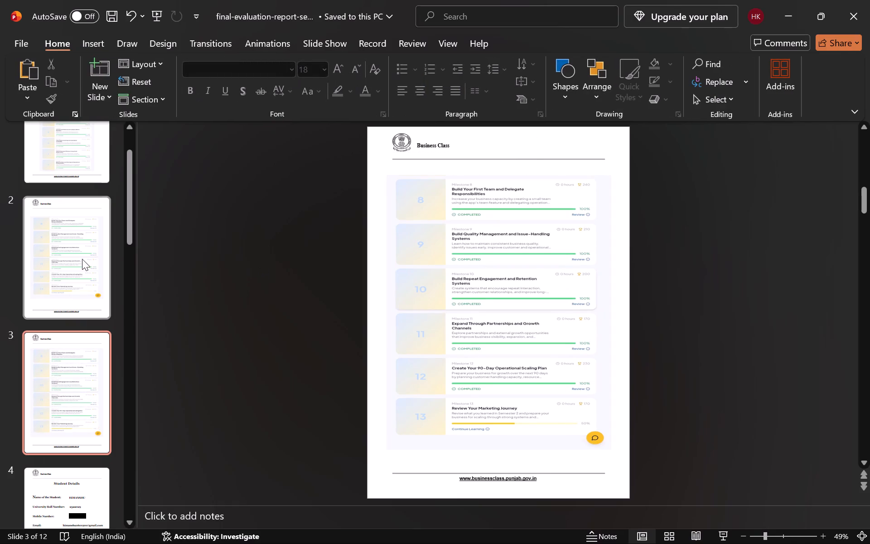
# Delete the milestones 8 to 13 picture from slide 2.
pyautogui.click(81, 259)
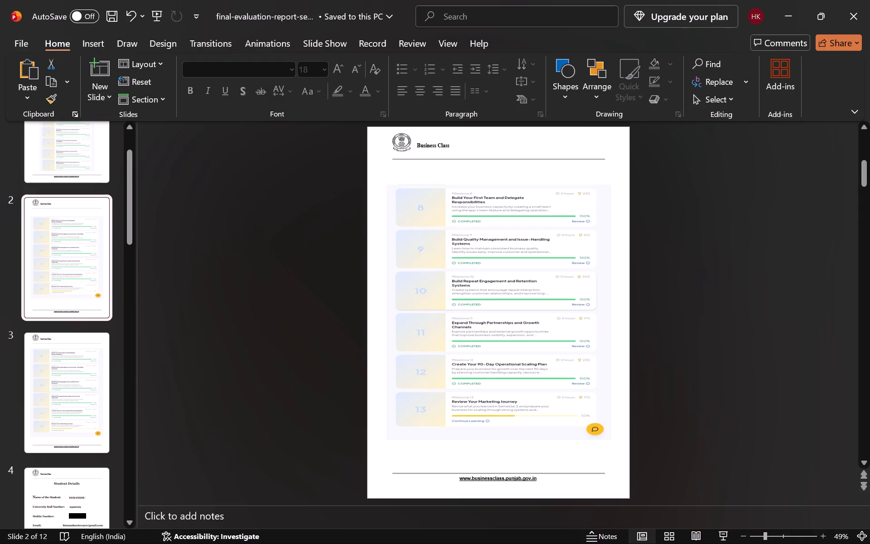
pyautogui.rightClick(535, 272)
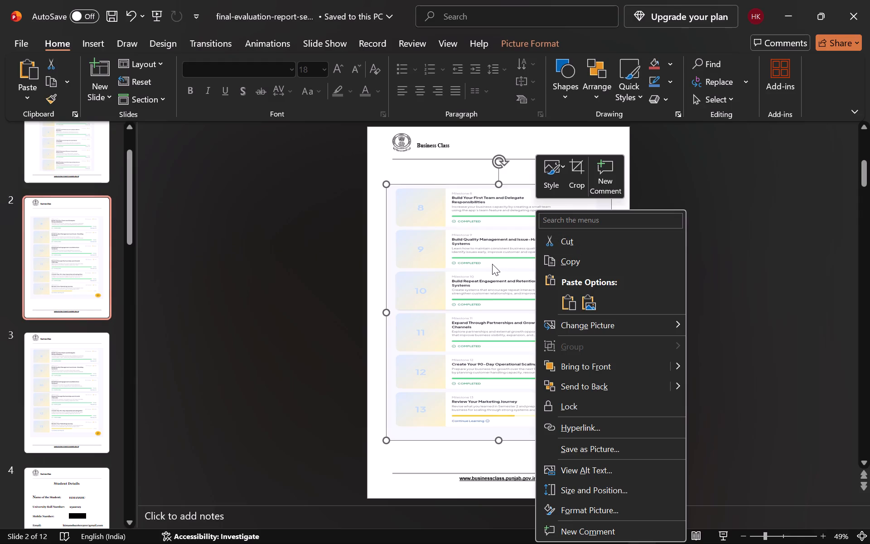
pyautogui.press('Delete')
pyautogui.click(492, 264)
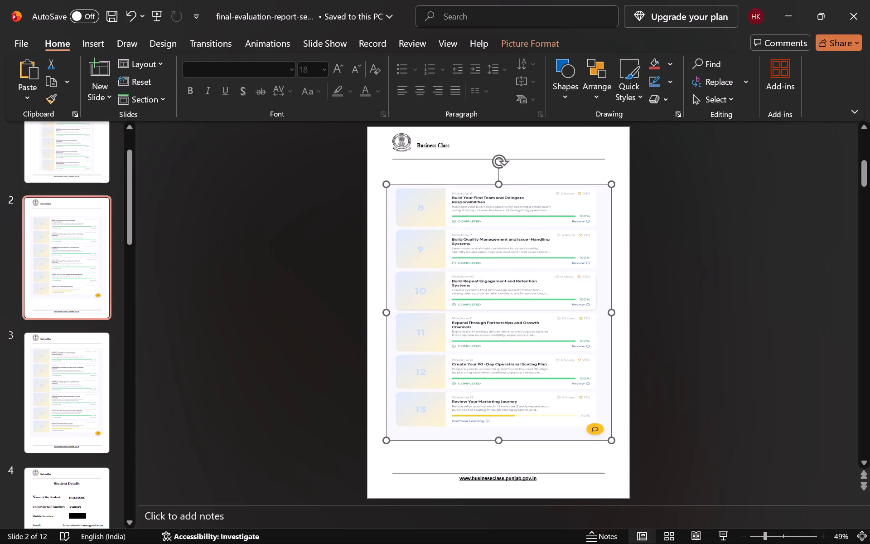
pyautogui.press('Delete')
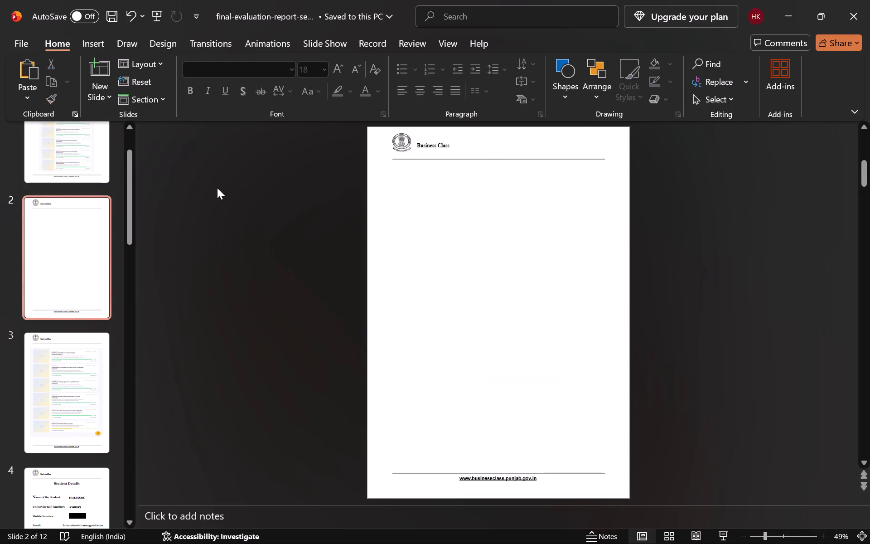
# Insert the picture esl 3 ss 1 from the Downloads folder onto slide 2.
pyautogui.click(93, 36)
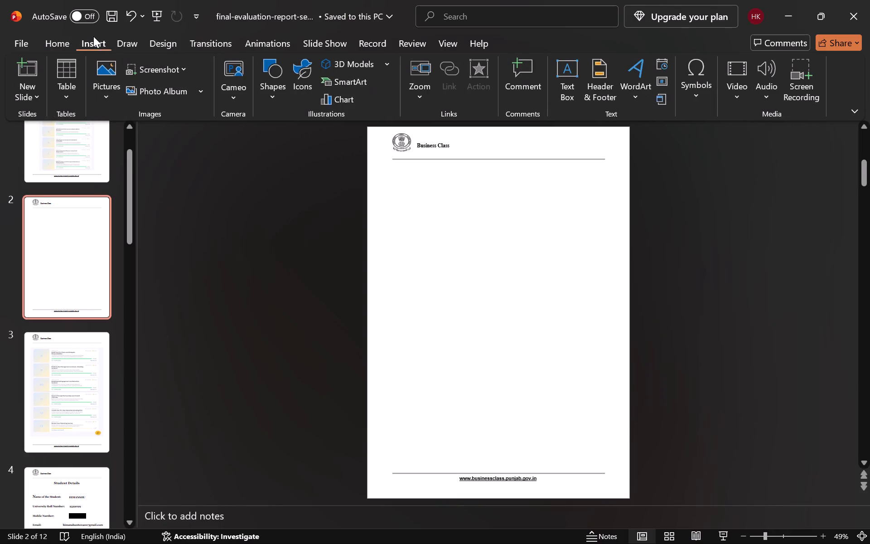
pyautogui.click(101, 83)
pyautogui.click(129, 141)
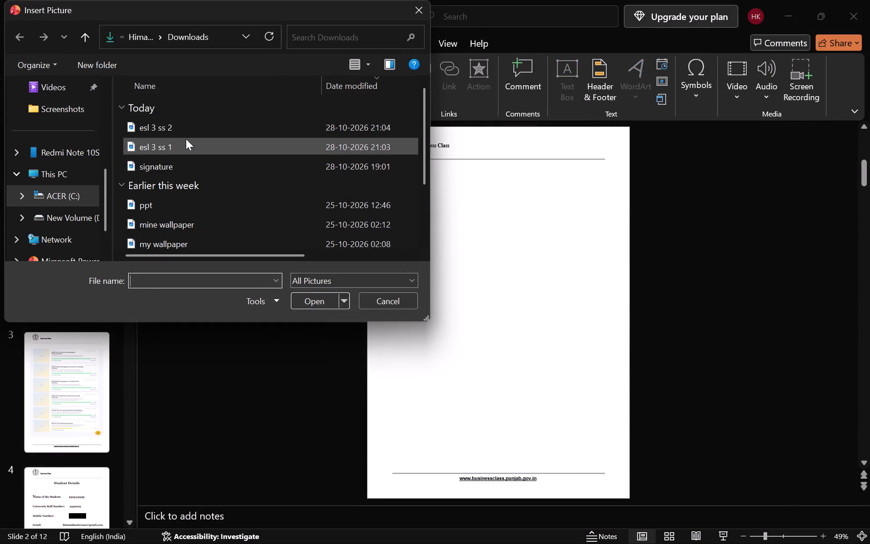
pyautogui.click(186, 140)
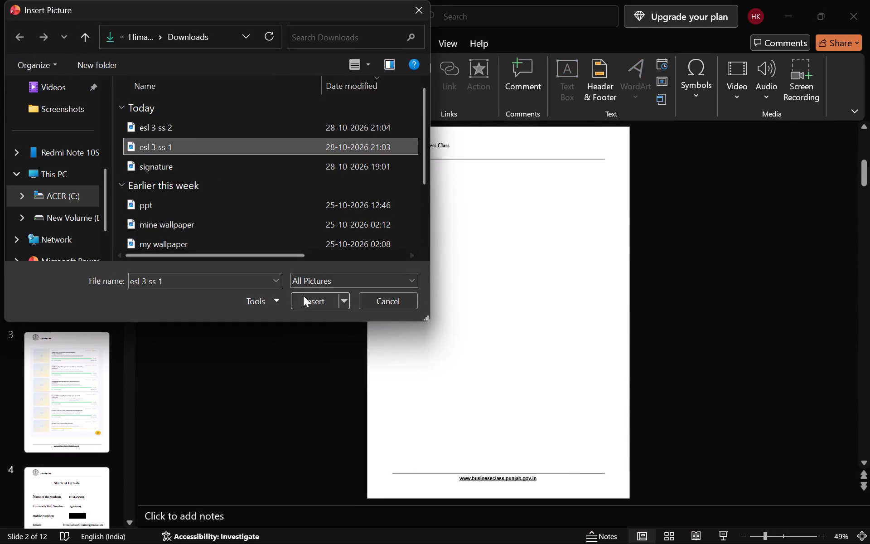
pyautogui.click(304, 300)
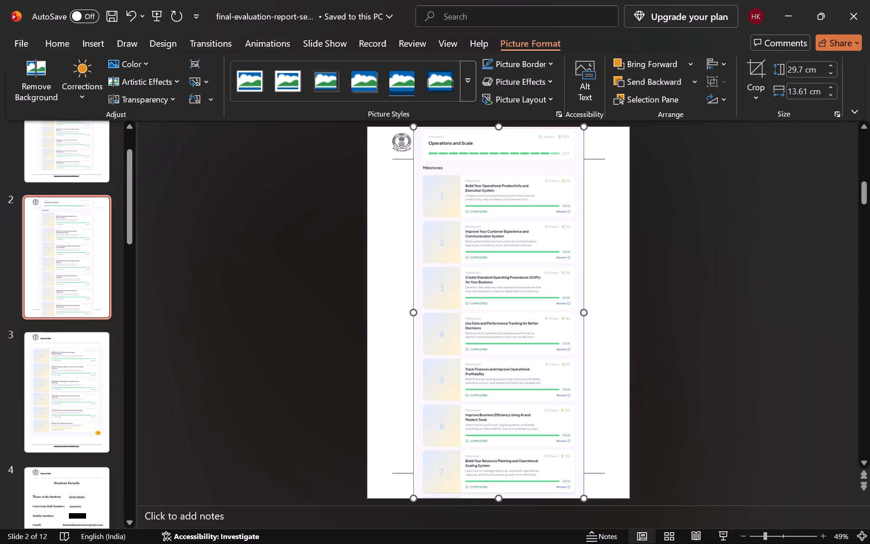
# Resize slide 2's Operations and Scale picture to about 23.5 cm tall and 14.87 cm wide, fitted between the header and footer lines.
pyautogui.moveTo(502, 127); pyautogui.dragTo(502, 260)
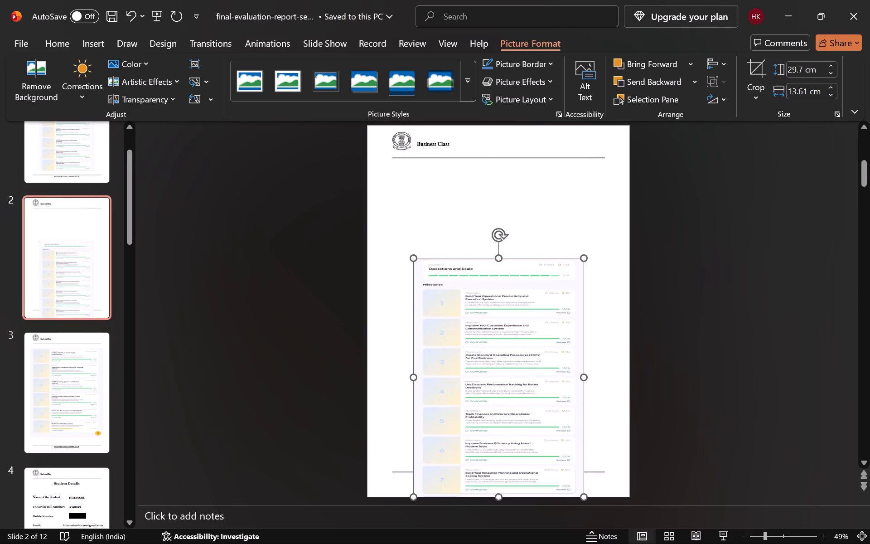
pyautogui.moveTo(503, 319); pyautogui.dragTo(506, 246)
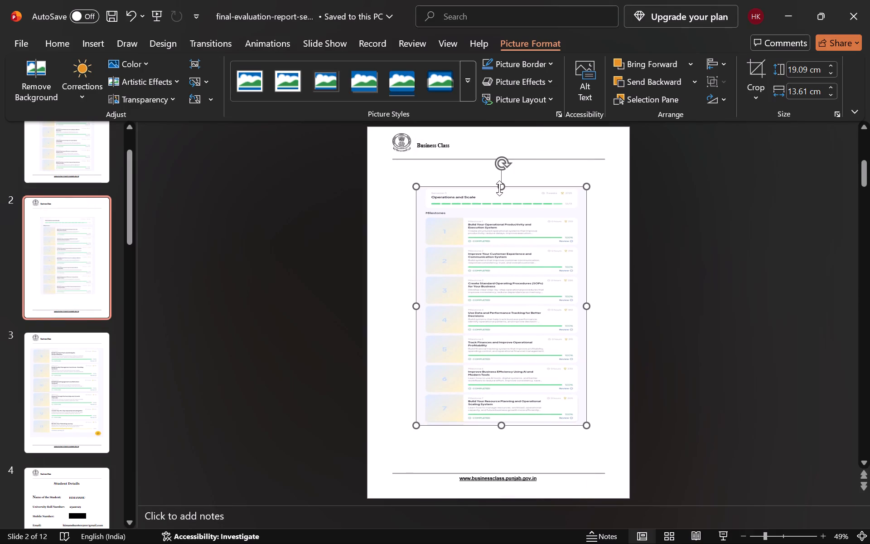
pyautogui.moveTo(503, 185); pyautogui.dragTo(503, 169)
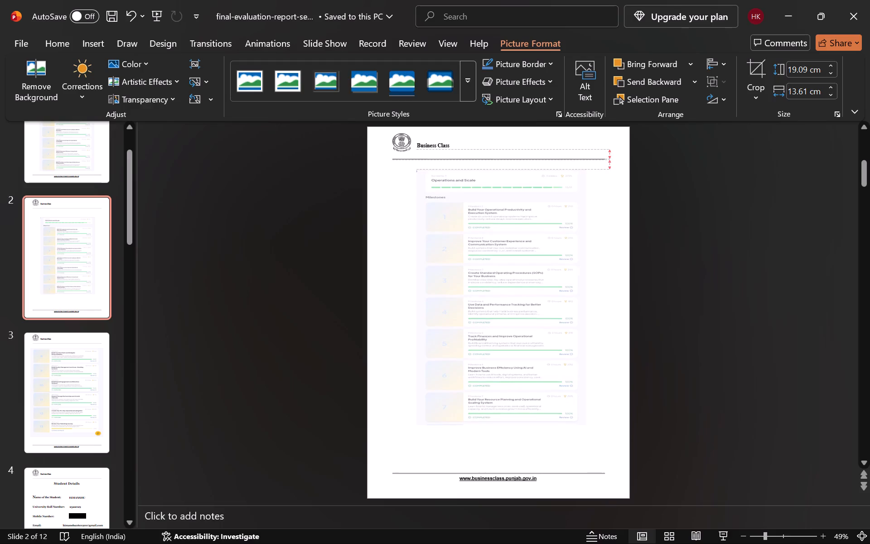
pyautogui.moveTo(503, 169); pyautogui.dragTo(503, 169)
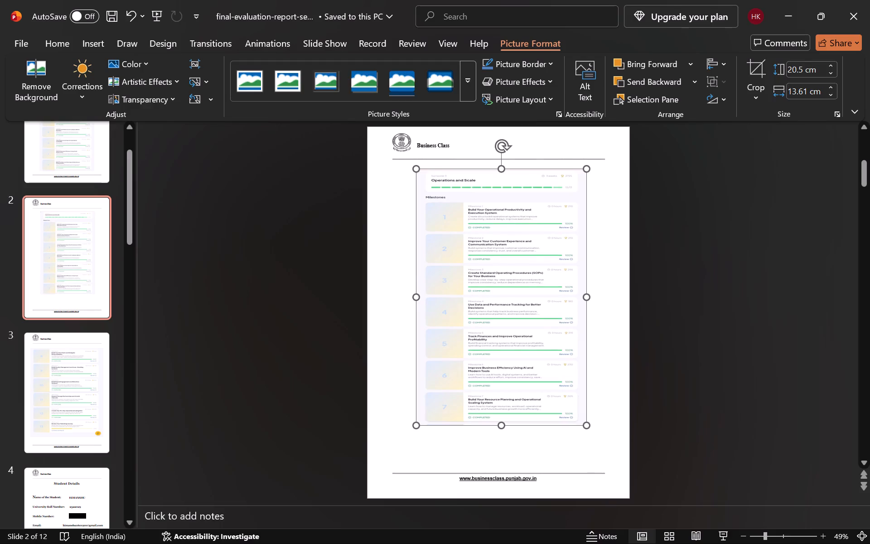
pyautogui.moveTo(418, 300); pyautogui.dragTo(402, 305)
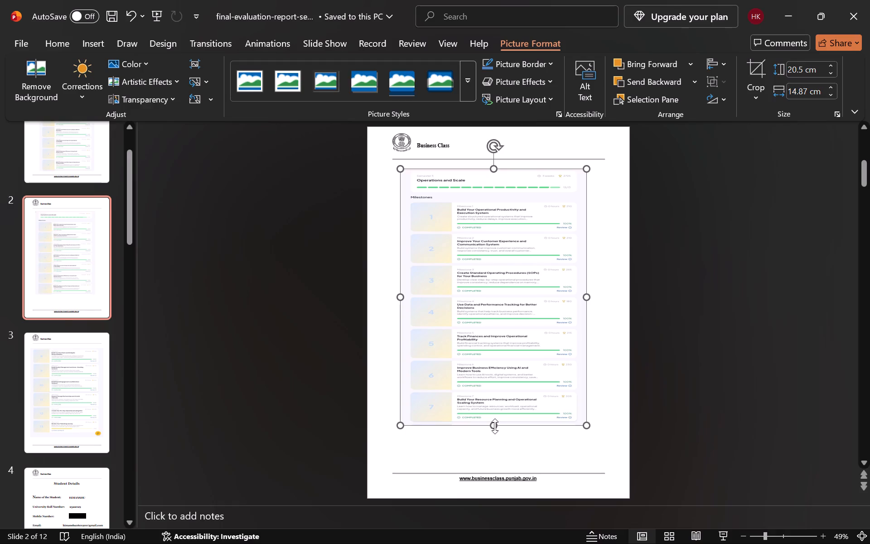
pyautogui.moveTo(495, 426); pyautogui.dragTo(498, 461)
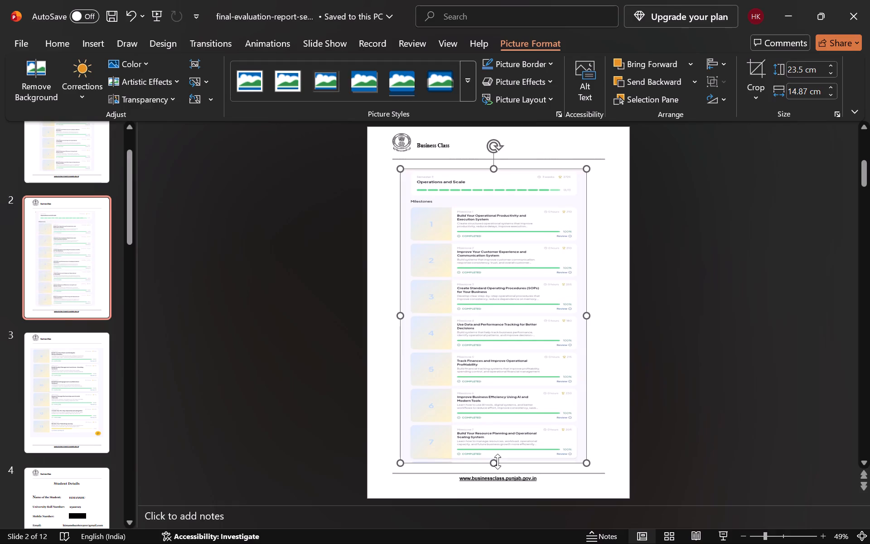
# Nudge slide 2's Operations and Scale picture one increment right and save the presentation.
pyautogui.press('Right')
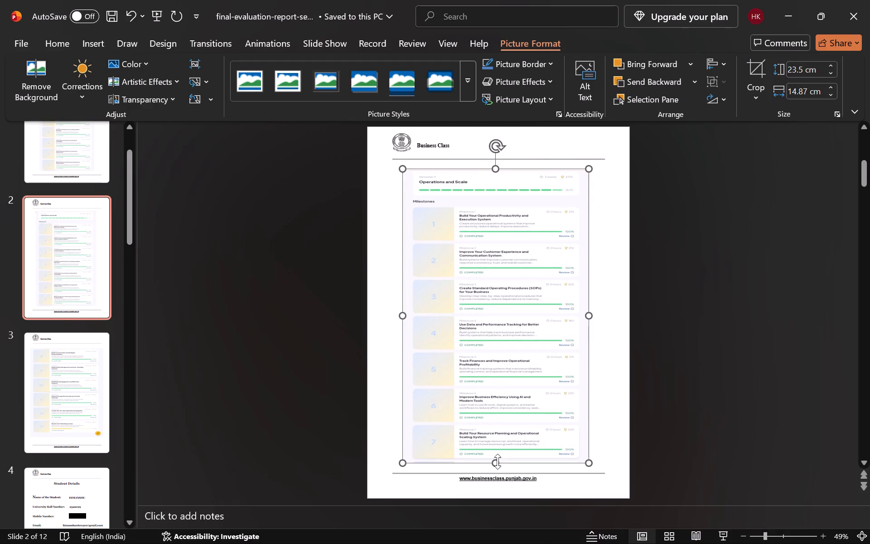
pyautogui.click(362, 404)
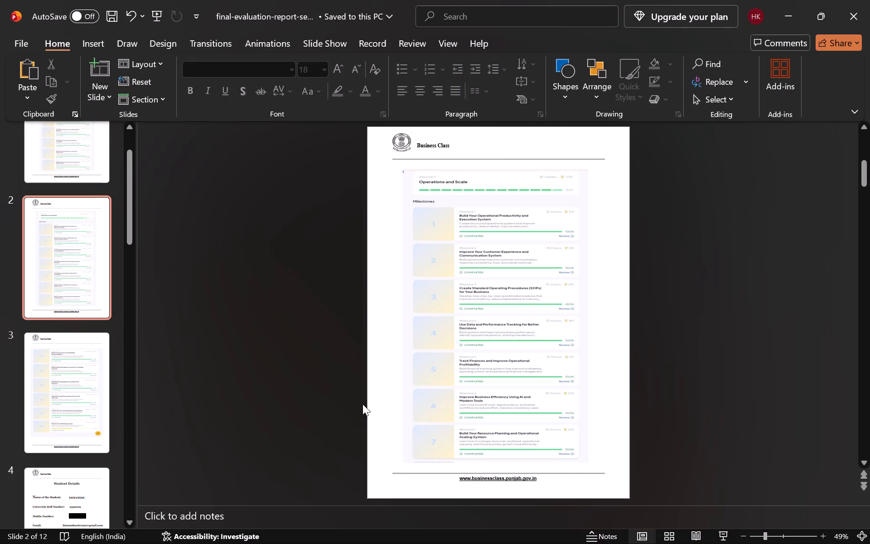
pyautogui.hotkey('ctrl', 's')
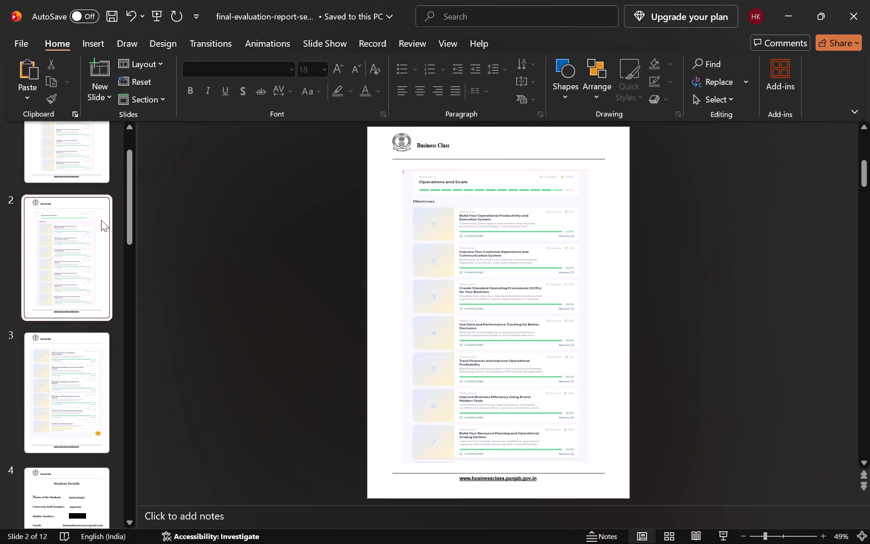
# Delete the Operations and Scale picture from slide 1.
pyautogui.click(110, 175)
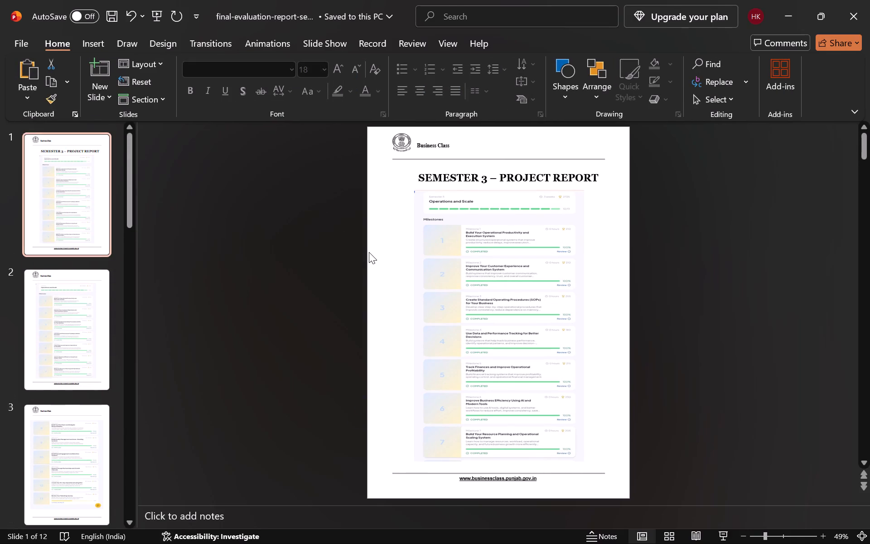
pyautogui.click(479, 278)
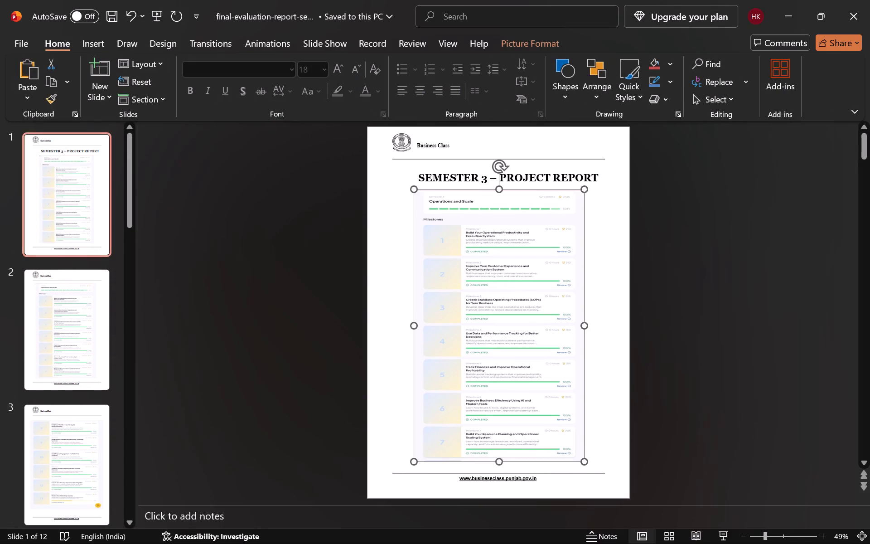
pyautogui.press('Delete')
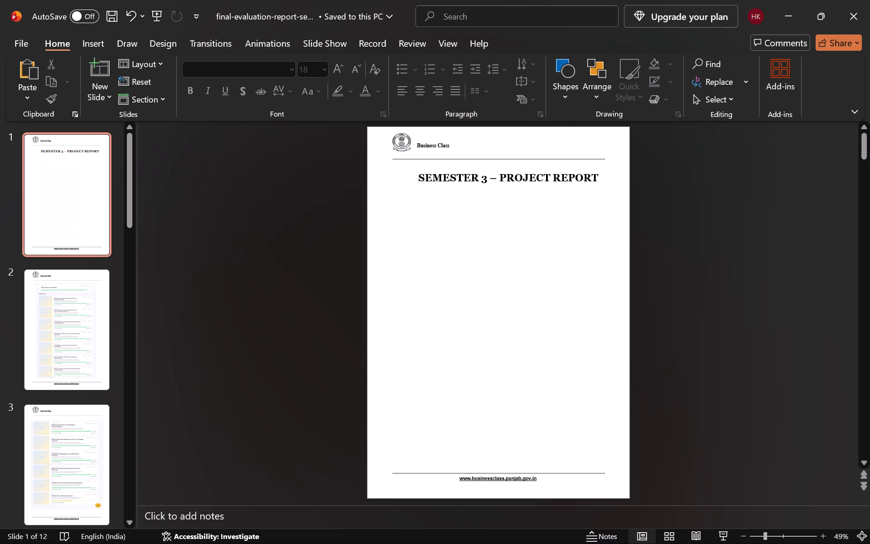
# Insert the picture esl 5 from the Gallery onto slide 1, below the SEMESTER 3 – PROJECT REPORT title.
pyautogui.click(93, 44)
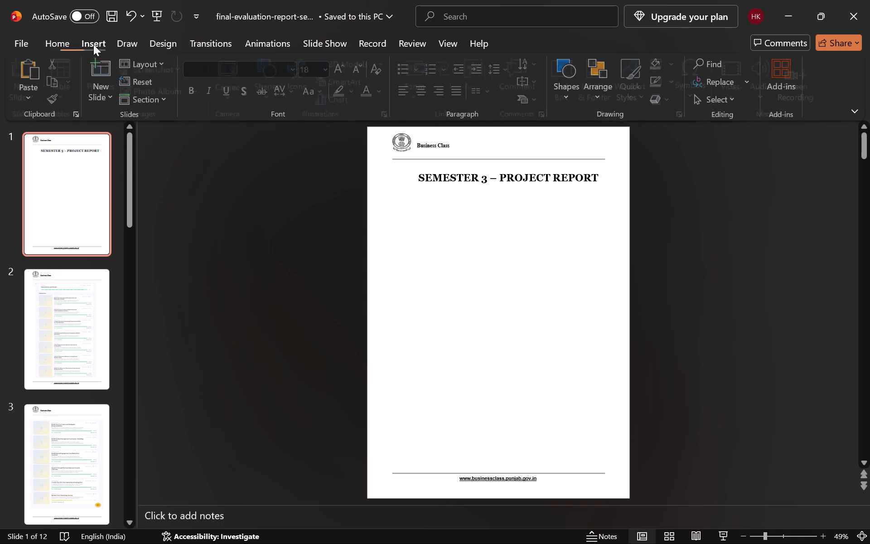
pyautogui.click(103, 88)
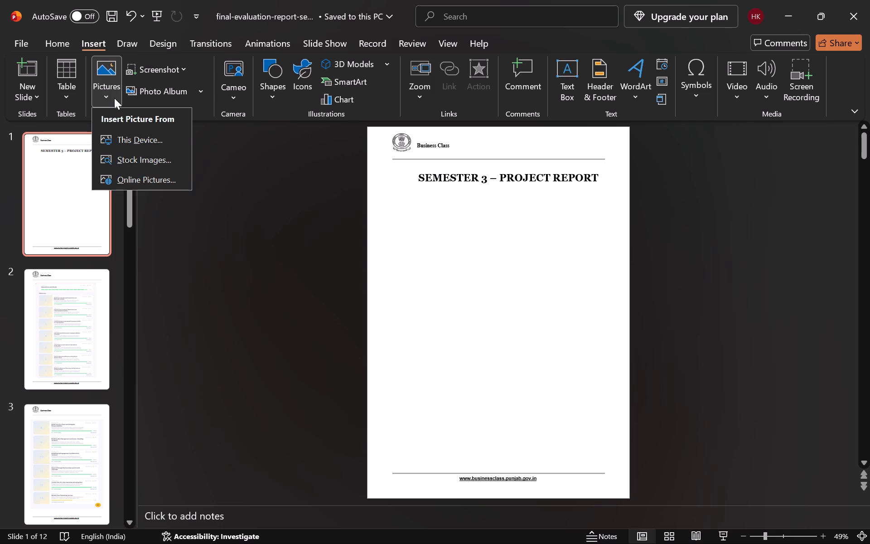
pyautogui.click(135, 135)
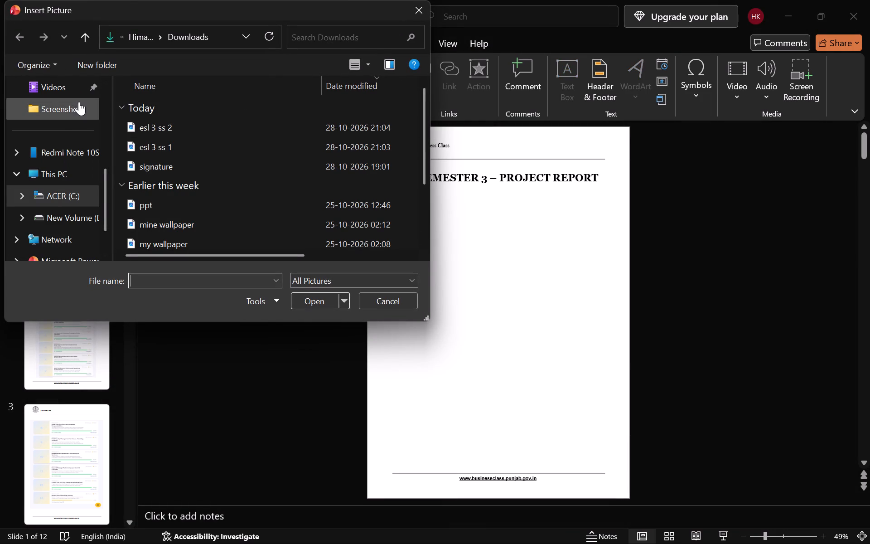
pyautogui.scroll(2, 79, 102)
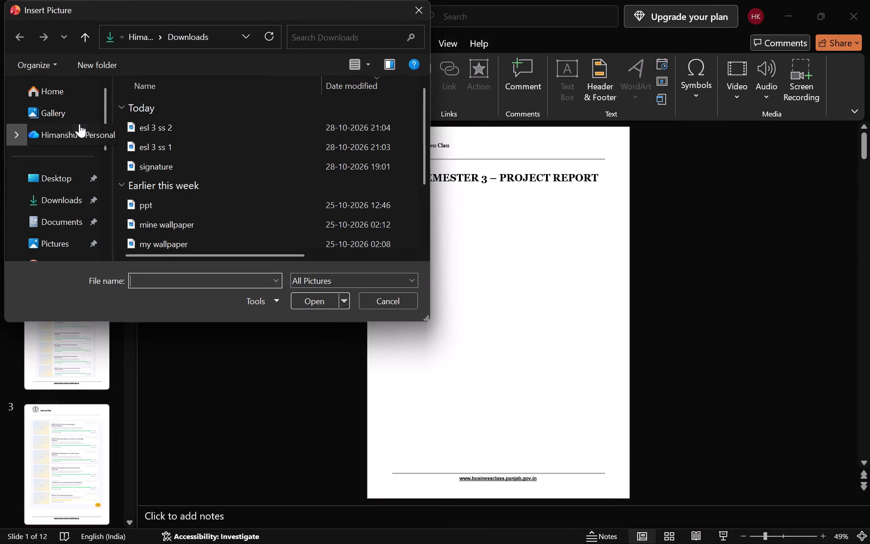
pyautogui.click(76, 112)
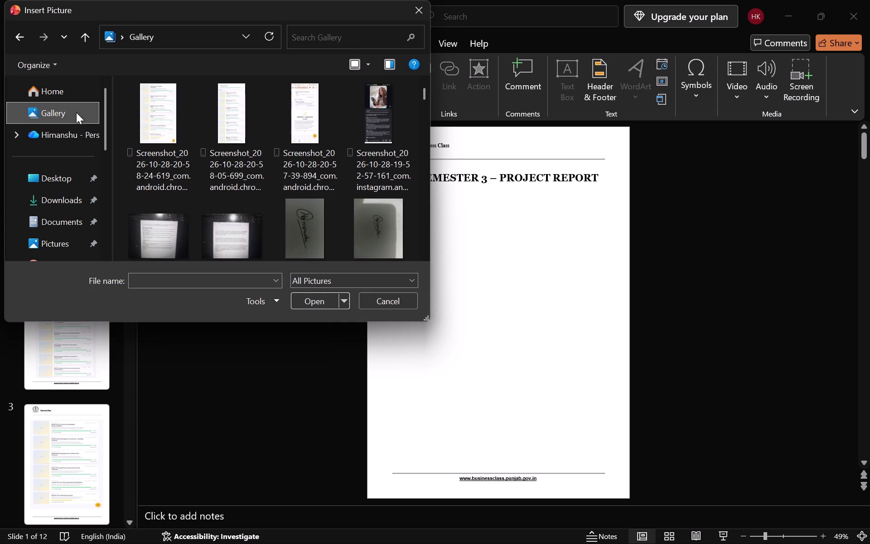
pyautogui.scroll(-1, 248, 138)
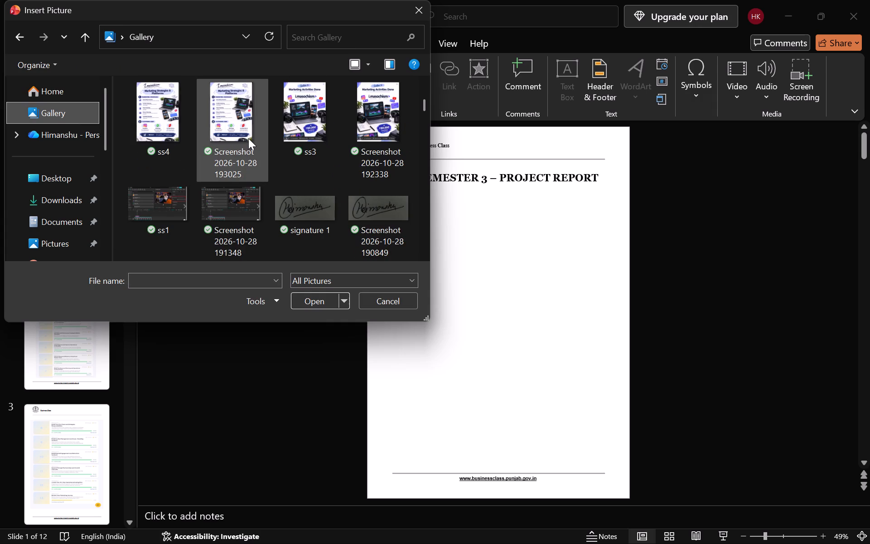
pyautogui.scroll(-2, 248, 138)
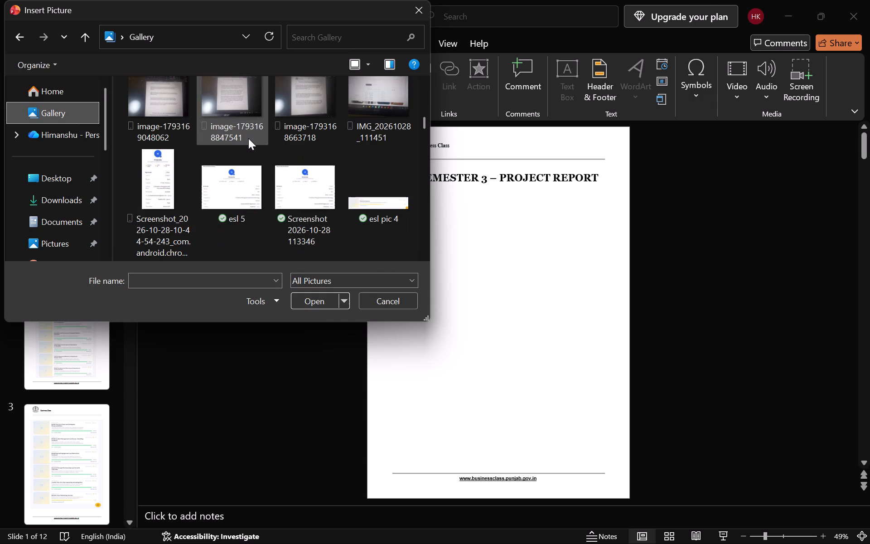
pyautogui.scroll(-1, 248, 138)
pyautogui.click(236, 210)
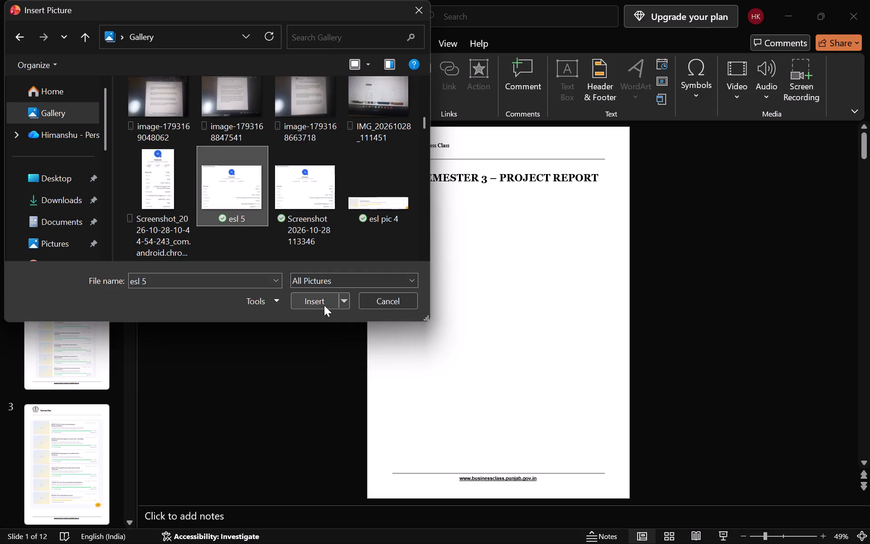
pyautogui.click(324, 305)
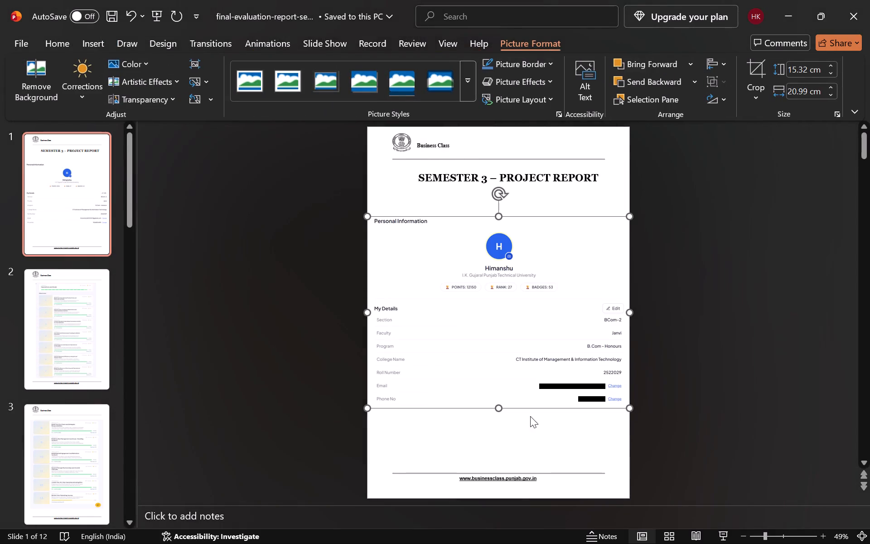
pyautogui.click(545, 440)
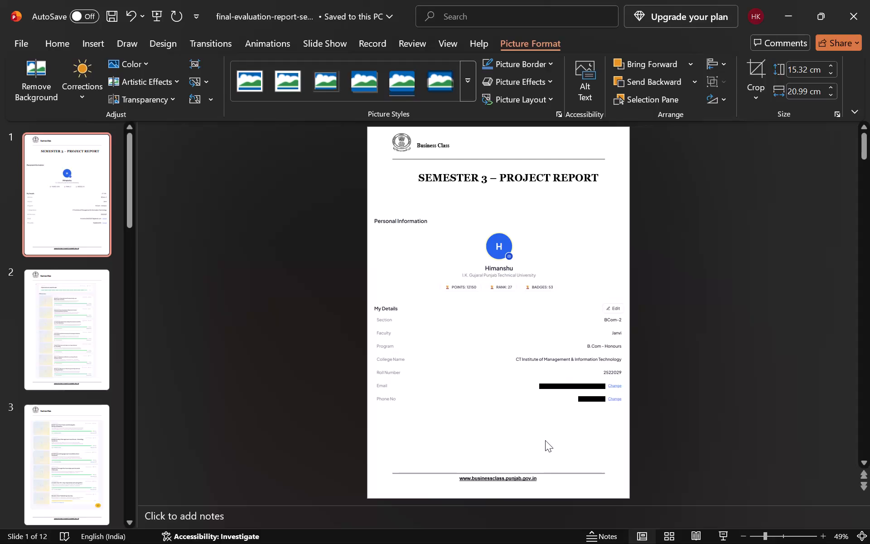
# Examine the milestone pictures on slides 2 and 3 up close, and the Student Details on slide 4.
pyautogui.press('Down')
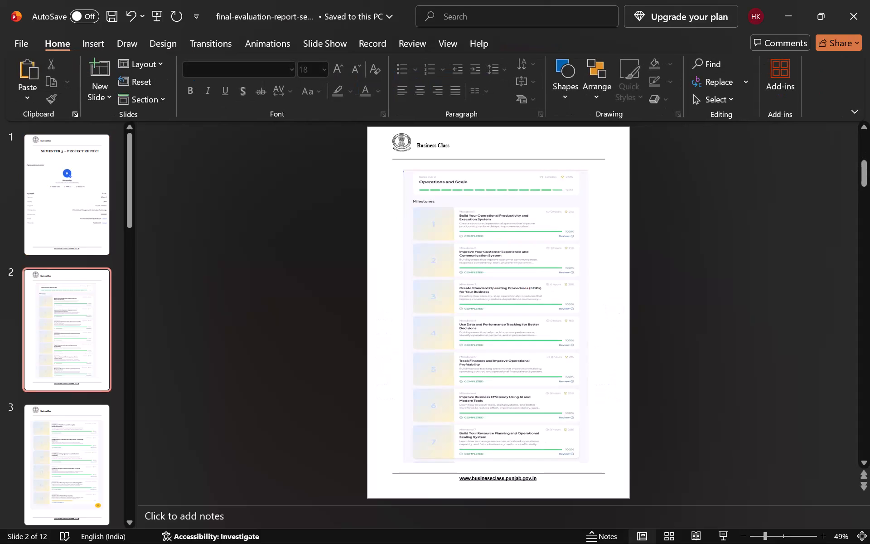
pyautogui.keyDown('ctrl'); pyautogui.scroll(5, 545, 440); pyautogui.keyUp('ctrl')
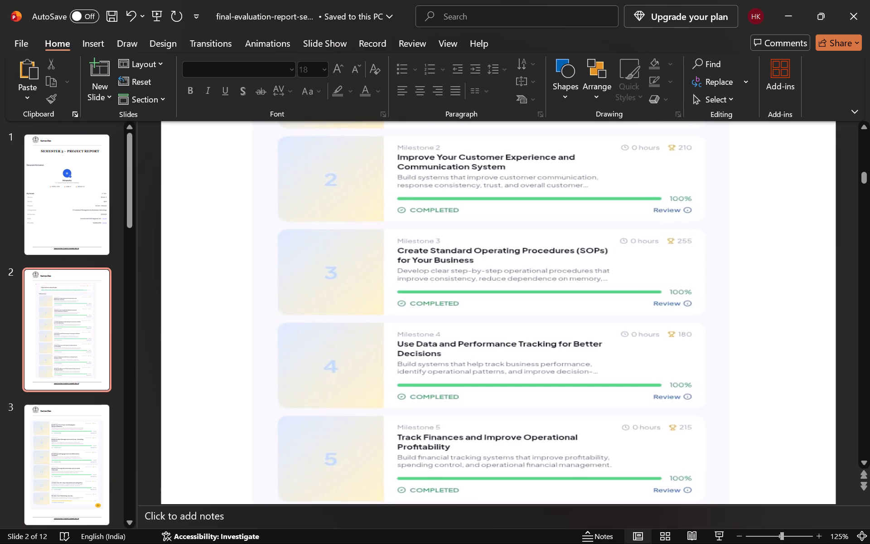
pyautogui.keyDown('ctrl'); pyautogui.scroll(-3, 602, 429); pyautogui.keyUp('ctrl')
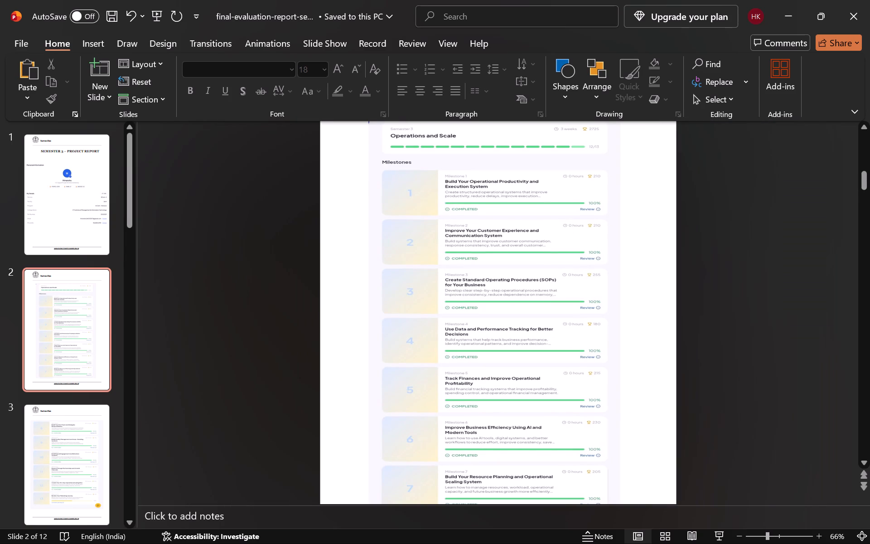
pyautogui.scroll(2, 602, 429)
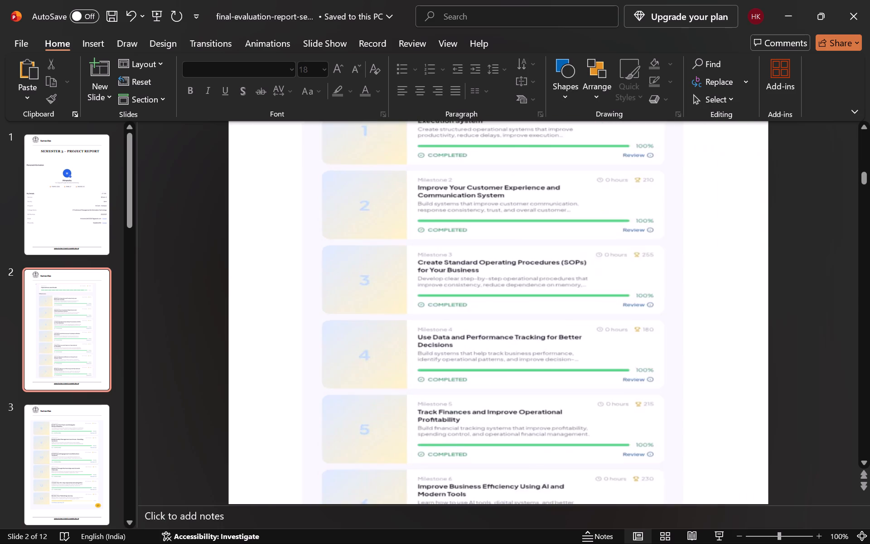
pyautogui.keyDown('ctrl'); pyautogui.scroll(2, 602, 429); pyautogui.keyUp('ctrl')
pyautogui.scroll(1, 630, 321)
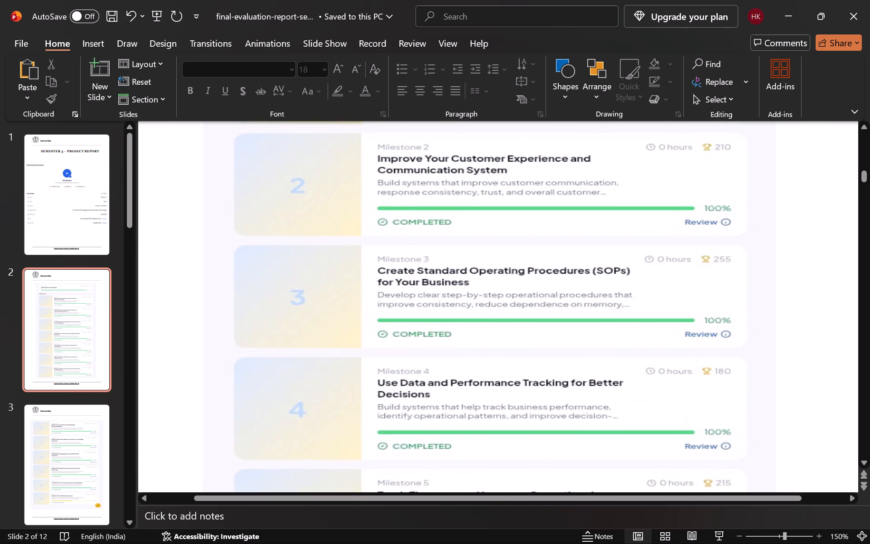
pyautogui.scroll(3, 630, 321)
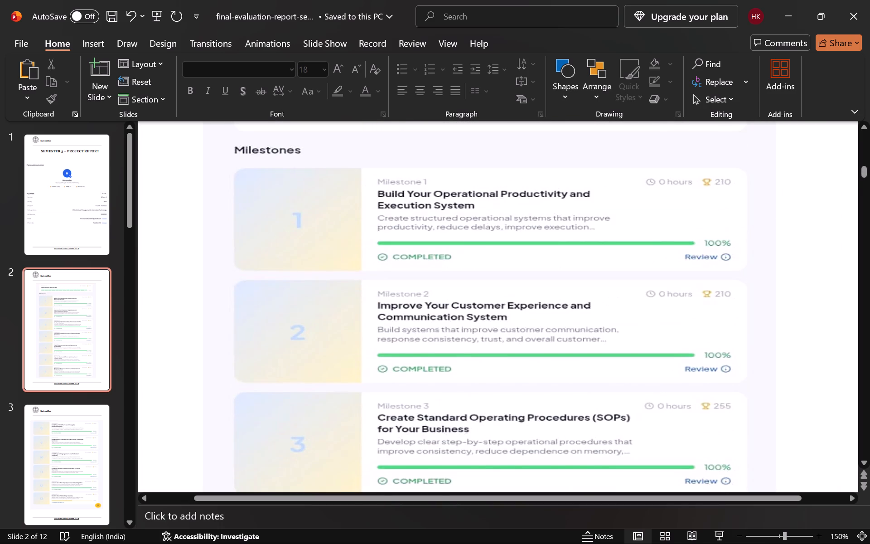
pyautogui.keyDown('ctrl'); pyautogui.scroll(-1, 635, 315); pyautogui.keyUp('ctrl')
pyautogui.scroll(-1, 635, 315)
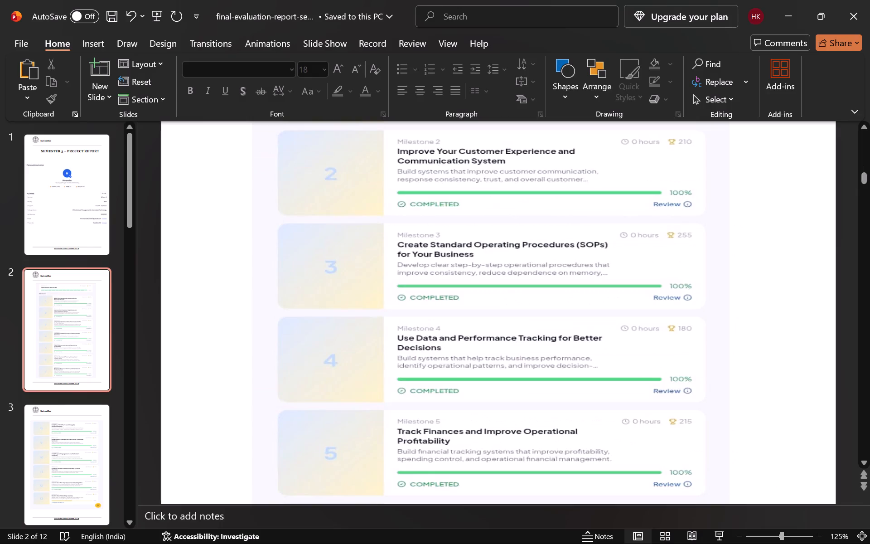
pyautogui.hscroll(2, 636, 320)
pyautogui.keyDown('ctrl'); pyautogui.scroll(-5, 630, 323); pyautogui.keyUp('ctrl')
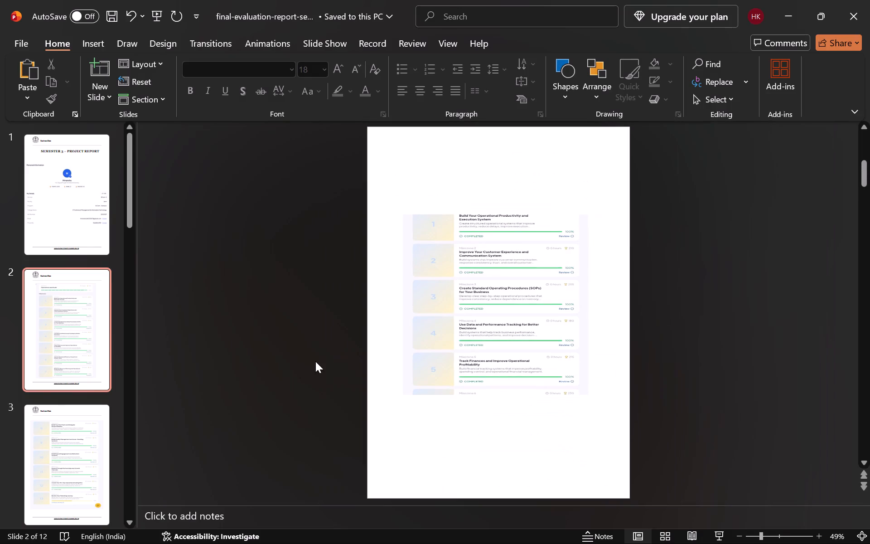
pyautogui.click(41, 431)
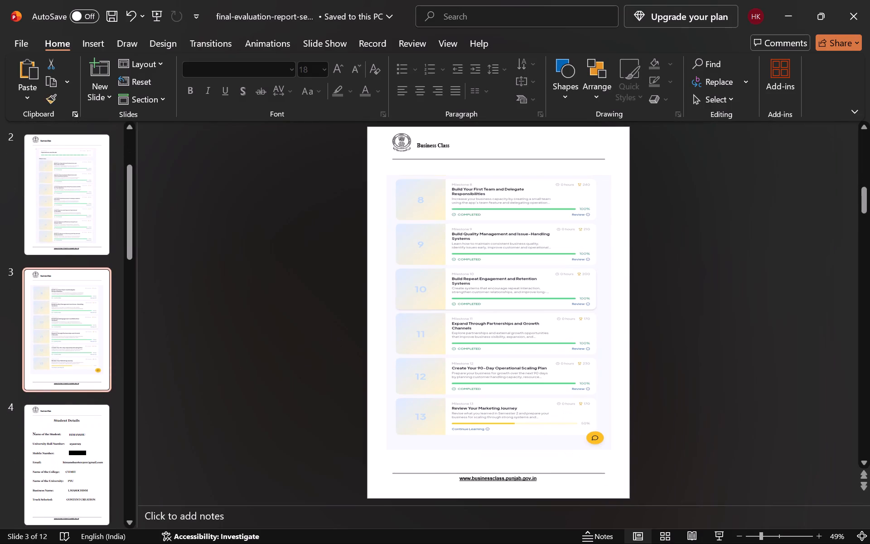
pyautogui.keyDown('ctrl'); pyautogui.scroll(4, 473, 338); pyautogui.keyUp('ctrl')
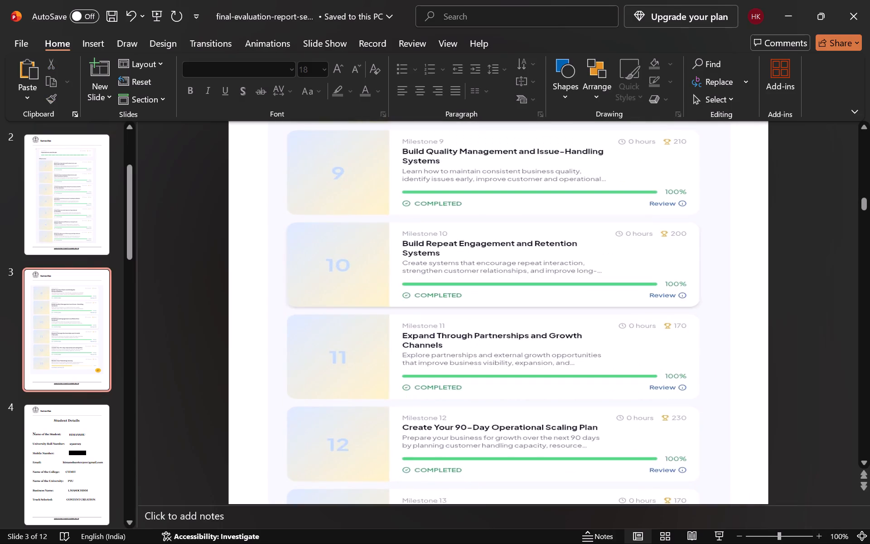
pyautogui.keyDown('ctrl'); pyautogui.scroll(-3, 473, 338); pyautogui.keyUp('ctrl')
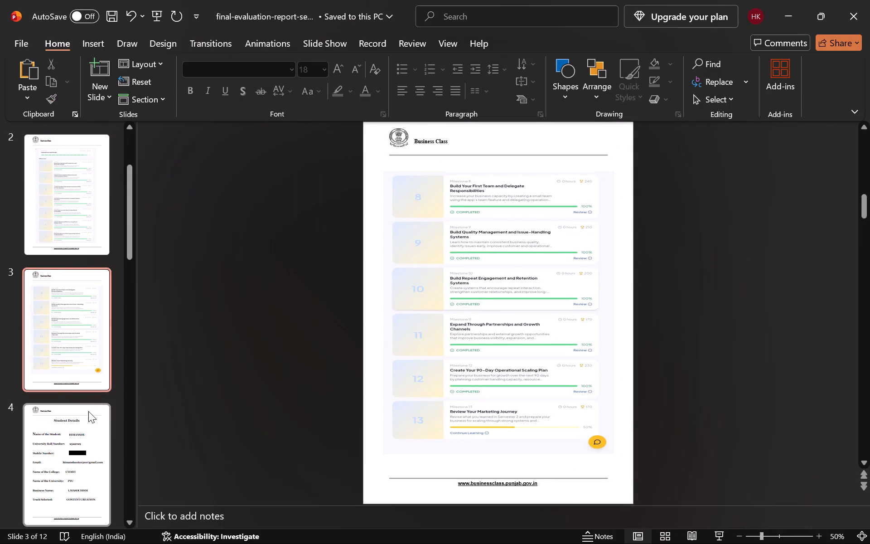
pyautogui.click(88, 411)
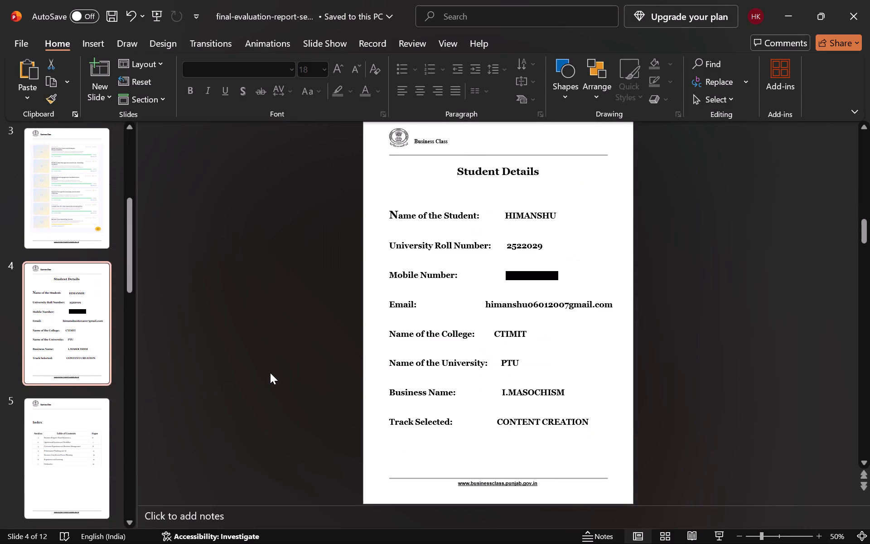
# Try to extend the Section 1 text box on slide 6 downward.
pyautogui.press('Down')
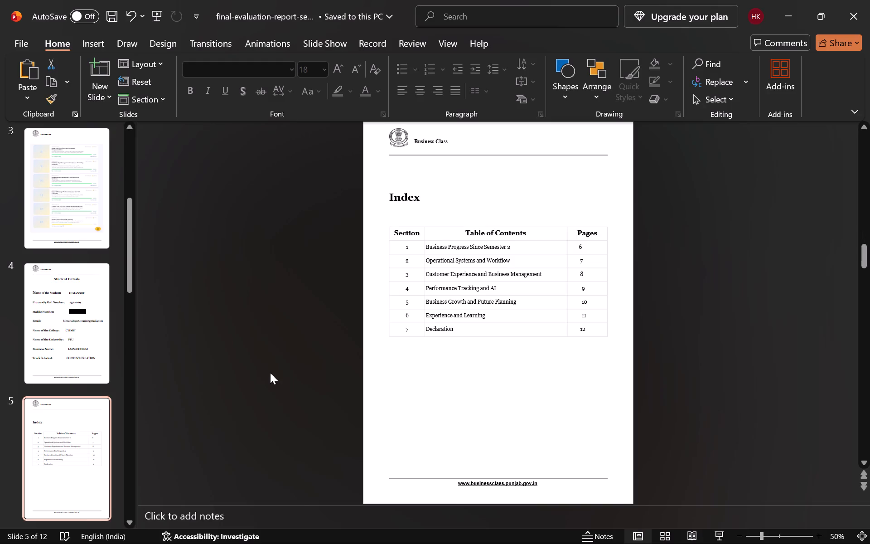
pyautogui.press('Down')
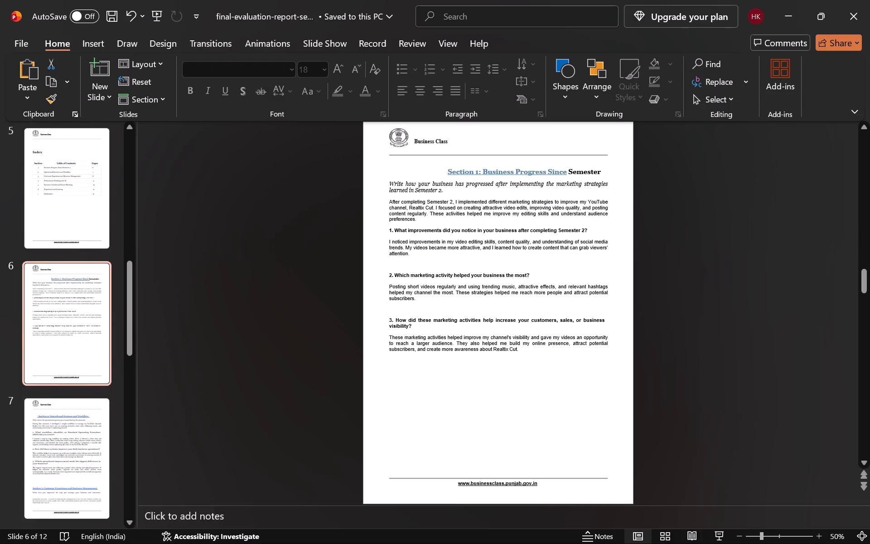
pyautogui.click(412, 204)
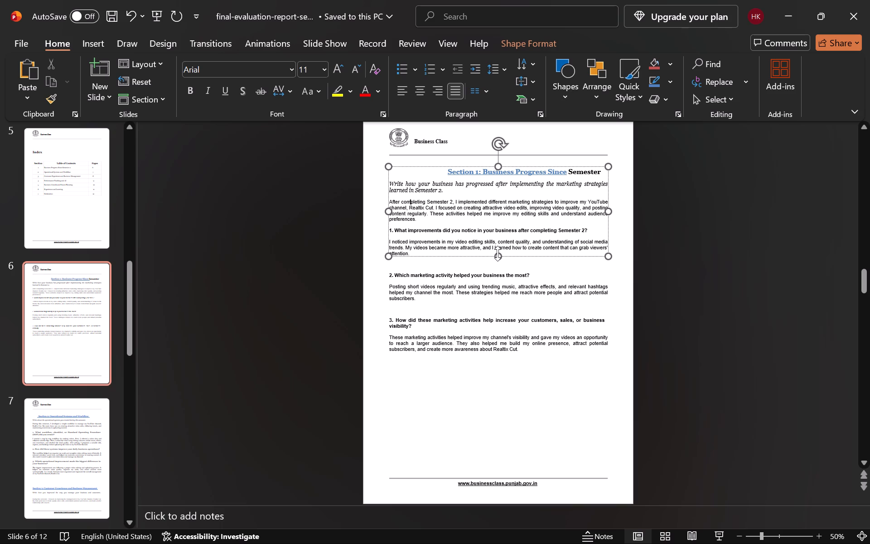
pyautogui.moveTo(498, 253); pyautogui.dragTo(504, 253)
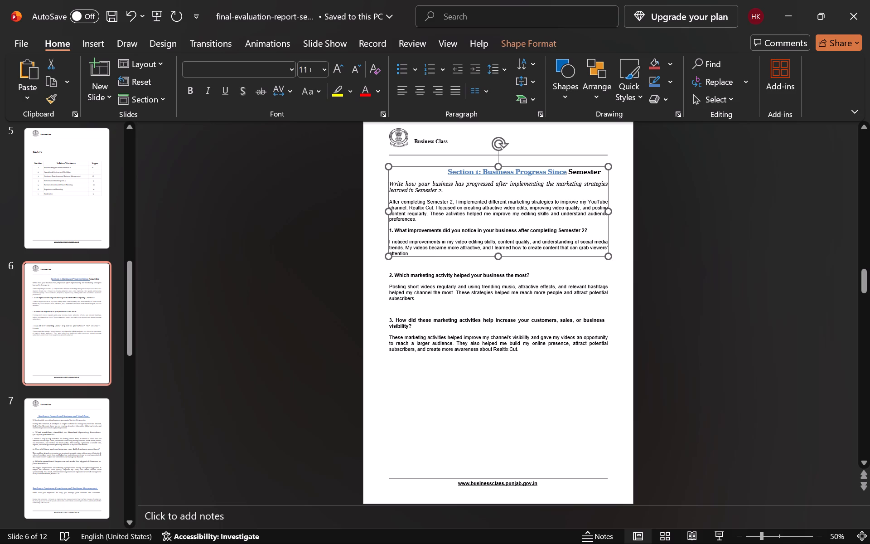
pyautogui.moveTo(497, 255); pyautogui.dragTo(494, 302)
# Copy slide 6's Section 1 text from "After completing Semester 2" through the answer to question 1.
pyautogui.click(473, 184)
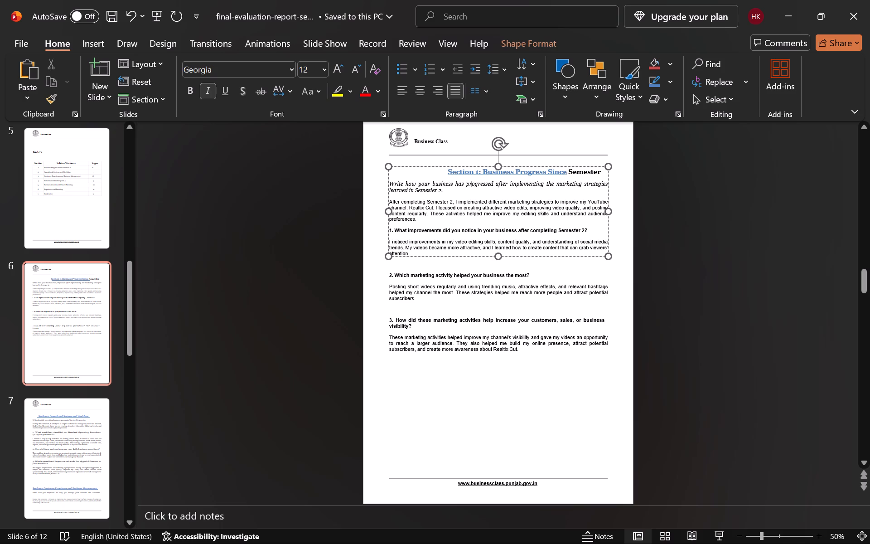
pyautogui.click(397, 180)
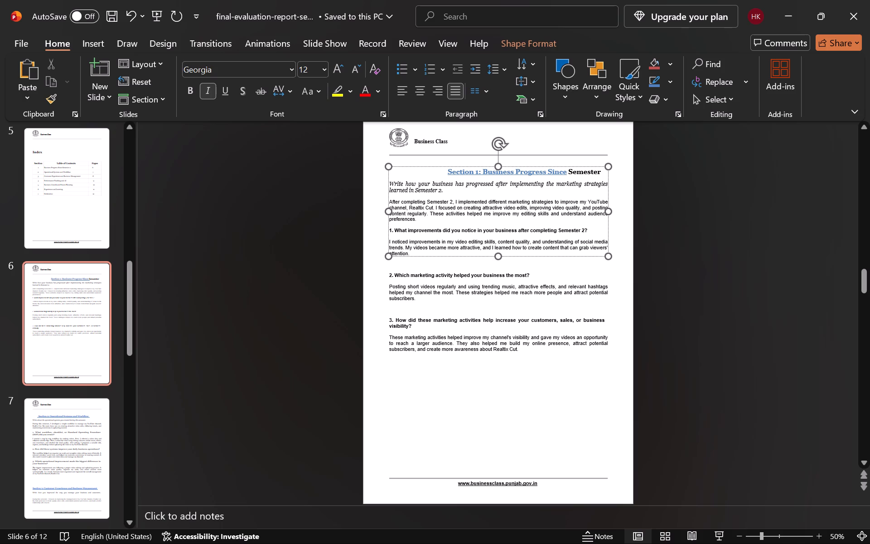
pyautogui.click(393, 180)
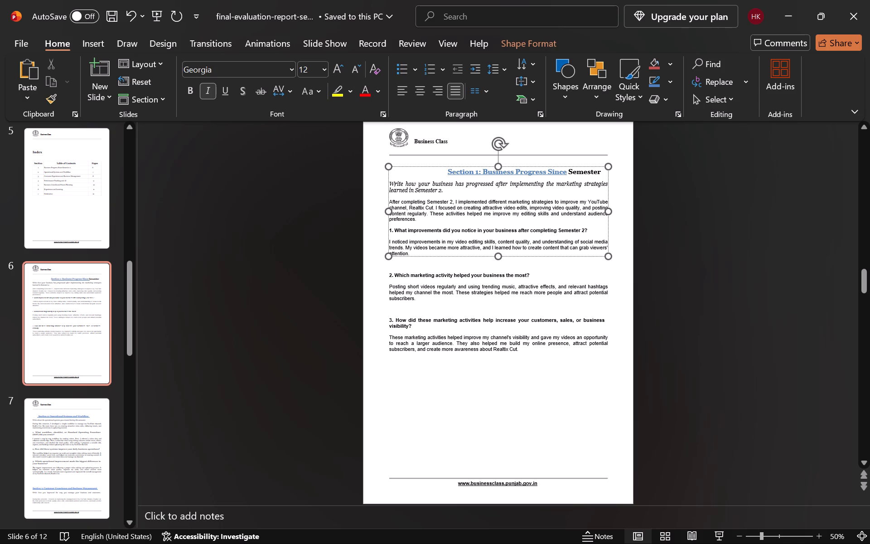
pyautogui.click(392, 182)
pyautogui.moveTo(392, 182); pyautogui.dragTo(465, 221)
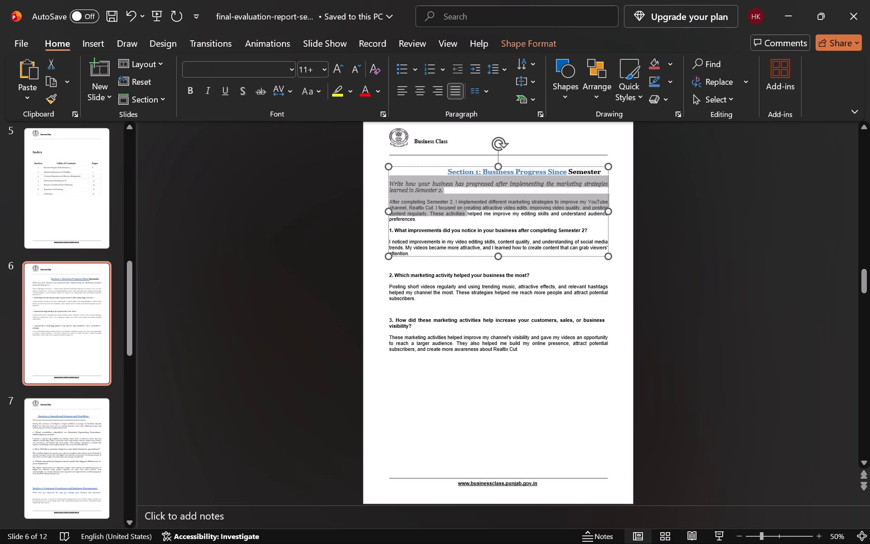
pyautogui.moveTo(465, 221); pyautogui.dragTo(519, 313)
pyautogui.hotkey('ctrl', 'c')
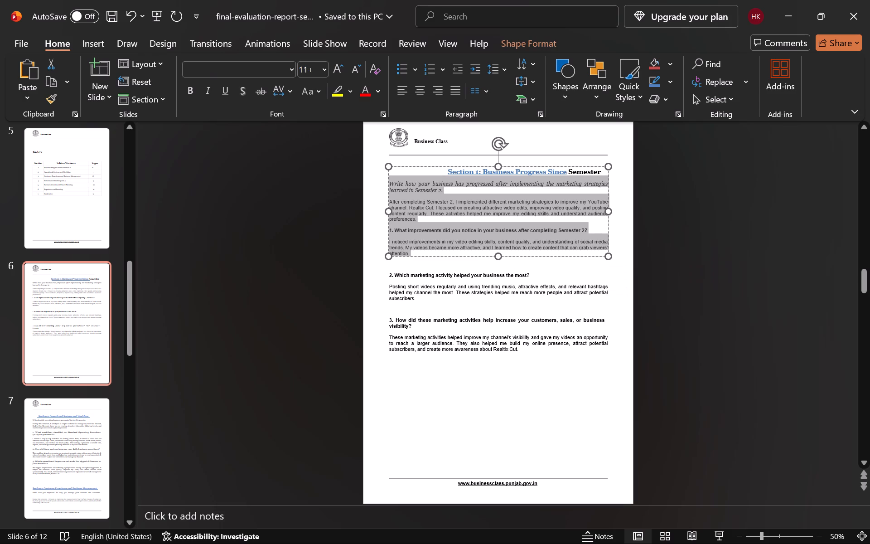
pyautogui.click(475, 198)
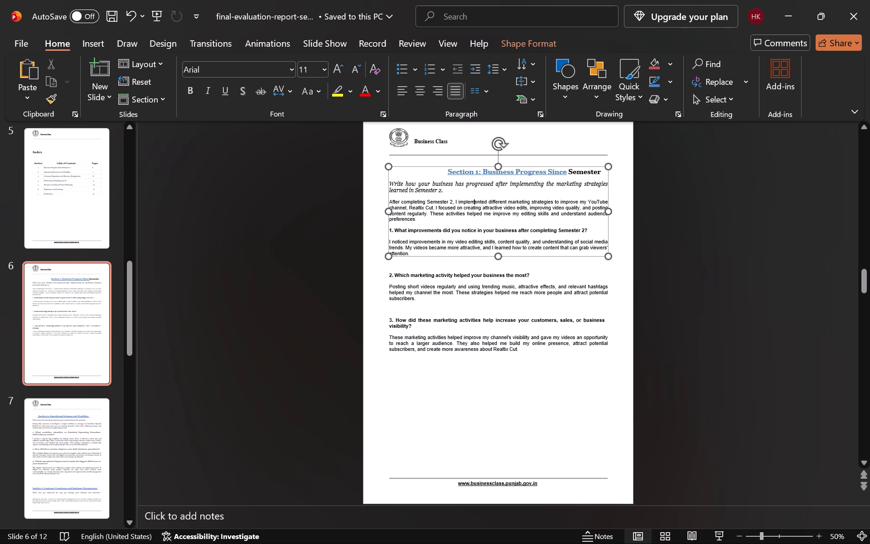
pyautogui.moveTo(390, 199); pyautogui.dragTo(480, 261)
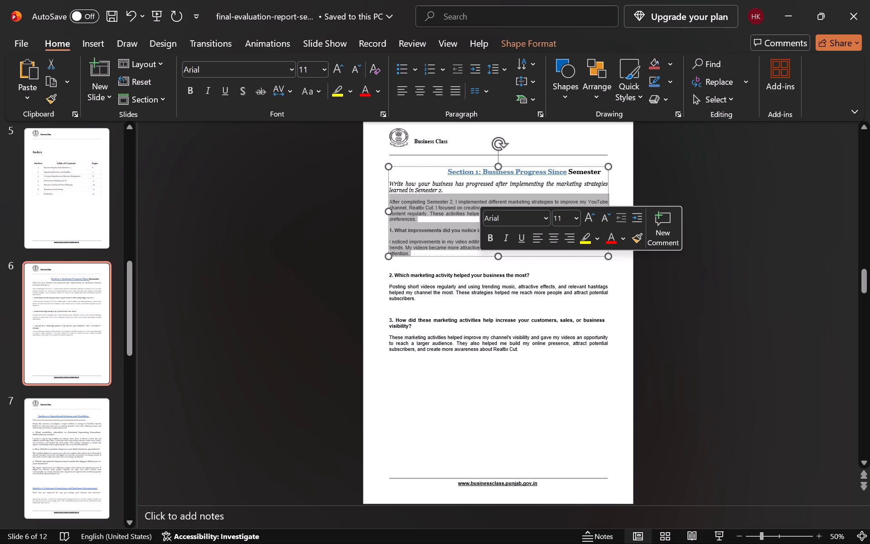
pyautogui.hotkey('ctrl', 'c')
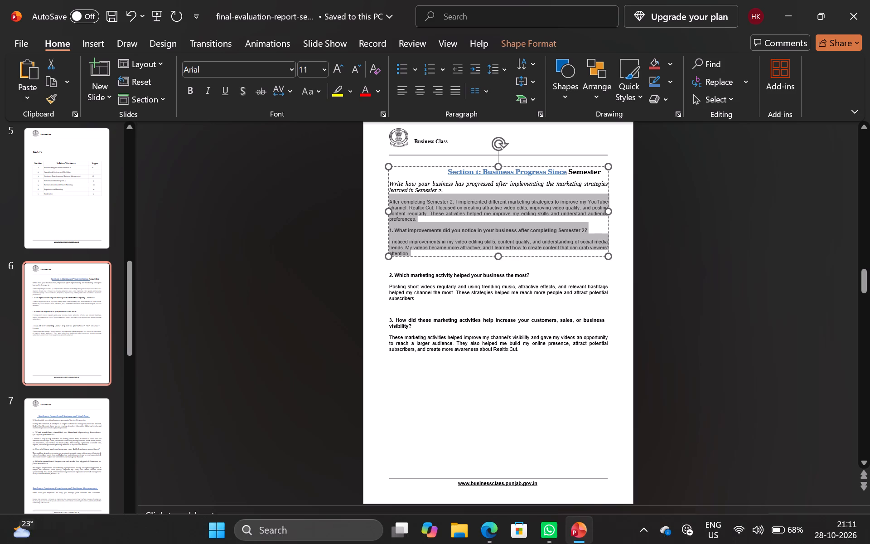
pyautogui.click(490, 535)
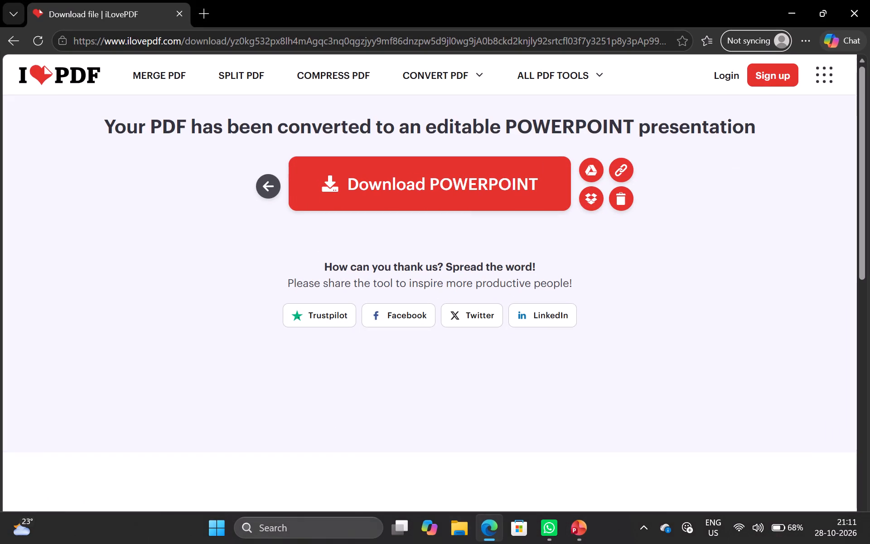
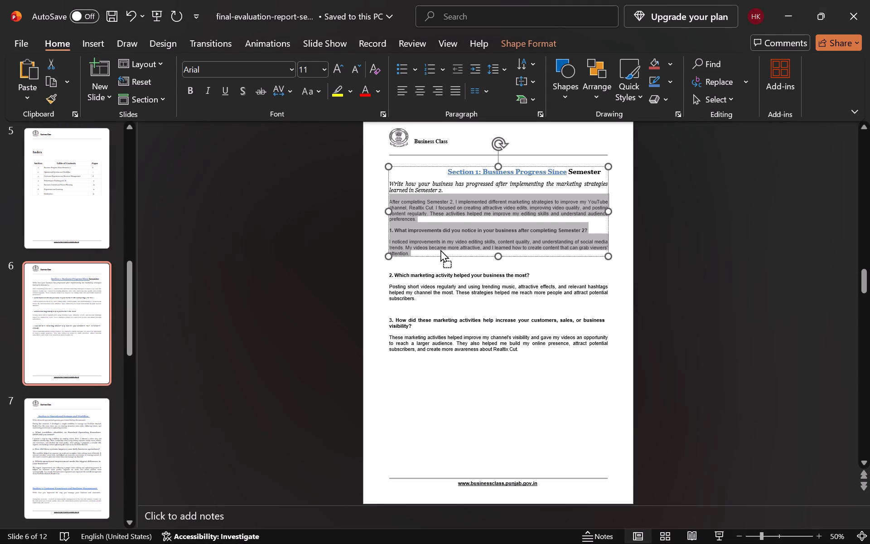
pyautogui.click(440, 249)
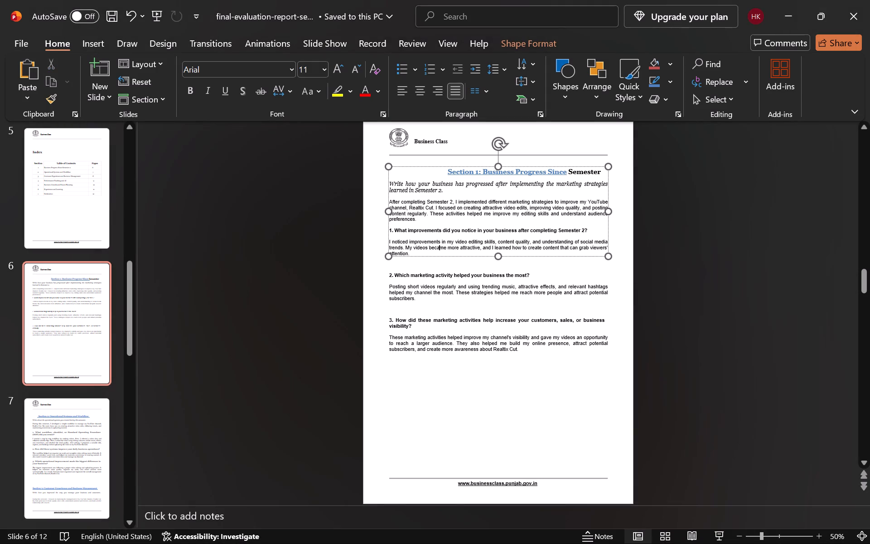
pyautogui.click(410, 254)
pyautogui.moveTo(391, 183); pyautogui.dragTo(474, 233)
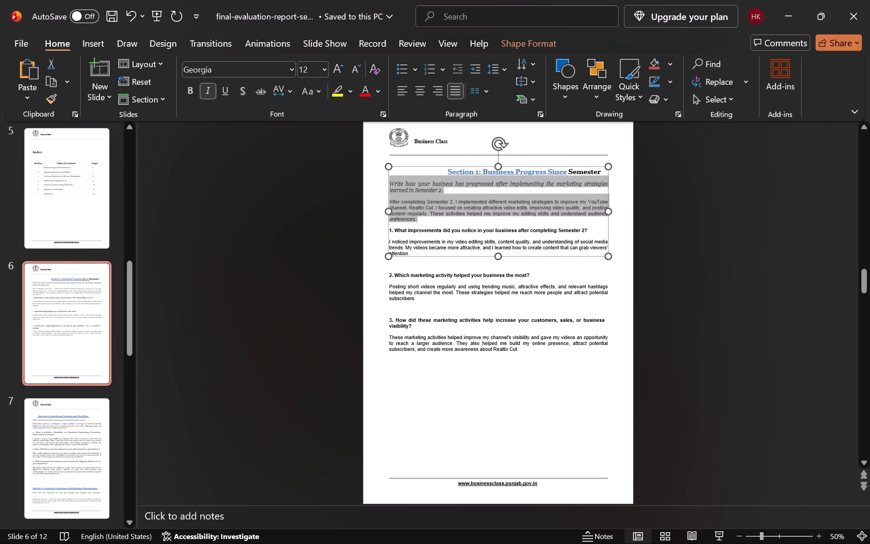
pyautogui.moveTo(474, 233); pyautogui.dragTo(493, 260)
pyautogui.press('Delete')
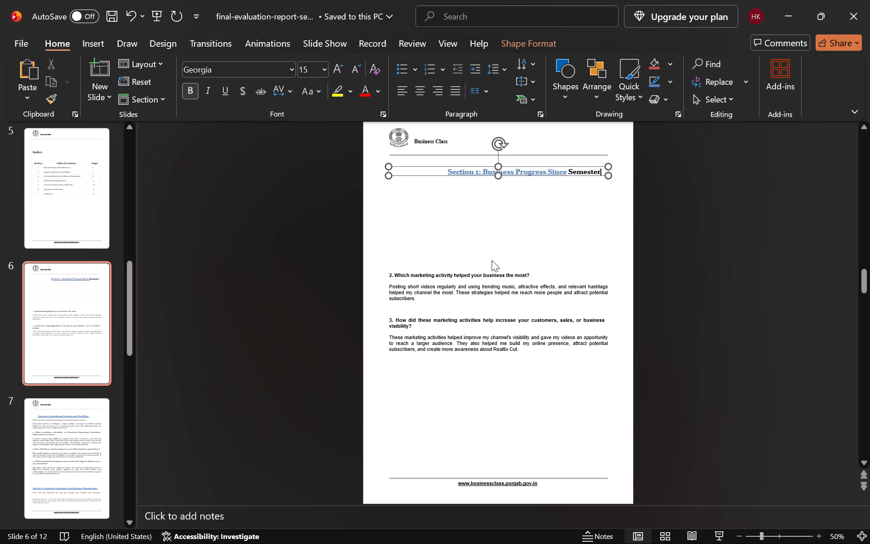
# Clear question 2 about the most helpful marketing activity, including its number and answer, from slide 6.
pyautogui.click(392, 277)
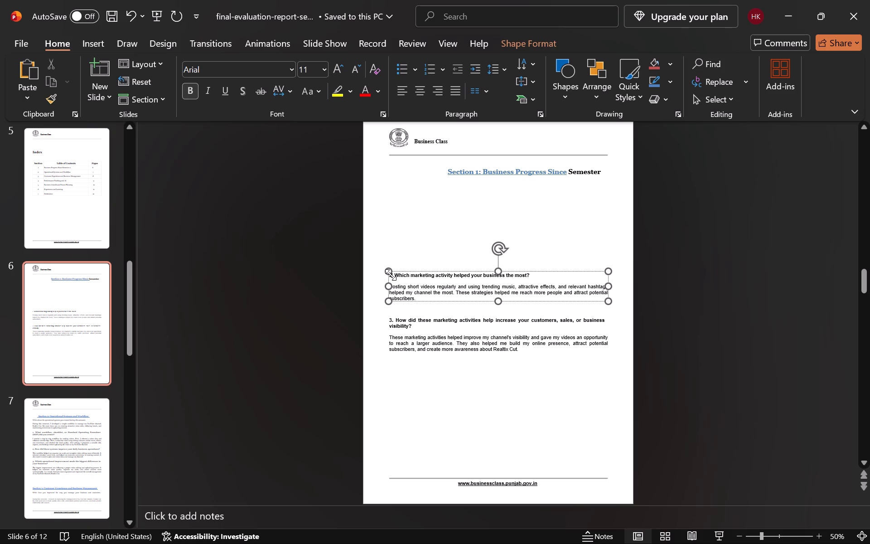
pyautogui.click(394, 275)
pyautogui.moveTo(395, 274); pyautogui.dragTo(426, 285)
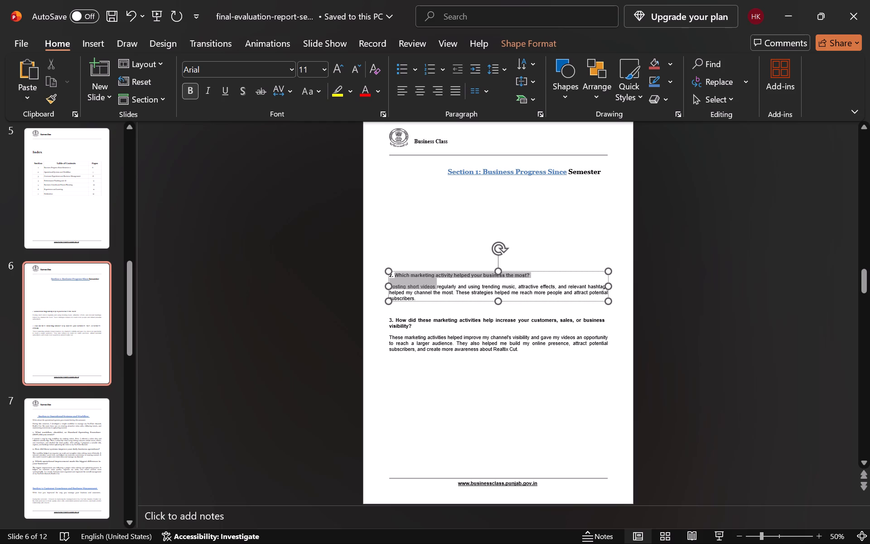
pyautogui.moveTo(426, 285); pyautogui.dragTo(446, 300)
pyautogui.press('Delete')
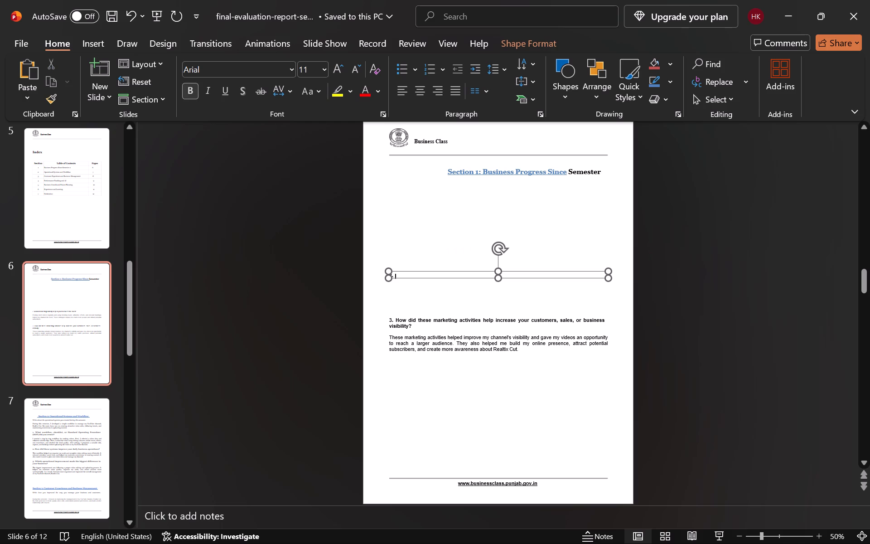
pyautogui.press('BackSpace')
pyautogui.press('BackSpace')
pyautogui.press('BackSpace')
# Clear question 3 about customers, sales or business visibility, including its number and answer, from slide 6.
pyautogui.click(389, 318)
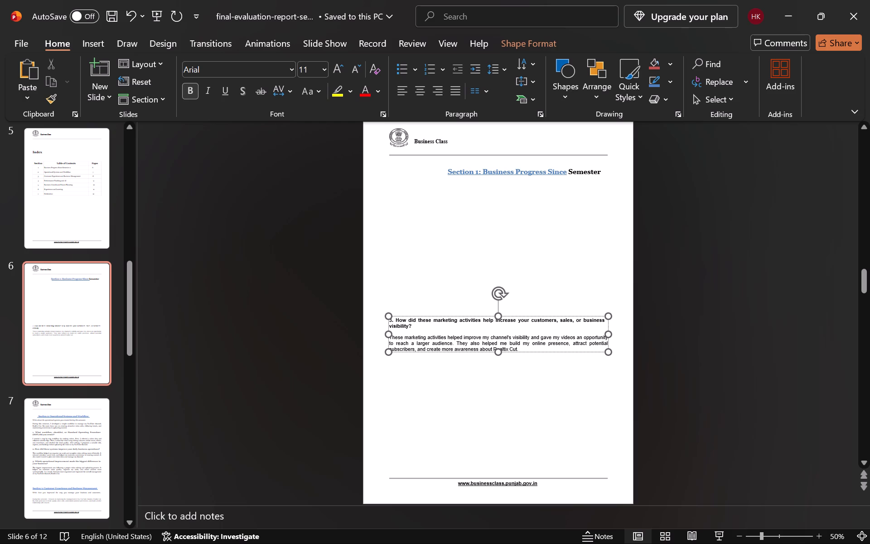
pyautogui.click(391, 320)
pyautogui.moveTo(391, 320); pyautogui.dragTo(413, 329)
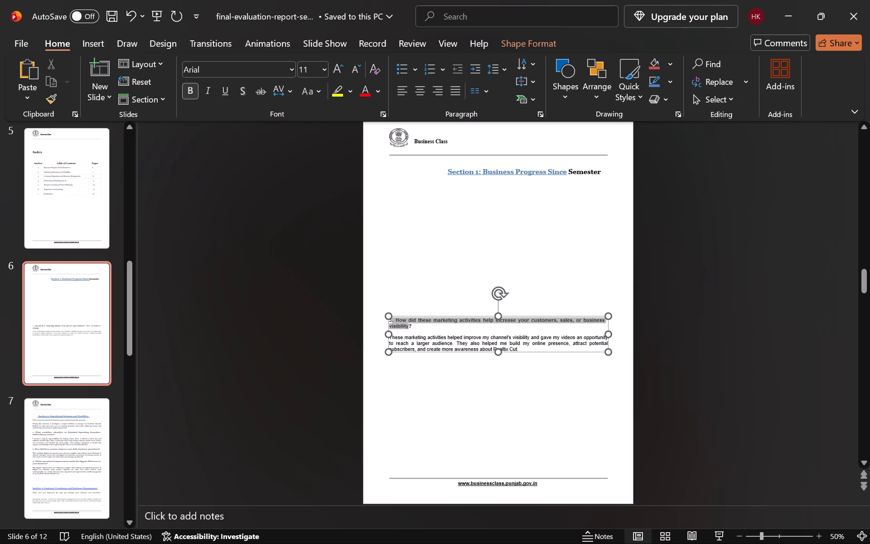
pyautogui.moveTo(413, 329); pyautogui.dragTo(540, 350)
pyautogui.press('Delete')
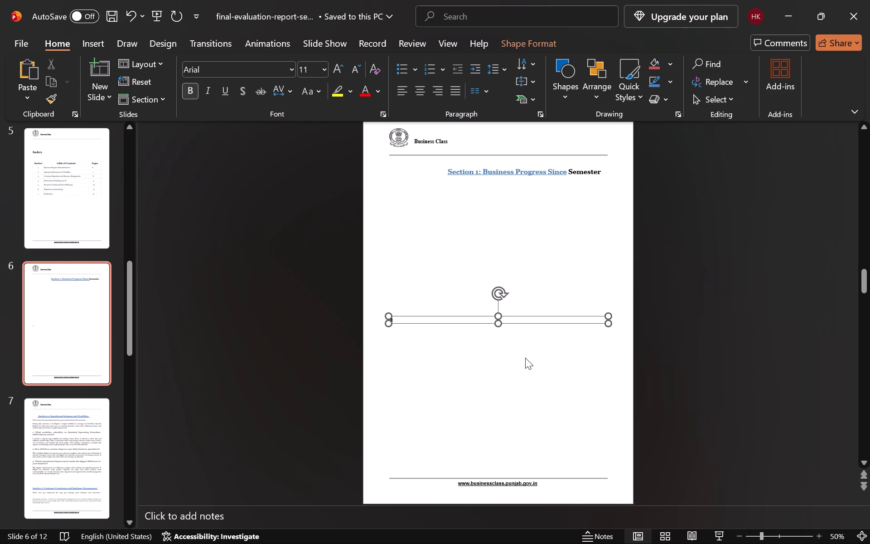
pyautogui.press('BackSpace')
pyautogui.press('BackSpace')
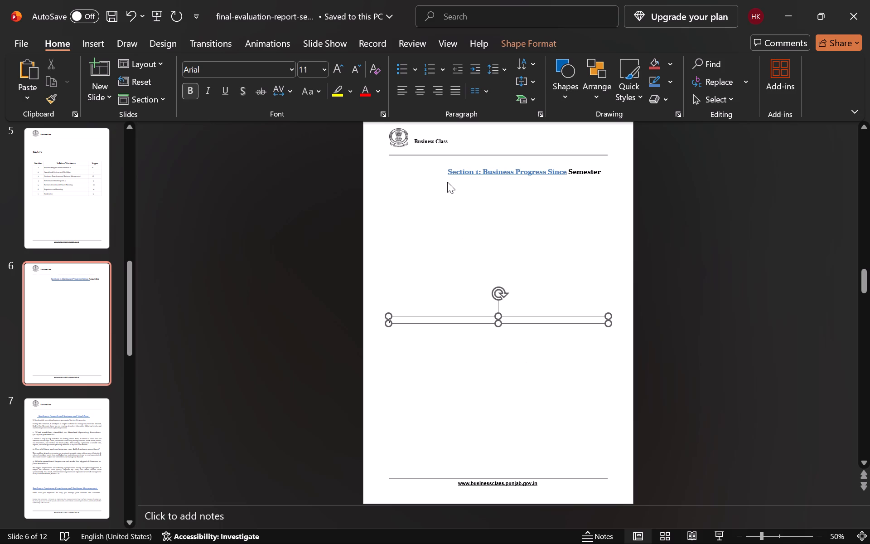
# Insert a large text box filling the blank area below the Section 1 heading and paste the copied Milestone 1 text into it.
pyautogui.click(447, 182)
pyautogui.click(92, 42)
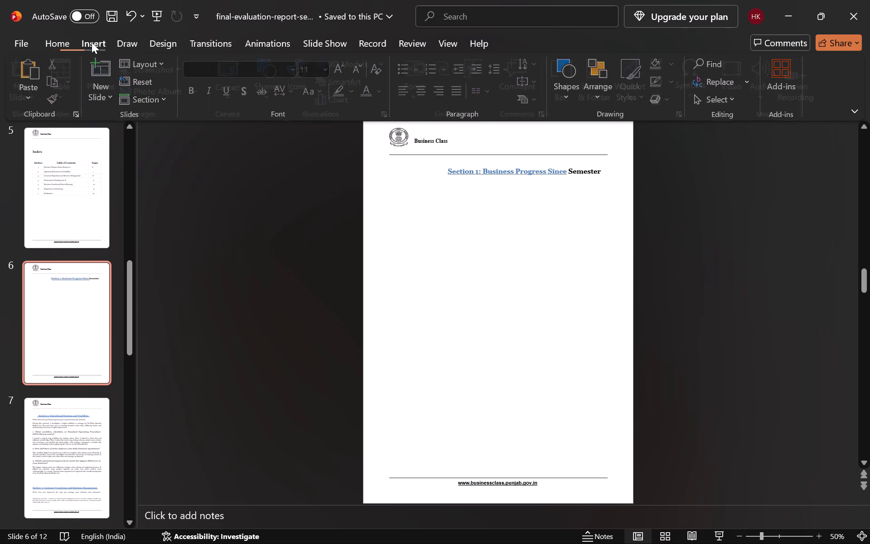
pyautogui.click(570, 84)
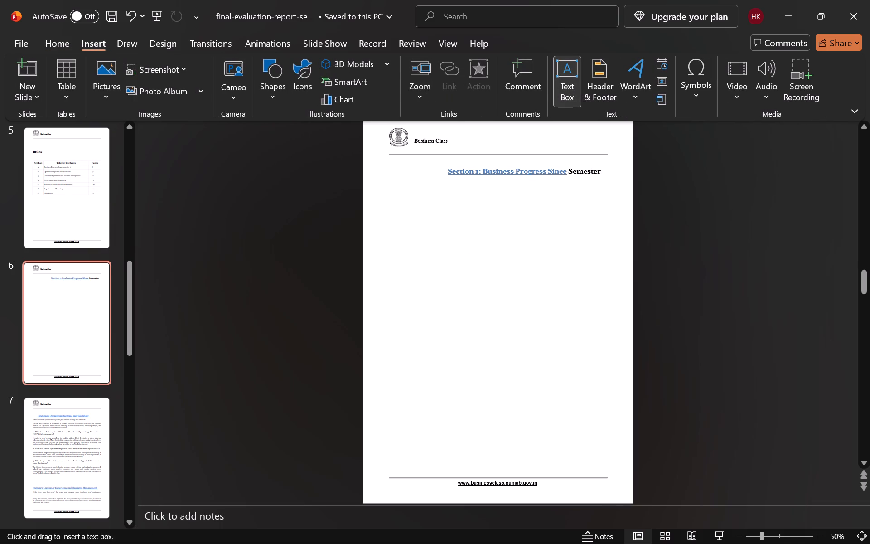
pyautogui.moveTo(378, 188); pyautogui.dragTo(609, 454)
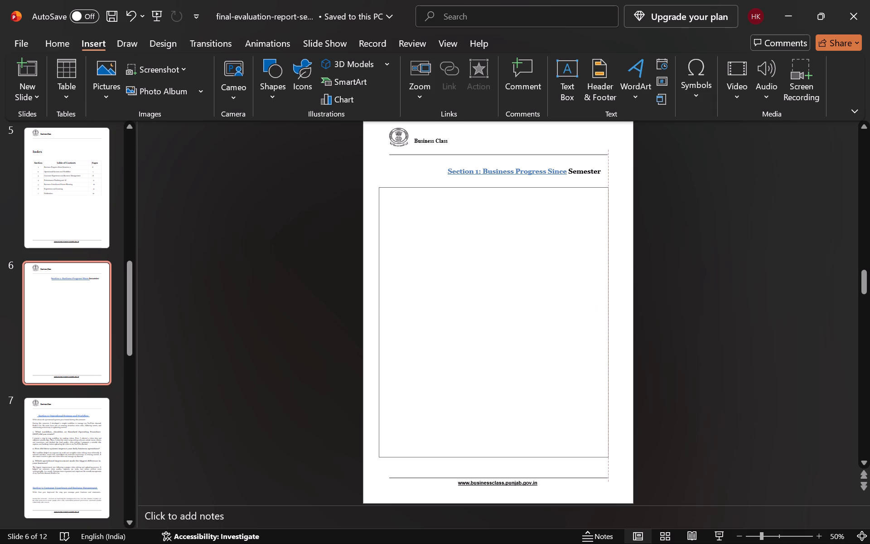
pyautogui.moveTo(609, 454); pyautogui.dragTo(615, 455)
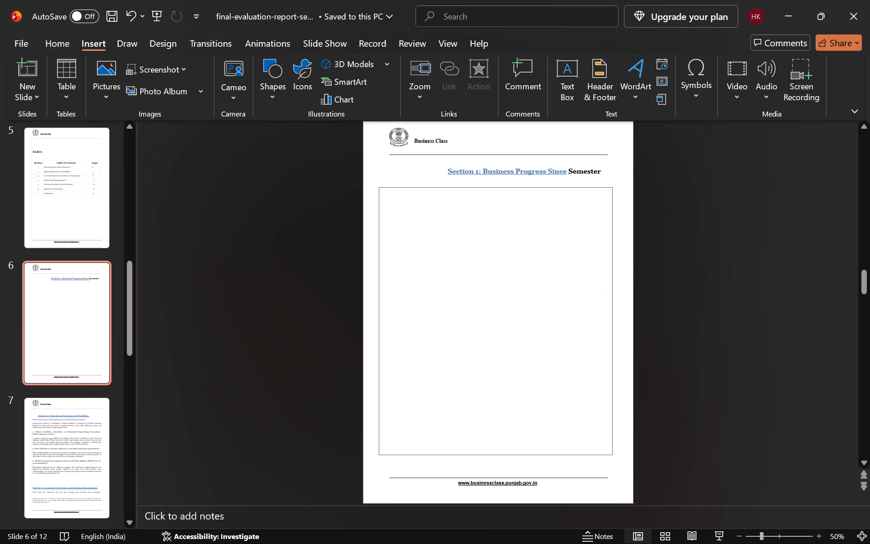
pyautogui.moveTo(615, 455); pyautogui.dragTo(615, 455)
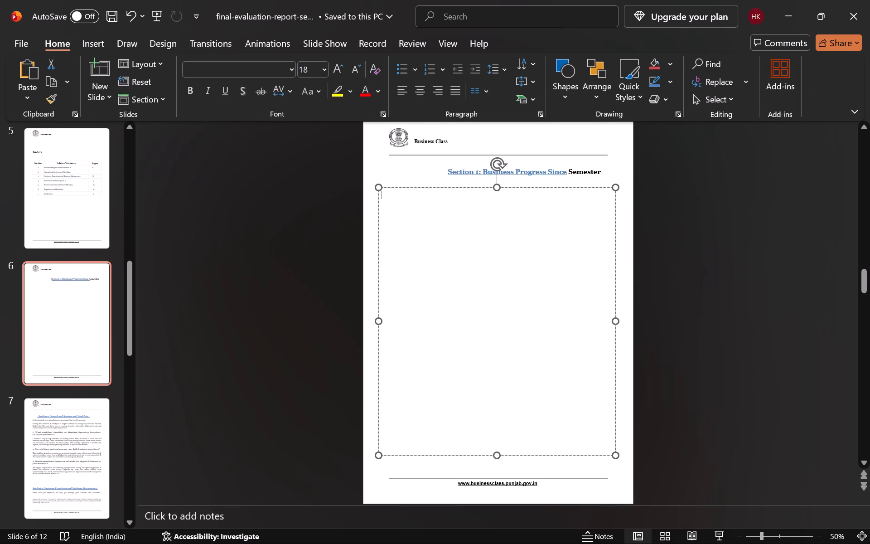
pyautogui.hotkey('ctrl', 'v')
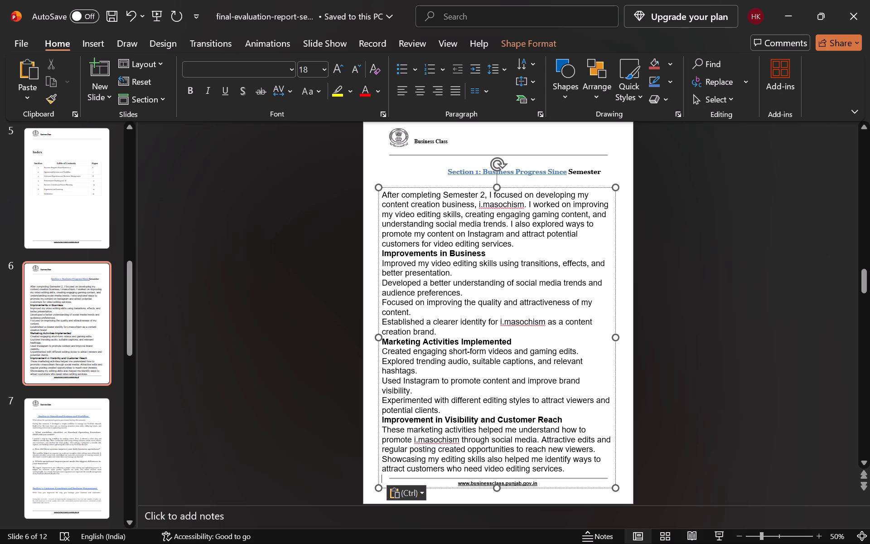
# Replace the black word ending the Section 1 heading on slide 6 with "Semester 2" in the heading's blue style.
pyautogui.click(604, 169)
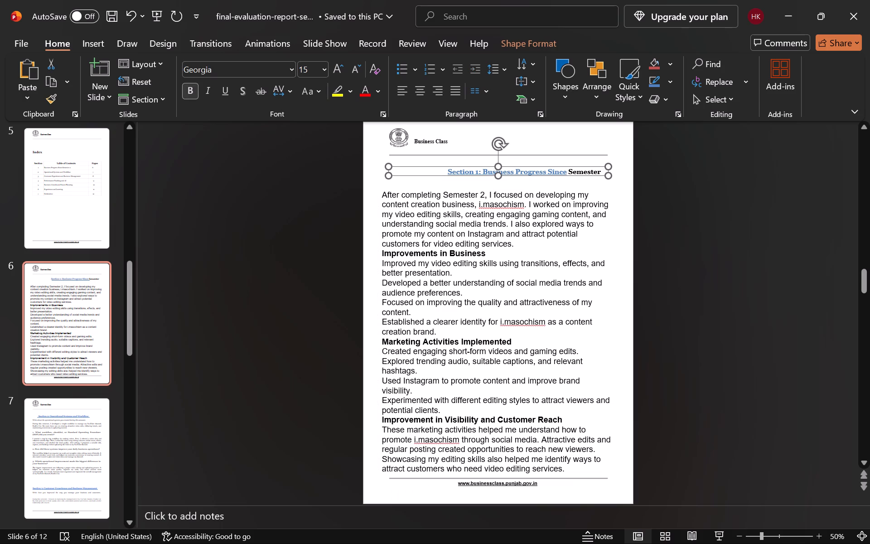
pyautogui.click(599, 170)
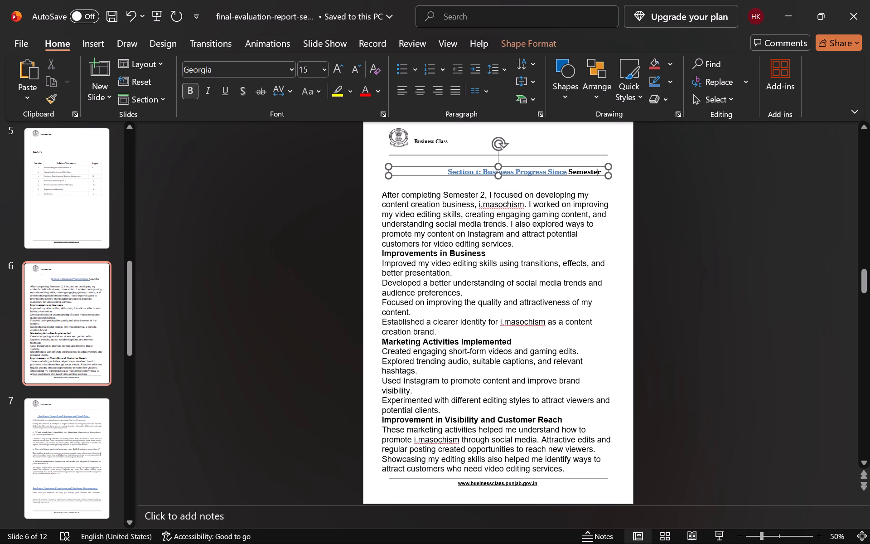
pyautogui.click(601, 172)
pyautogui.click(601, 170)
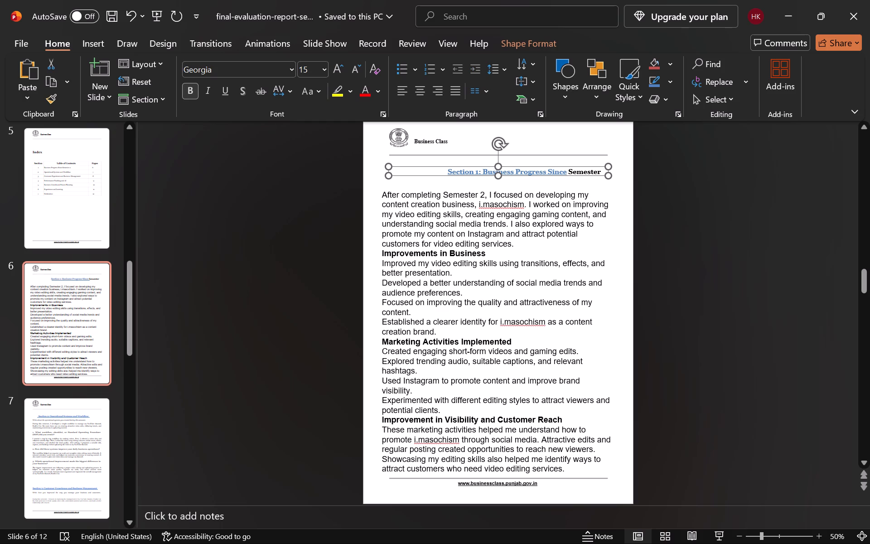
pyautogui.doubleClick(599, 168)
pyautogui.click(599, 168)
pyautogui.press('BackSpace')
pyautogui.press('BackSpace')
pyautogui.press('BackSpace')
pyautogui.press('BackSpace')
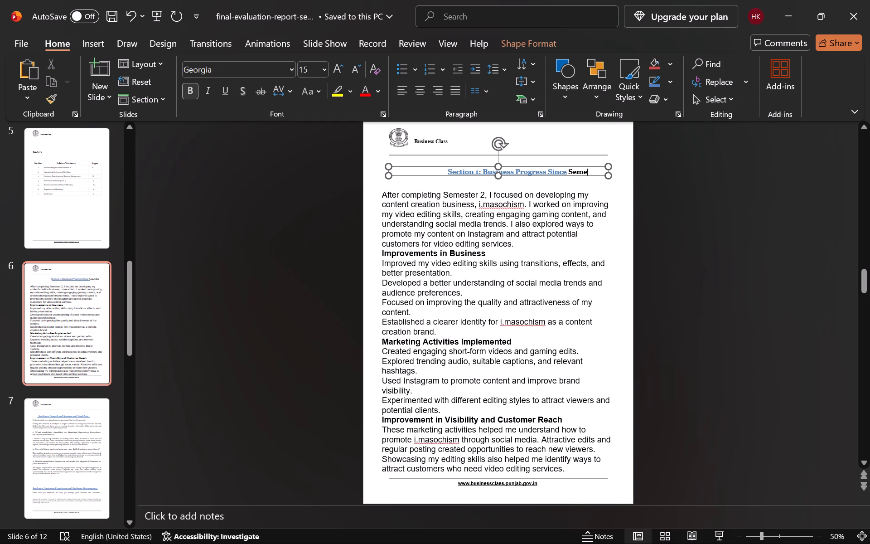
pyautogui.press('BackSpace')
pyautogui.press('BackSpace')
pyautogui.press('BackSpace')
pyautogui.press('BackSpace')
pyautogui.hotkey('shift', 's')
pyautogui.press('e')
pyautogui.write('mester')
pyautogui.press('space')
pyautogui.write('2')
# Select all the pasted Milestone 1 text on slide 6 and reduce its font size to 16.
pyautogui.click(384, 194)
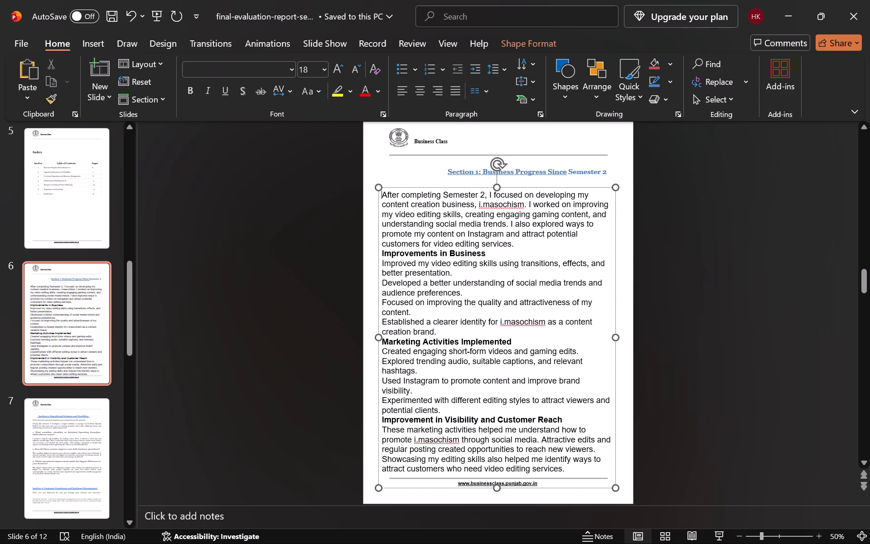
pyautogui.moveTo(384, 191); pyautogui.dragTo(632, 423)
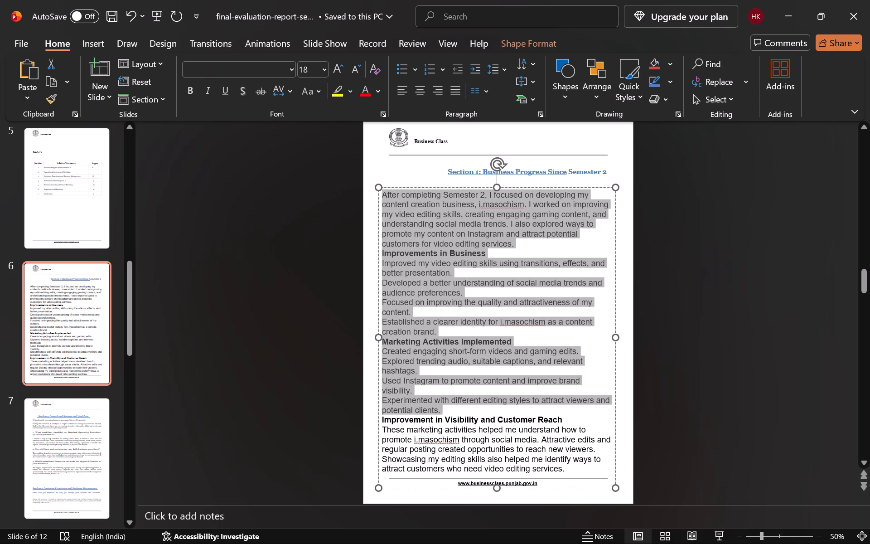
pyautogui.moveTo(632, 423); pyautogui.dragTo(643, 472)
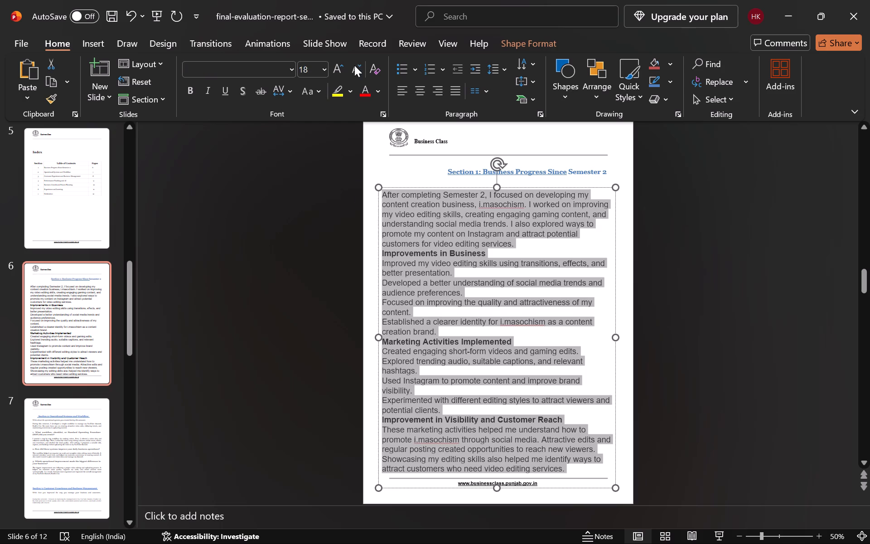
pyautogui.click(360, 63)
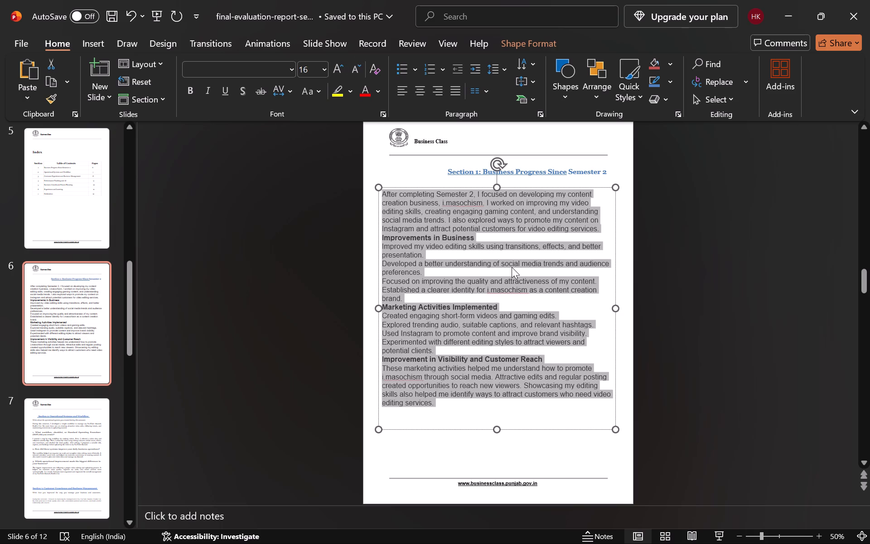
pyautogui.click(521, 416)
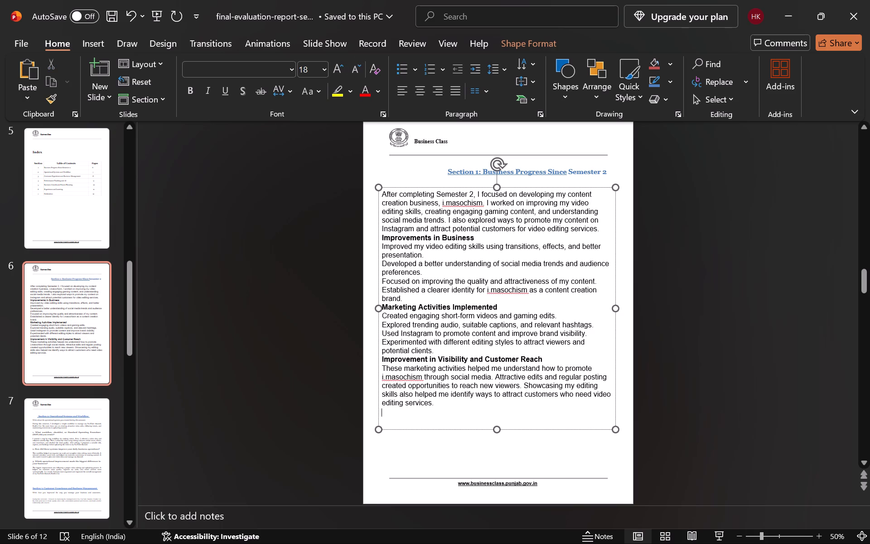
# Run the spelling check and ignore every occurrence of "i.masochism".
pyautogui.press('F7')
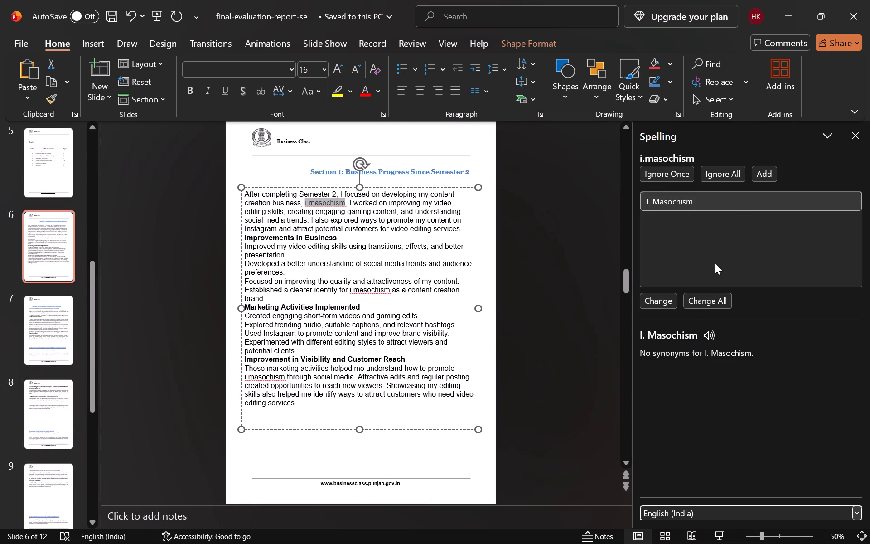
pyautogui.click(736, 173)
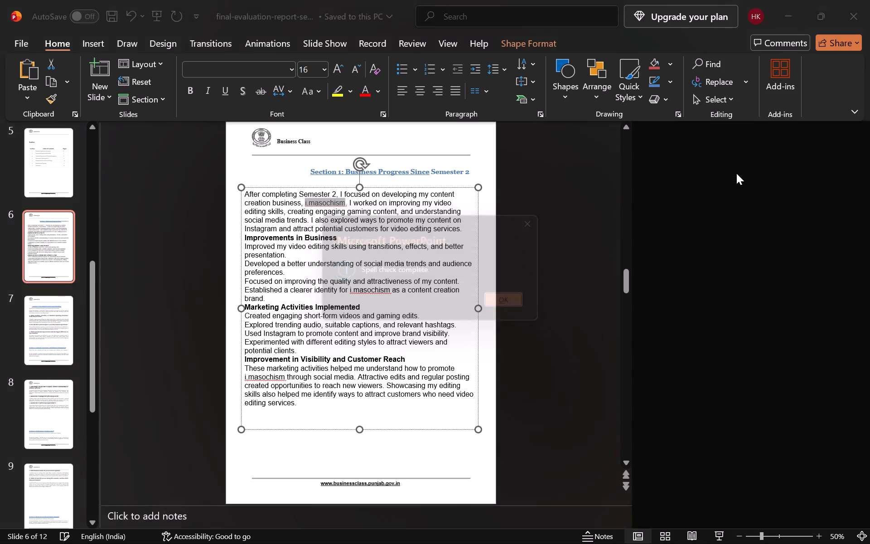
pyautogui.click(515, 304)
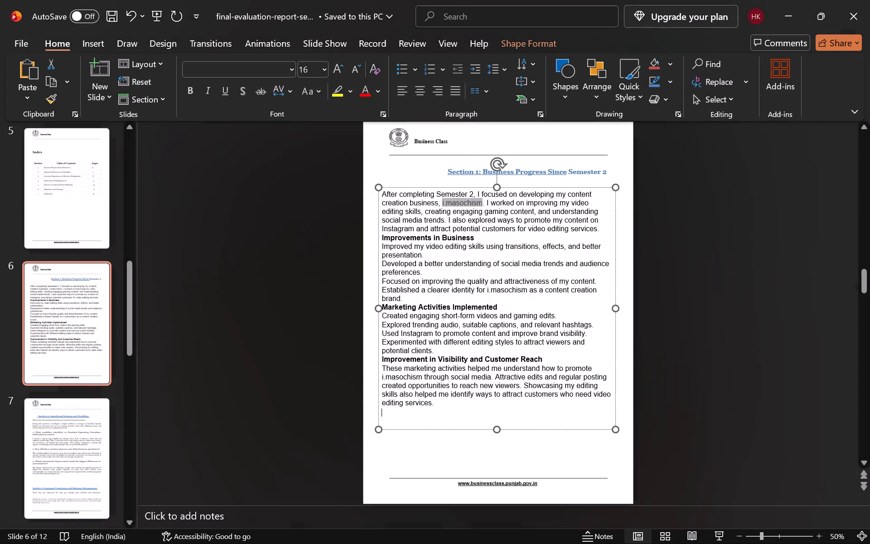
# Add a blank line above each of the Improvements in Business, Marketing Activities Implemented, and Improvement in Visibility and Customer Reach subheadings.
pyautogui.click(604, 229)
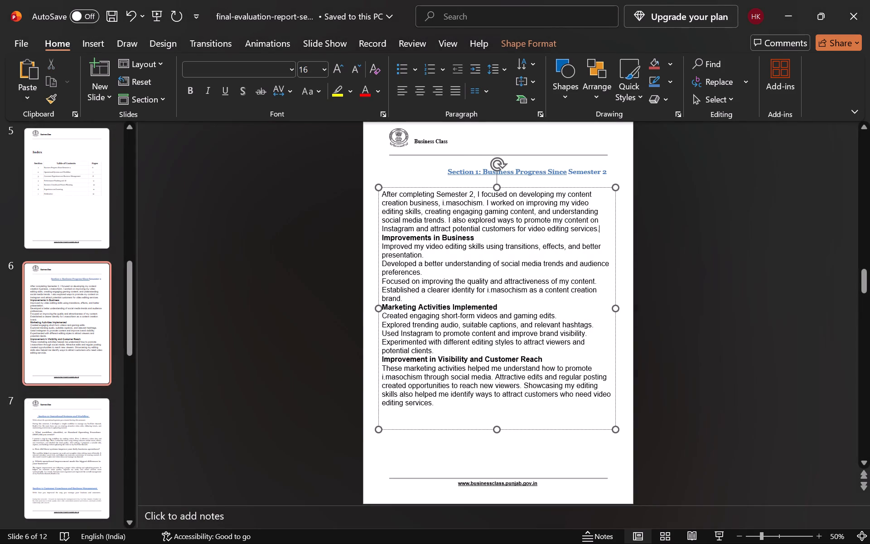
pyautogui.press('Return')
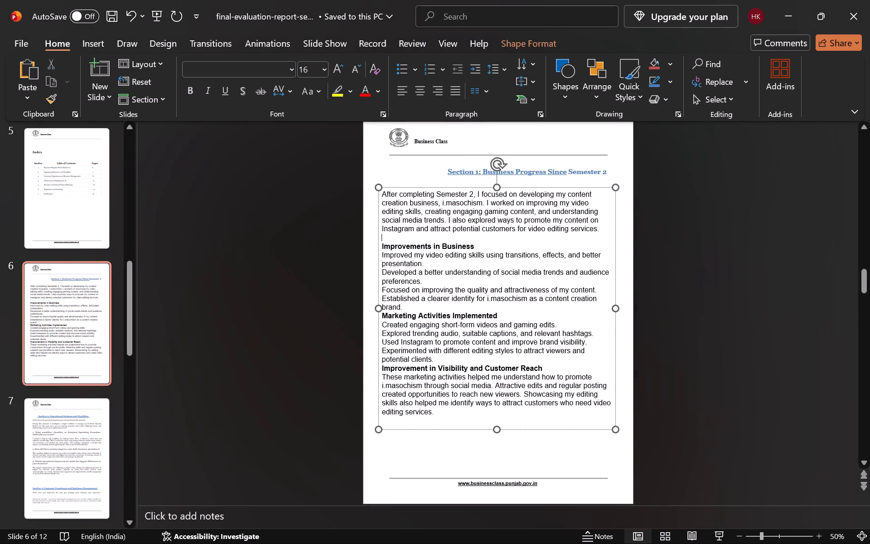
pyautogui.click(426, 305)
pyautogui.press('Return')
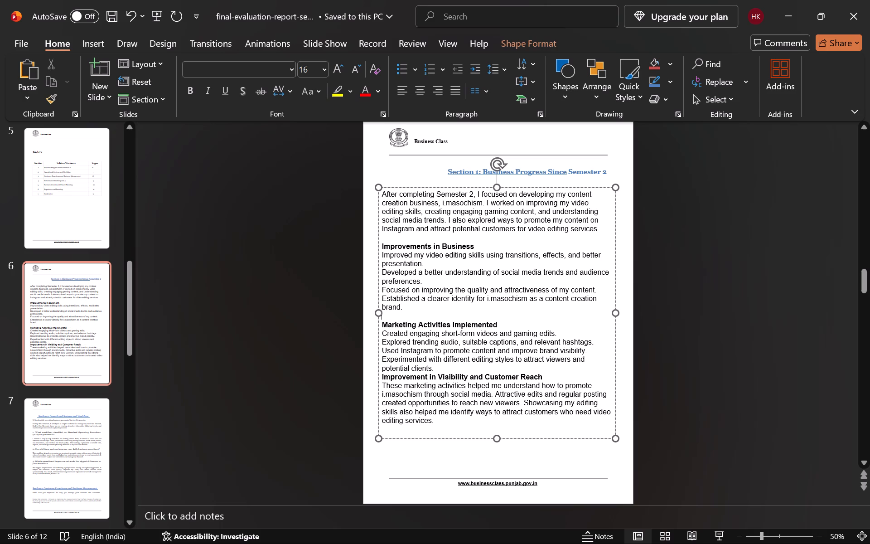
pyautogui.click(444, 372)
pyautogui.press('Return')
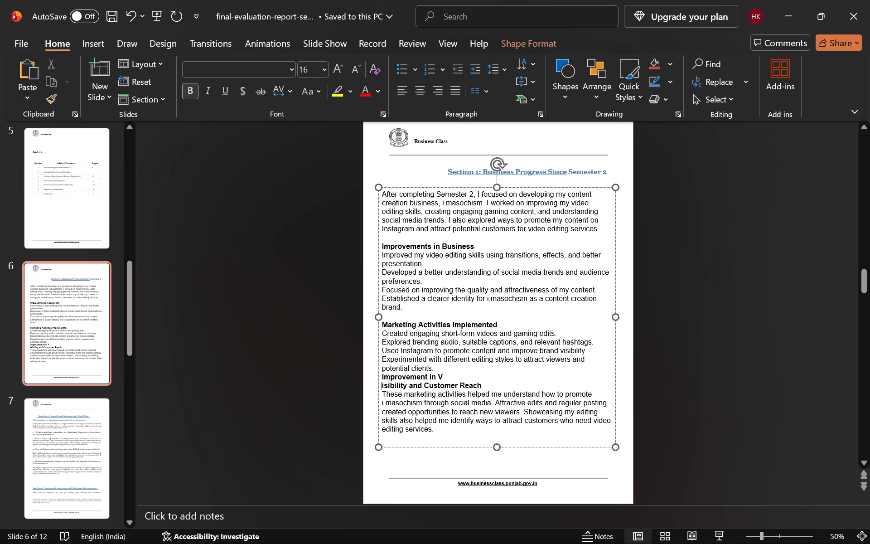
pyautogui.press('BackSpace')
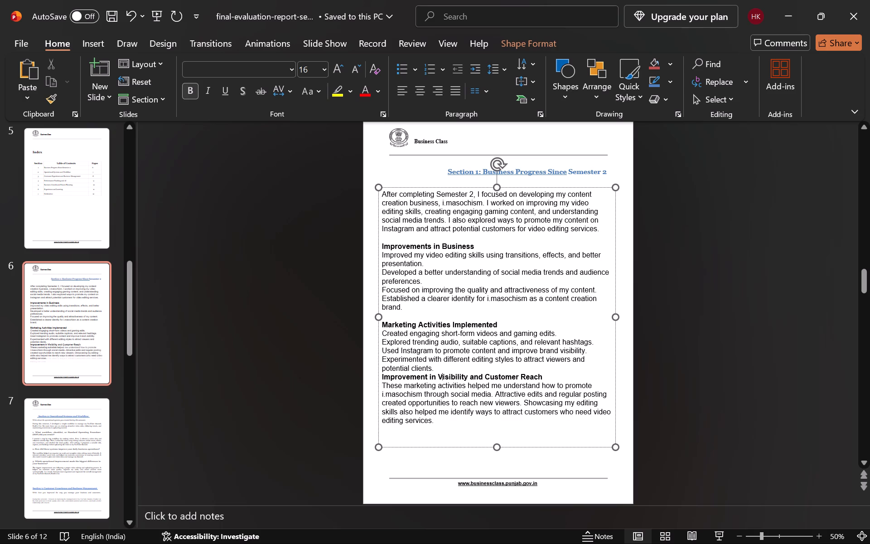
pyautogui.click(437, 369)
pyautogui.press('Return')
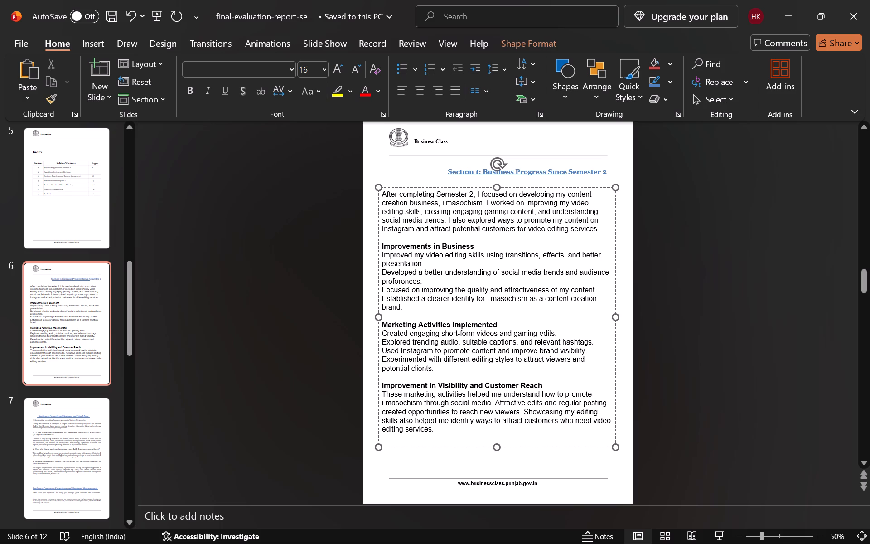
pyautogui.click(470, 465)
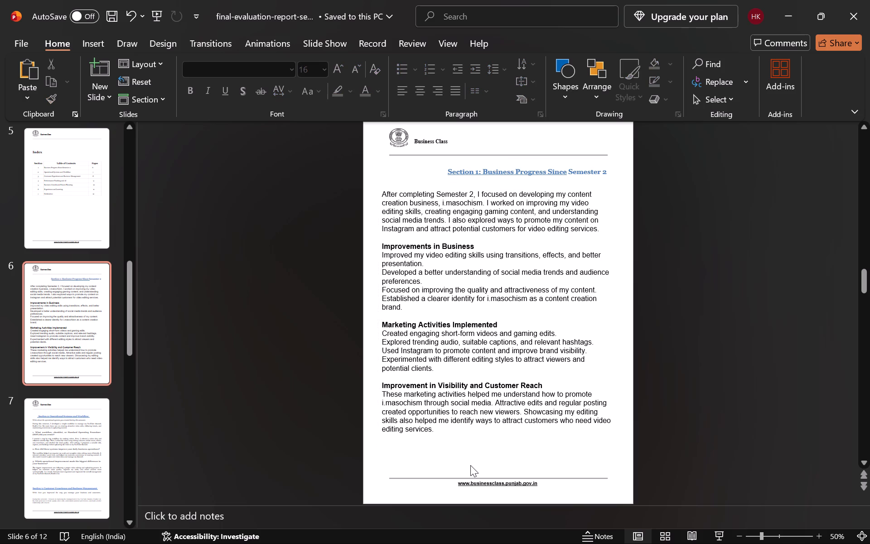
# Save the presentation.
pyautogui.hotkey('ctrl', 's')
# Move the Section 1 heading box leftward so its text sits roughly centred above the body text on slide 6.
pyautogui.click(570, 172)
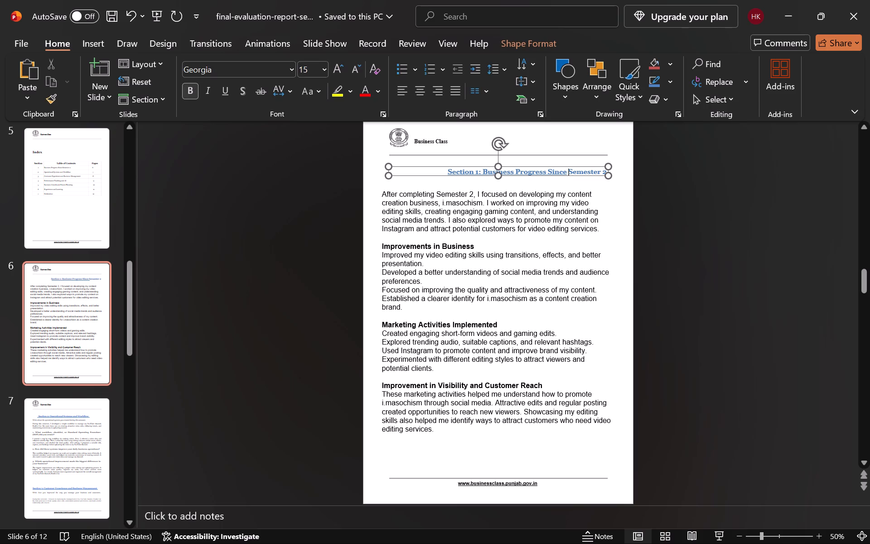
pyautogui.moveTo(560, 176); pyautogui.dragTo(538, 183)
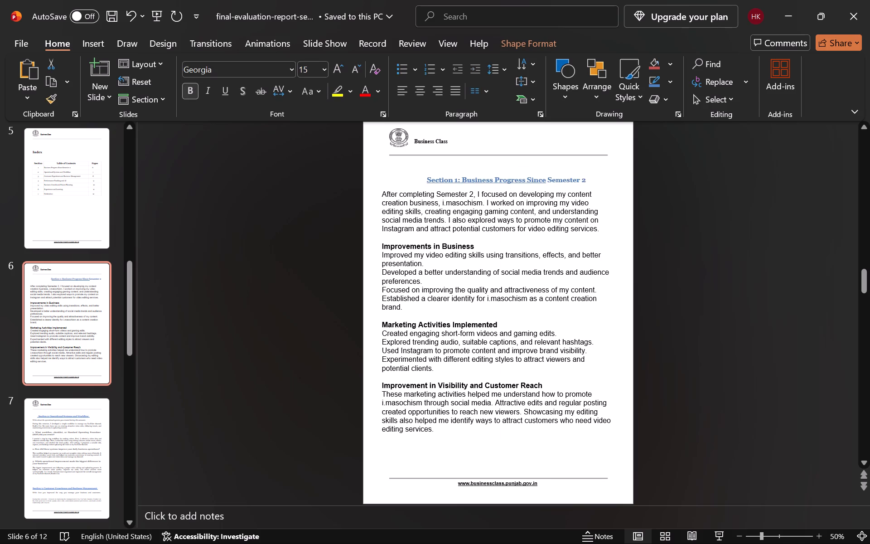
pyautogui.moveTo(538, 183); pyautogui.dragTo(531, 176)
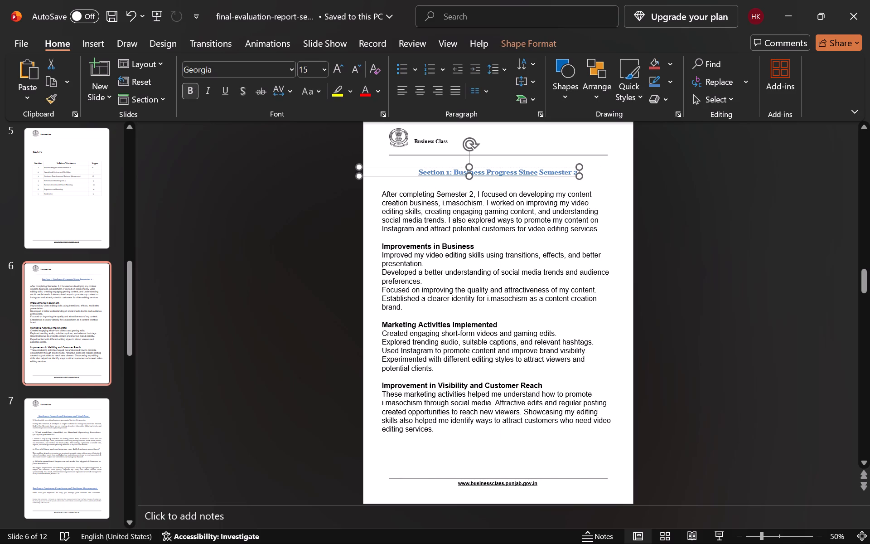
# Underline "Since Semester 2" in the Section 1 heading so the whole heading has matching underlining.
pyautogui.click(519, 171)
pyautogui.moveTo(519, 171); pyautogui.dragTo(541, 171)
pyautogui.moveTo(541, 171); pyautogui.dragTo(577, 169)
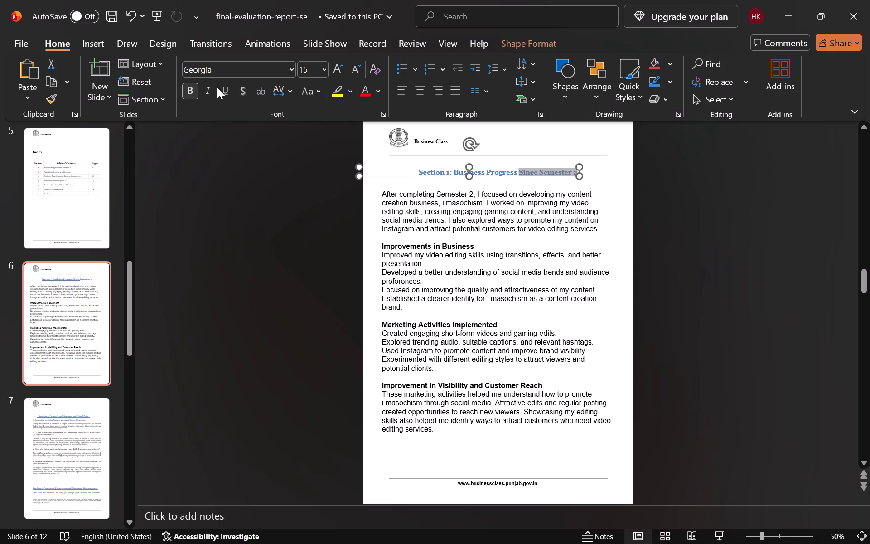
pyautogui.click(223, 88)
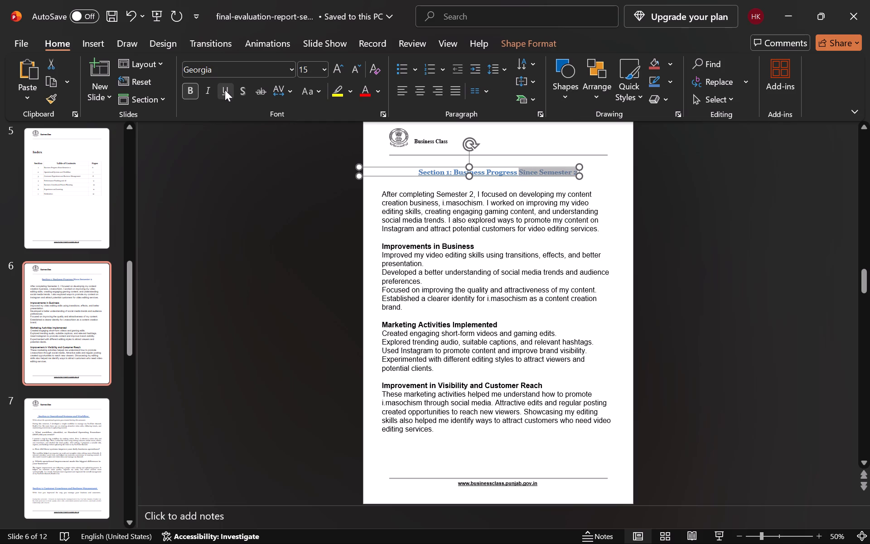
pyautogui.click(225, 90)
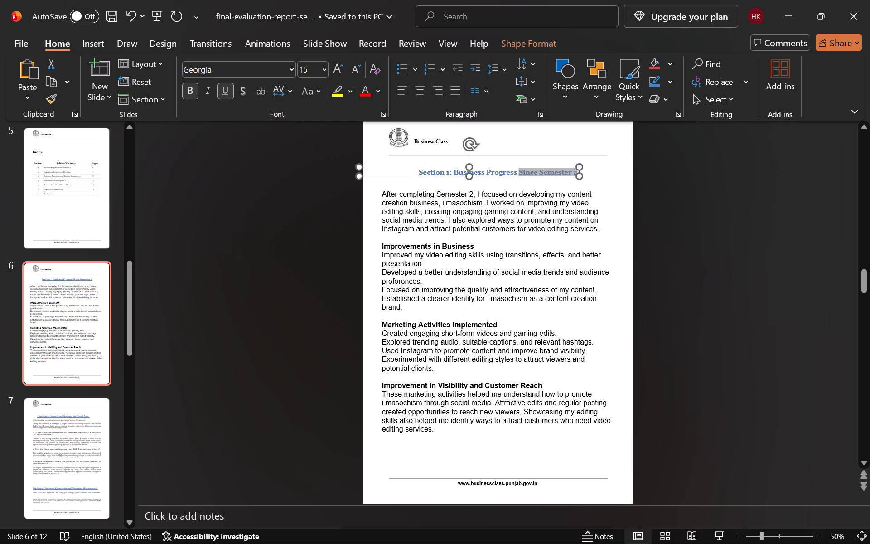
pyautogui.click(603, 189)
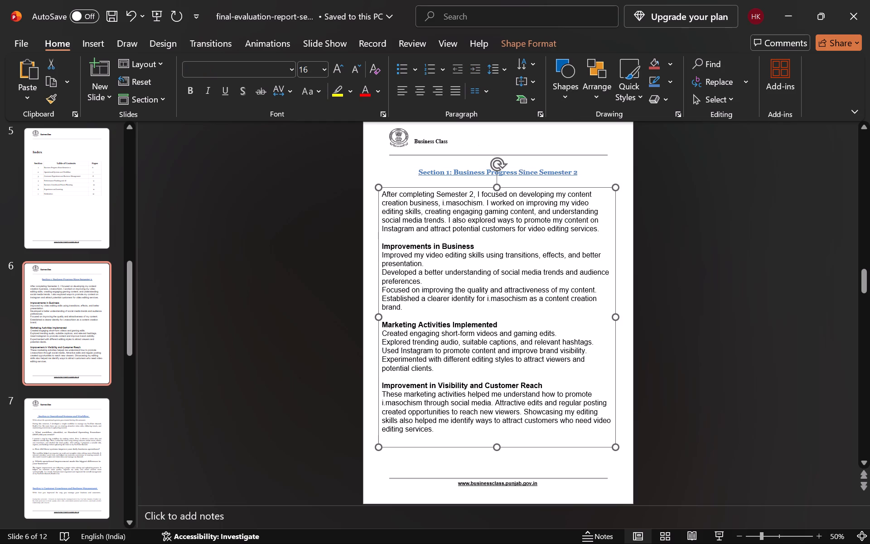
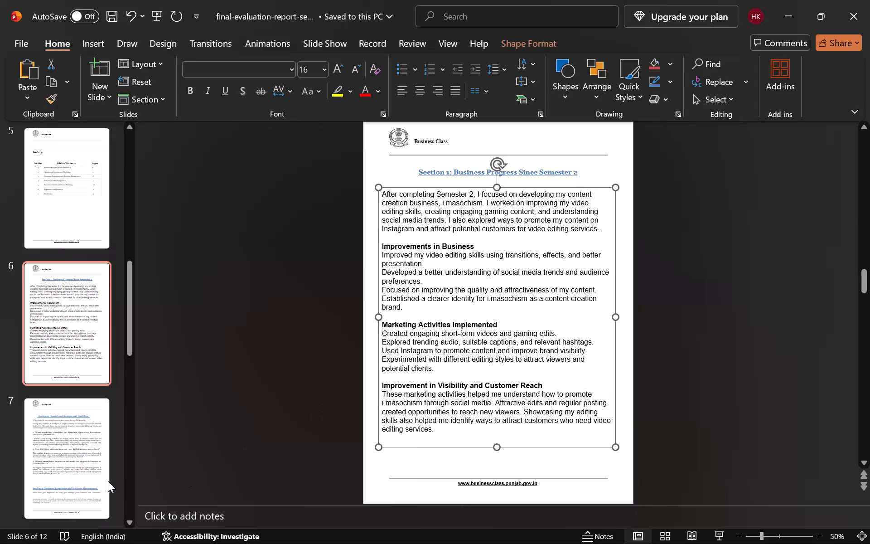
# On slide 7, delete all the old text under the Section 2 heading, keeping the heading itself.
pyautogui.click(92, 476)
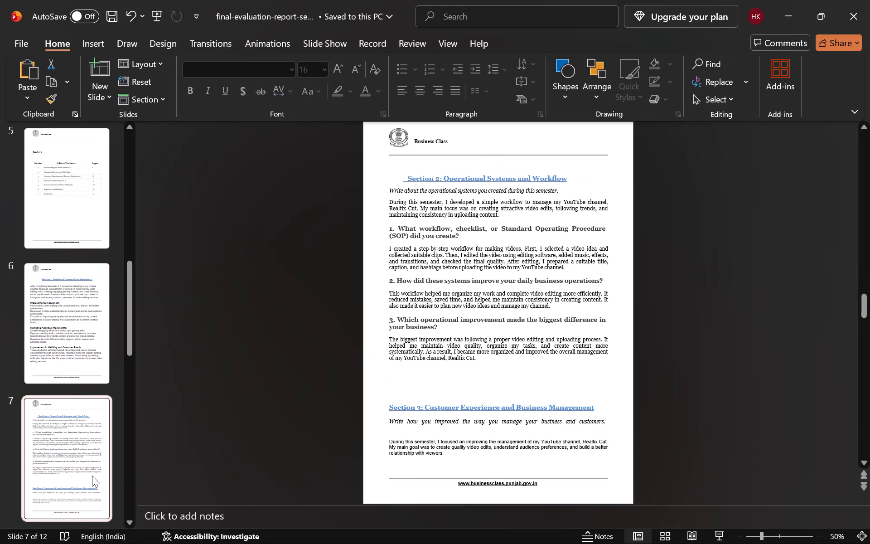
pyautogui.click(427, 199)
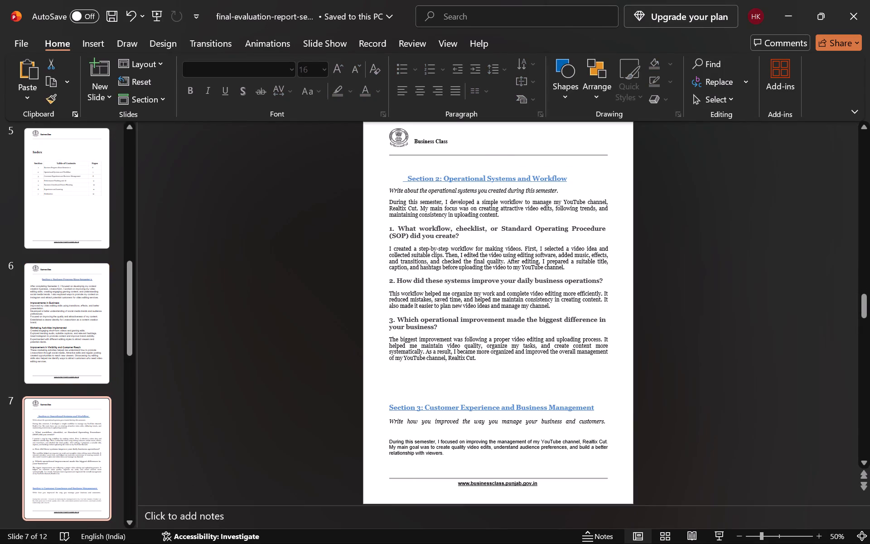
pyautogui.click(390, 192)
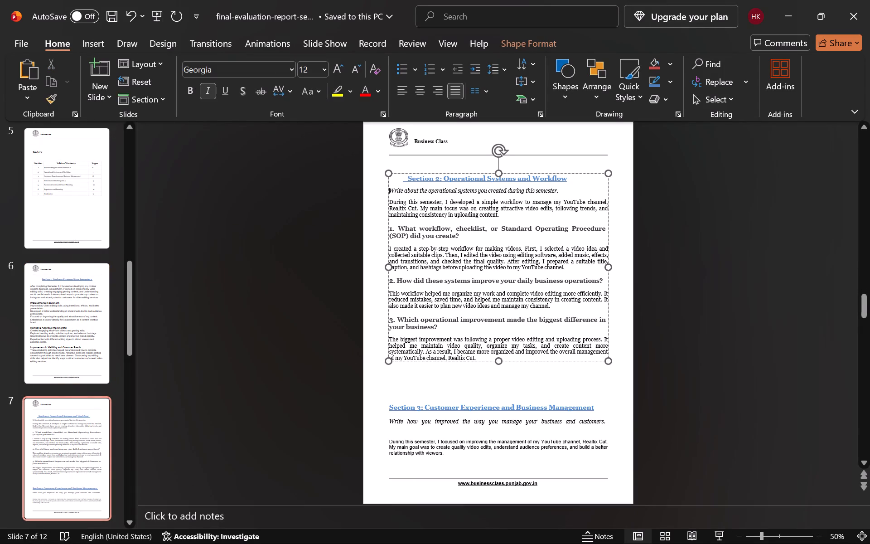
pyautogui.moveTo(390, 192); pyautogui.dragTo(553, 368)
pyautogui.press('Delete')
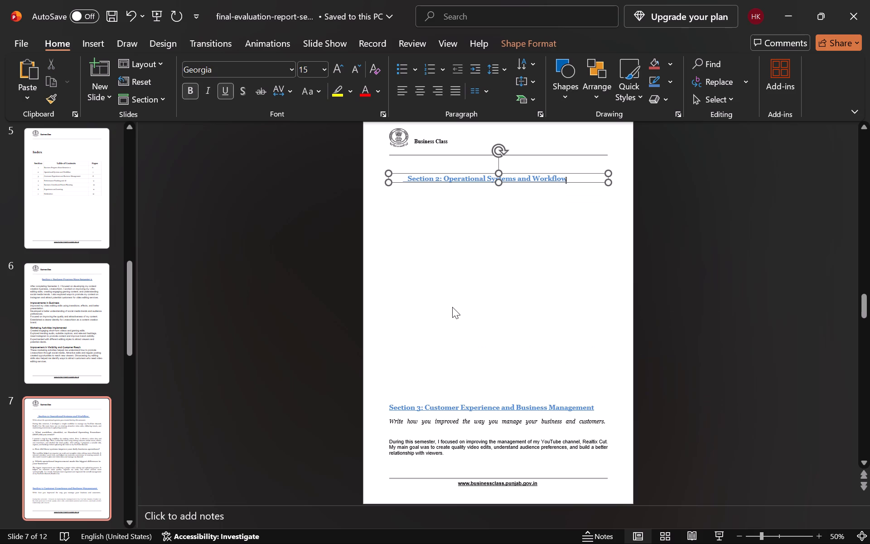
pyautogui.click(452, 307)
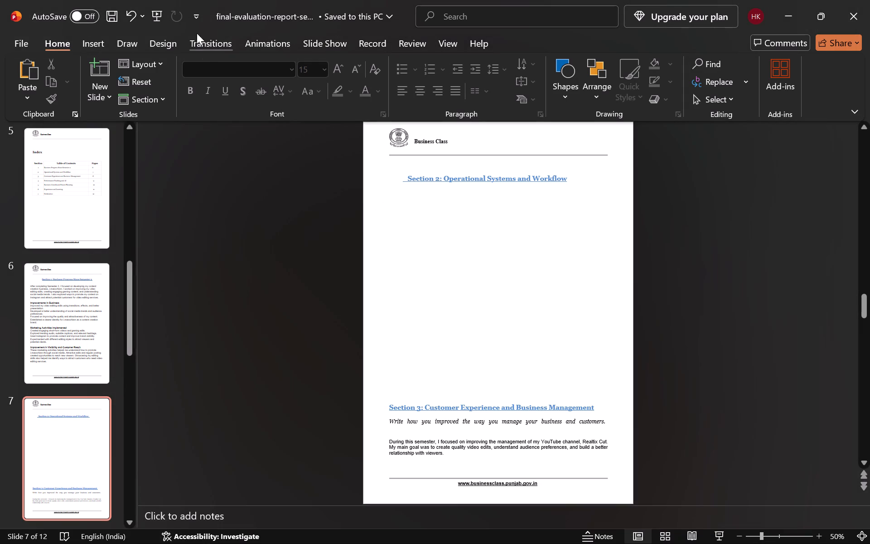
pyautogui.click(97, 41)
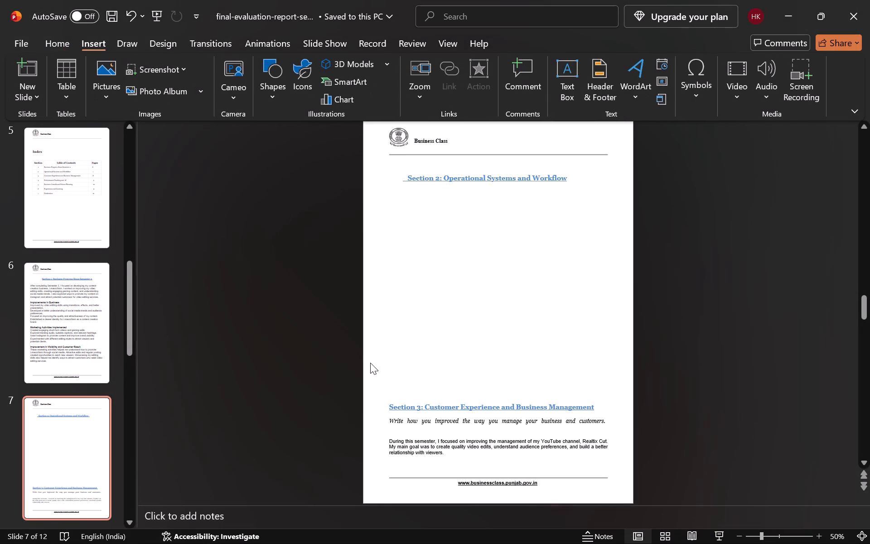
pyautogui.click(391, 423)
pyautogui.moveTo(391, 423); pyautogui.dragTo(551, 515)
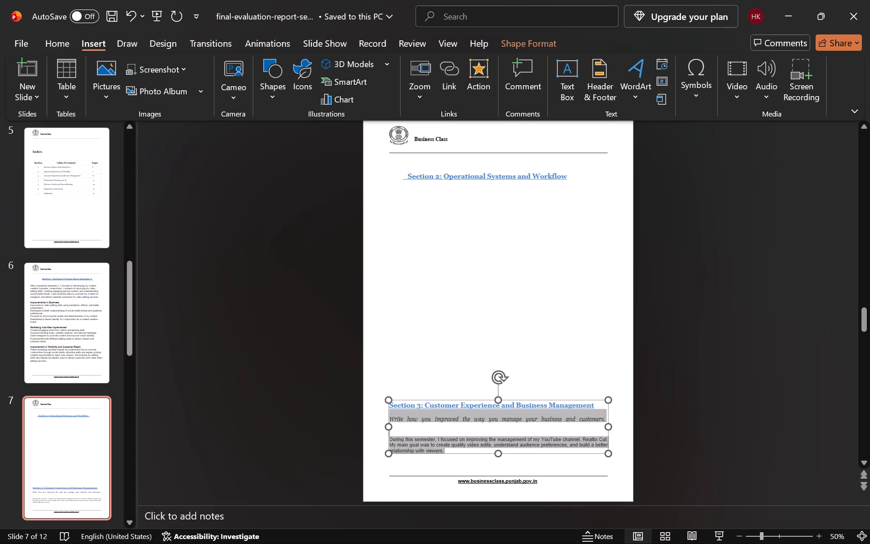
pyautogui.press('Delete')
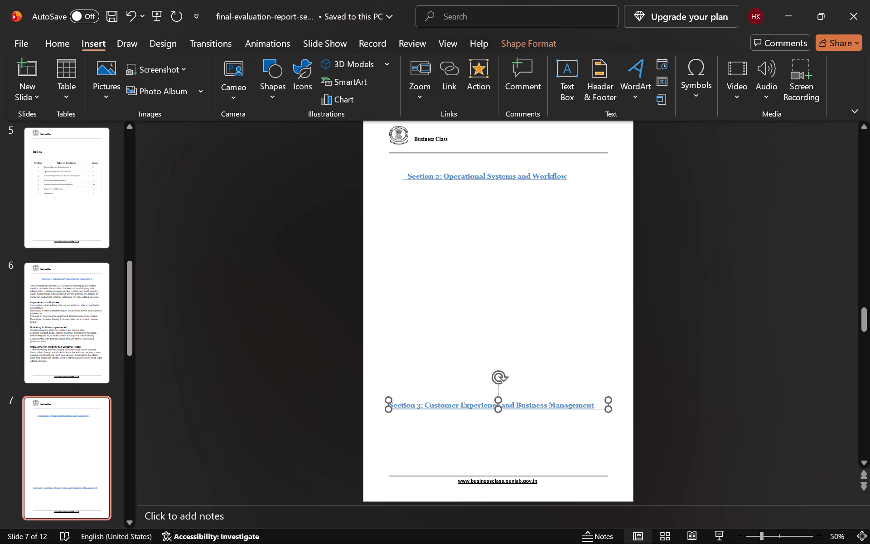
# Move the Section 3 heading down to just above the footer line, roughly centred on the page.
pyautogui.moveTo(599, 402); pyautogui.dragTo(605, 505)
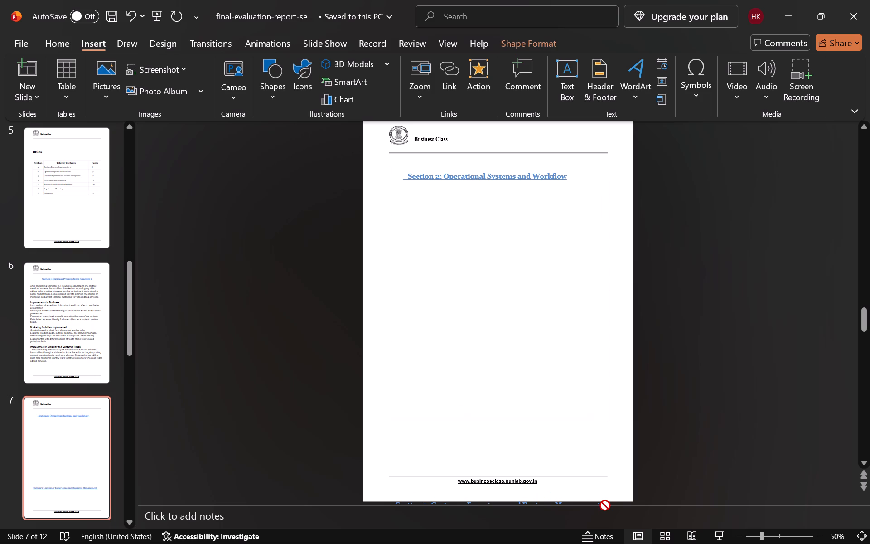
pyautogui.moveTo(605, 505); pyautogui.dragTo(606, 442)
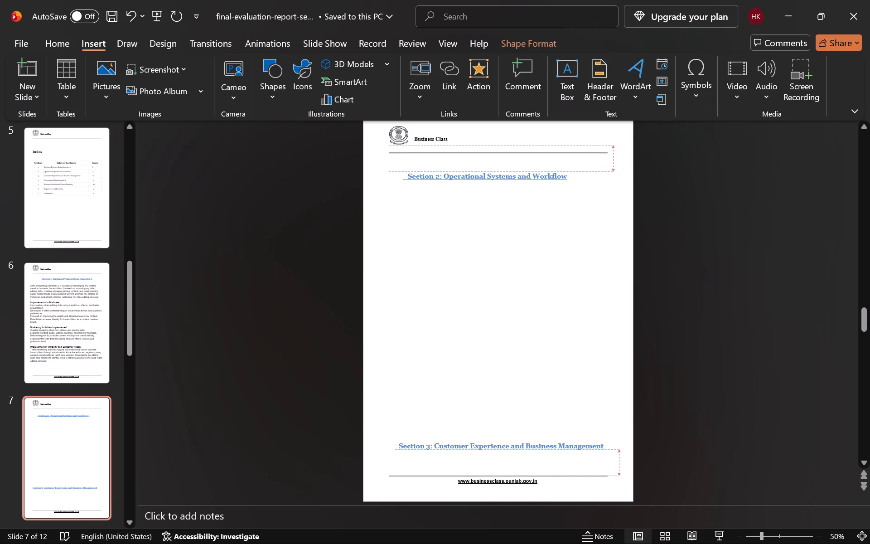
pyautogui.moveTo(606, 442); pyautogui.dragTo(605, 461)
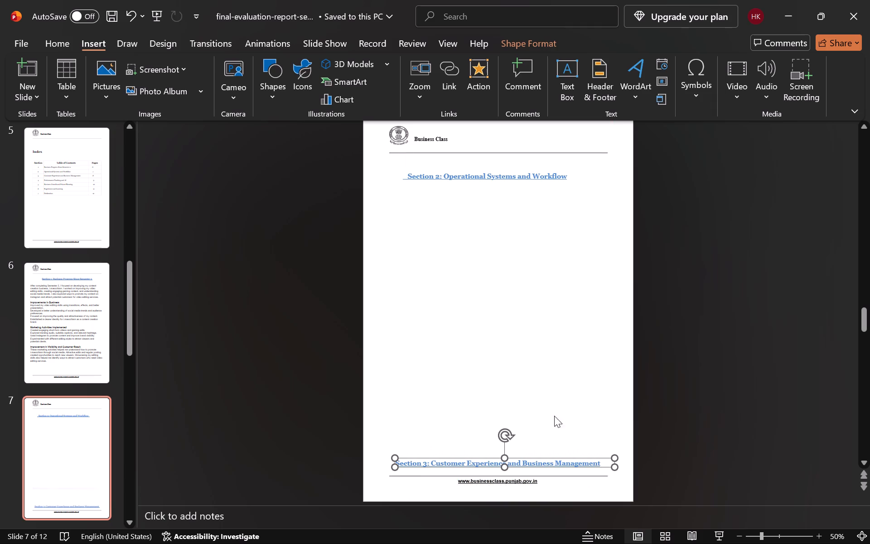
pyautogui.click(405, 234)
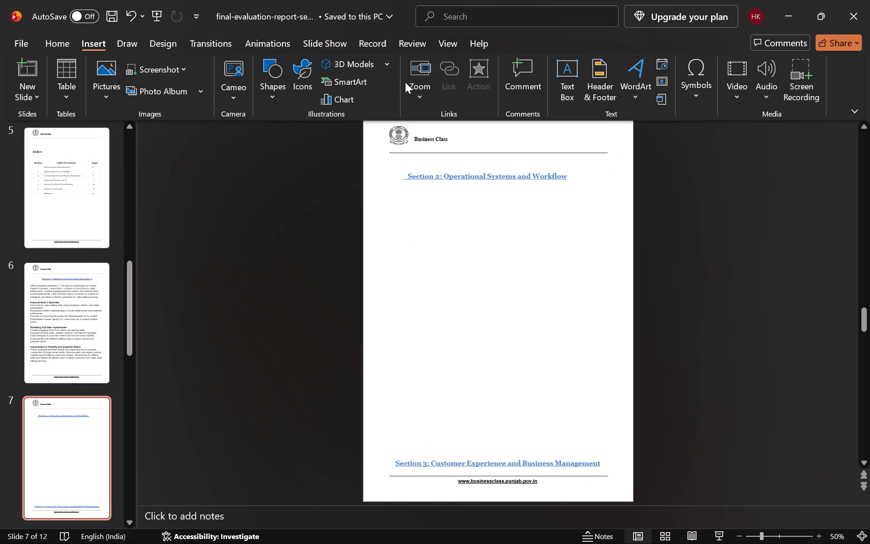
# Draw a text box filling the space between the Section 2 and Section 3 headings and paste the copied Milestone 2 text.
pyautogui.click(563, 94)
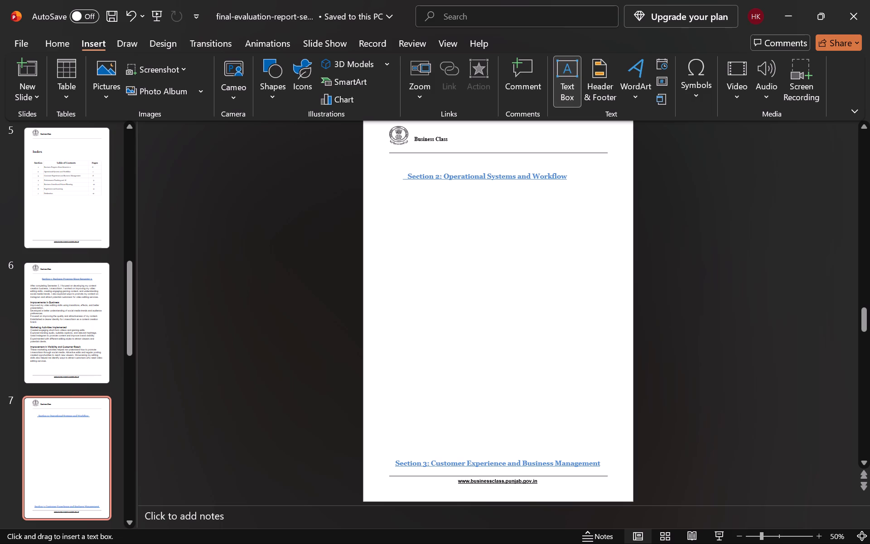
pyautogui.moveTo(377, 186); pyautogui.dragTo(405, 207)
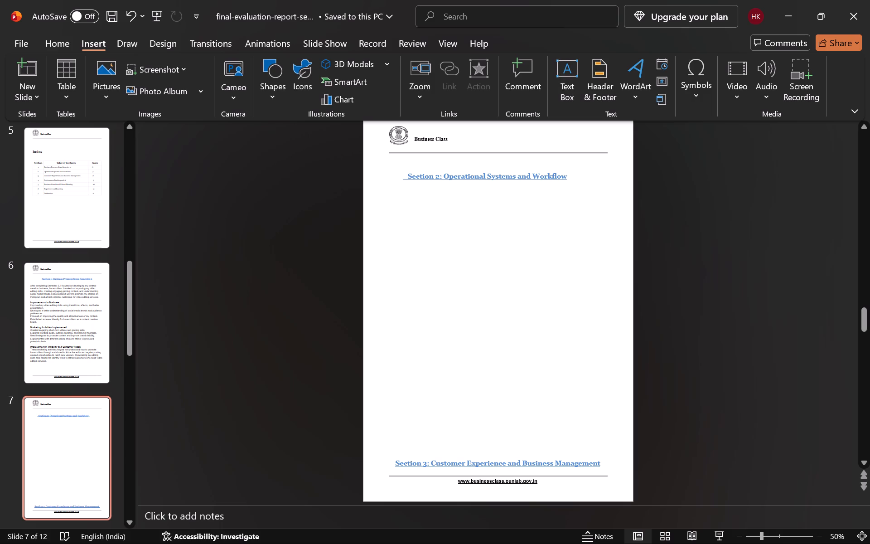
pyautogui.moveTo(405, 207); pyautogui.dragTo(622, 431)
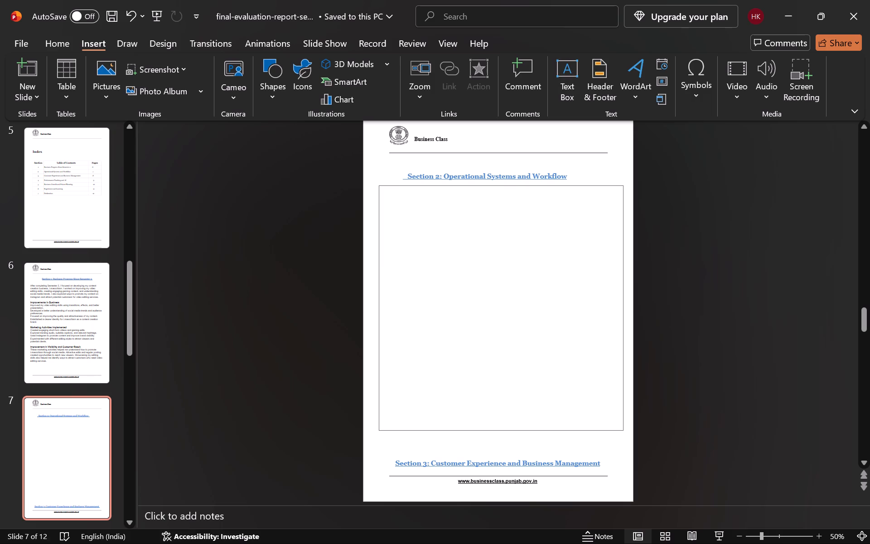
pyautogui.moveTo(622, 431); pyautogui.dragTo(614, 456)
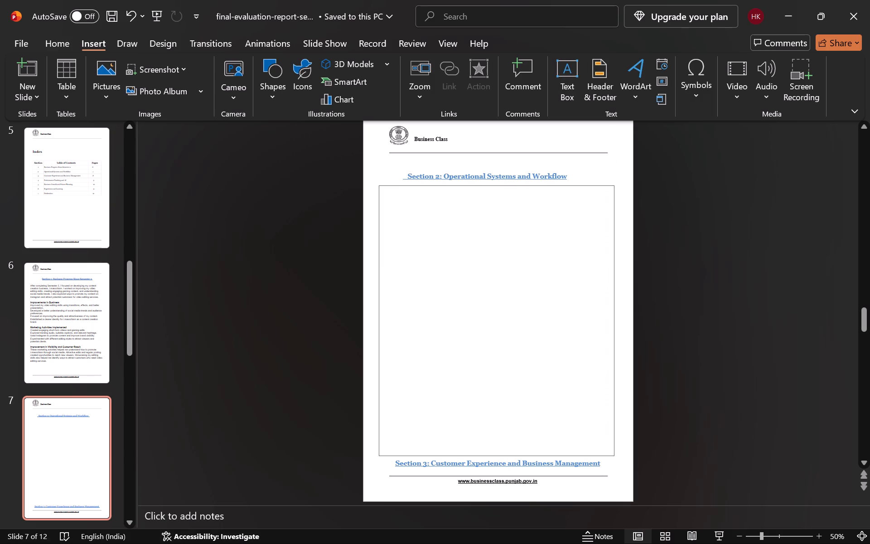
pyautogui.moveTo(614, 456); pyautogui.dragTo(614, 456)
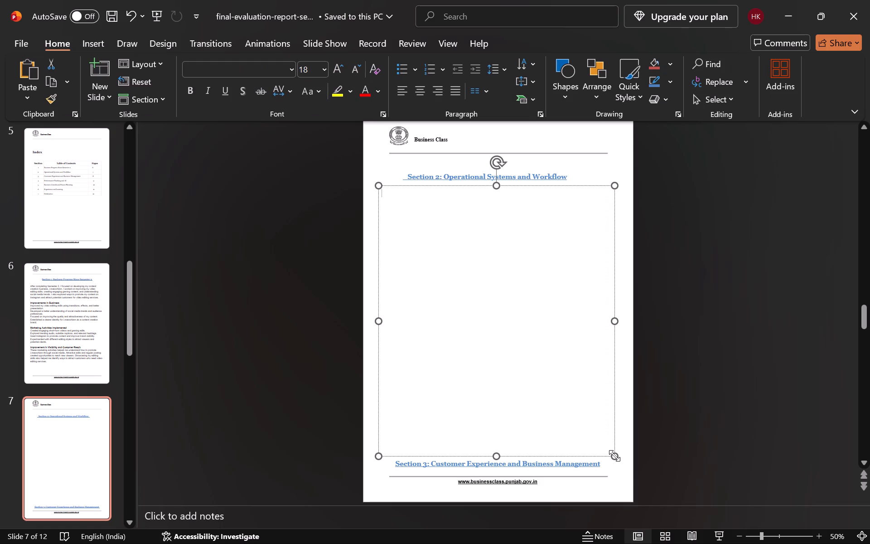
pyautogui.hotkey('ctrl', 'v')
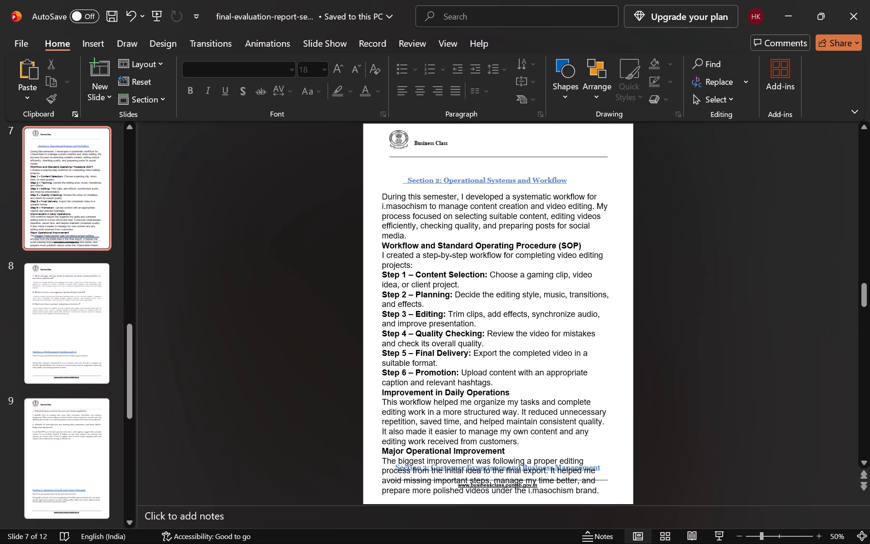
# Reduce the font size of all the pasted Section 2 text to 14.
pyautogui.click(601, 491)
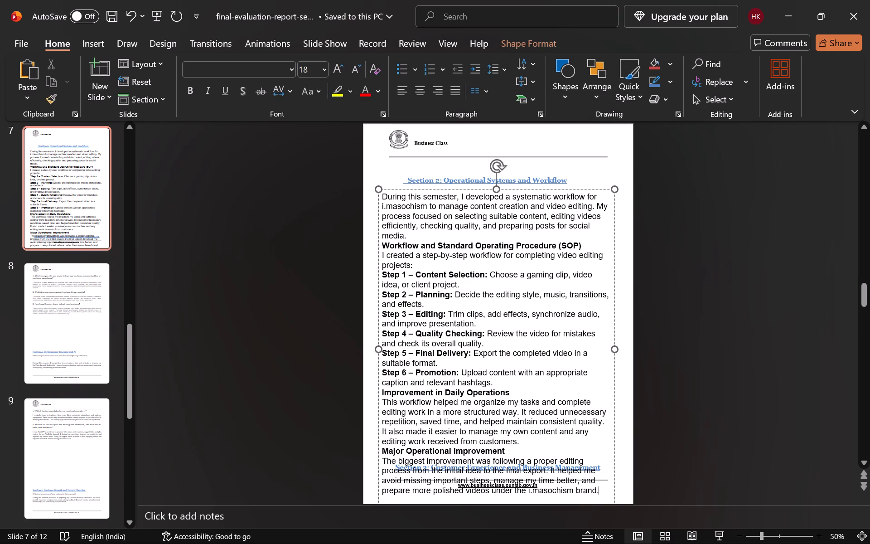
pyautogui.moveTo(382, 197); pyautogui.dragTo(627, 543)
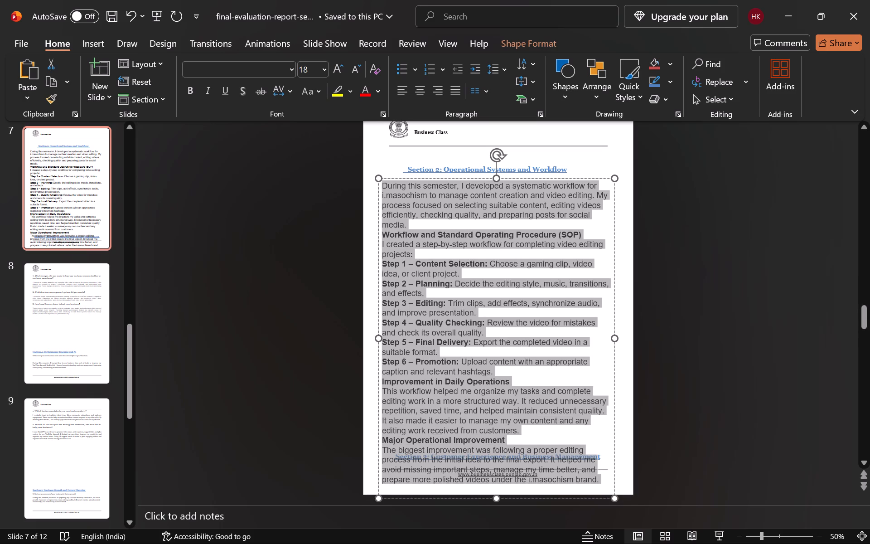
pyautogui.moveTo(627, 543); pyautogui.dragTo(624, 530)
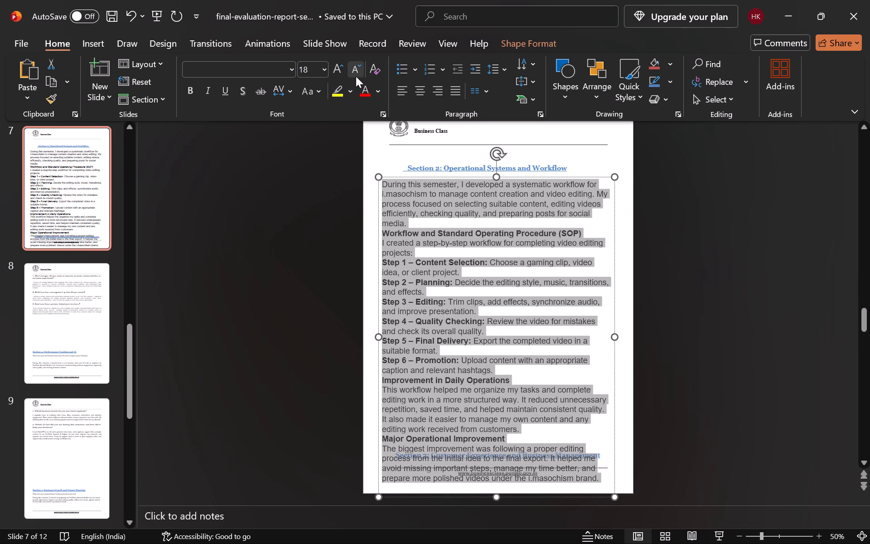
pyautogui.click(358, 63)
pyautogui.click(358, 63)
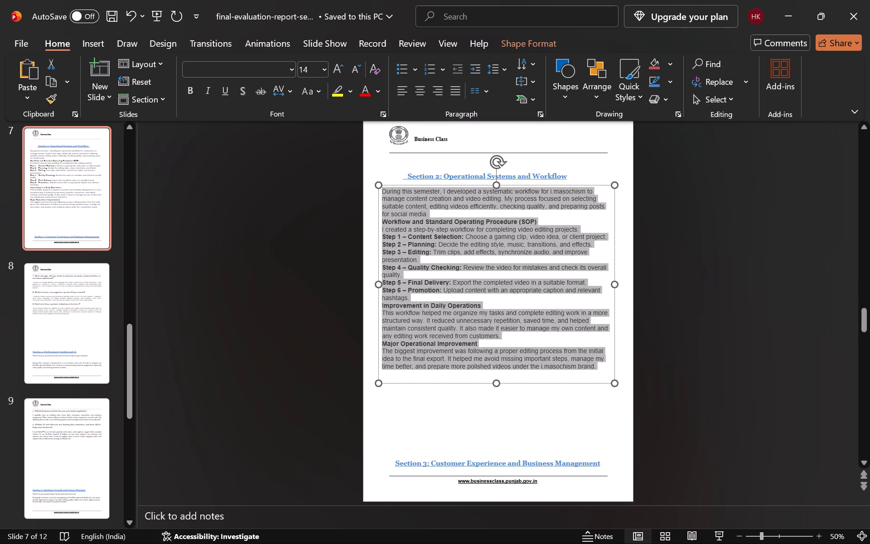
pyautogui.click(501, 412)
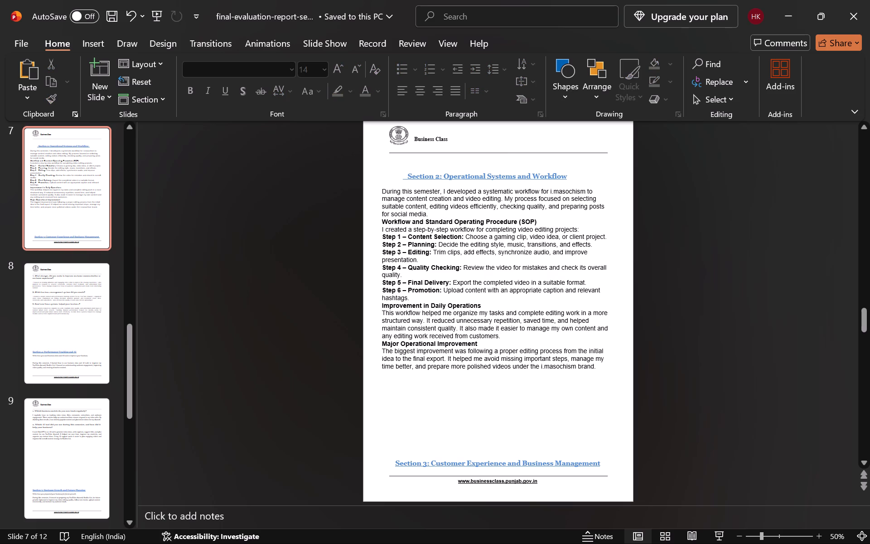
# Insert a blank line above the Workflow and SOP, Improvement in Daily Operations, and Major Operational Improvement subheadings in the Section 2 text.
pyautogui.click(451, 213)
pyautogui.press('Return')
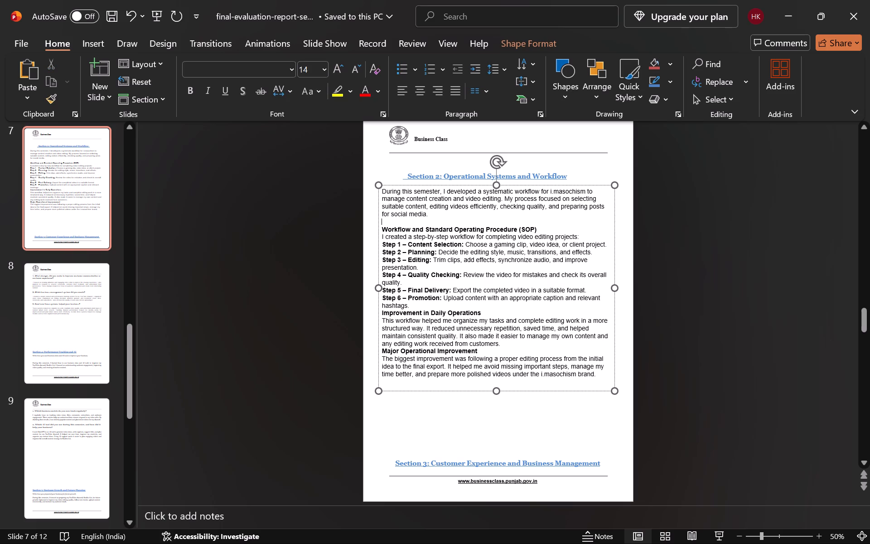
pyautogui.click(439, 304)
pyautogui.press('Return')
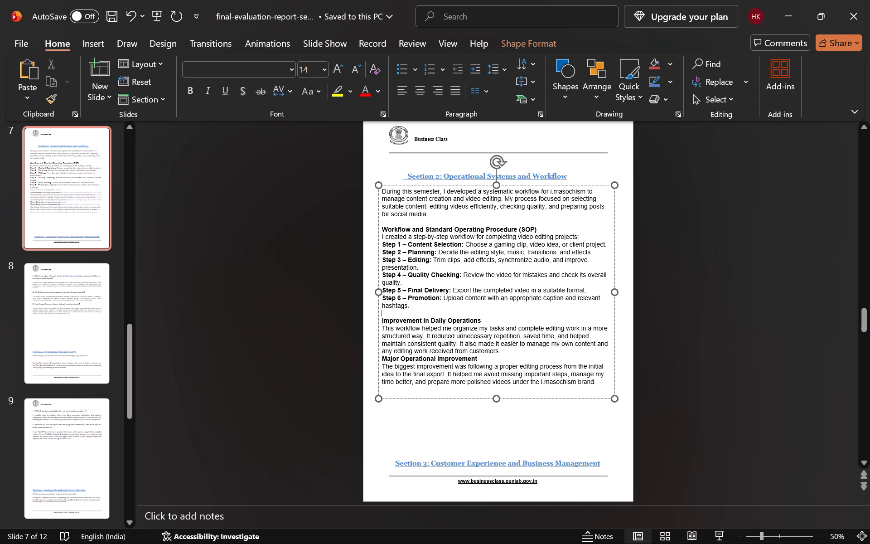
pyautogui.click(497, 360)
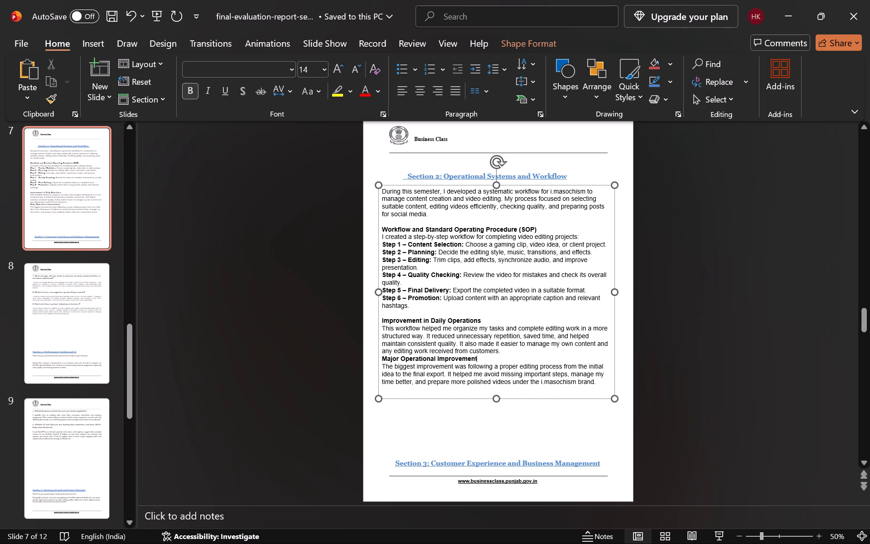
pyautogui.click(503, 354)
pyautogui.press('Return')
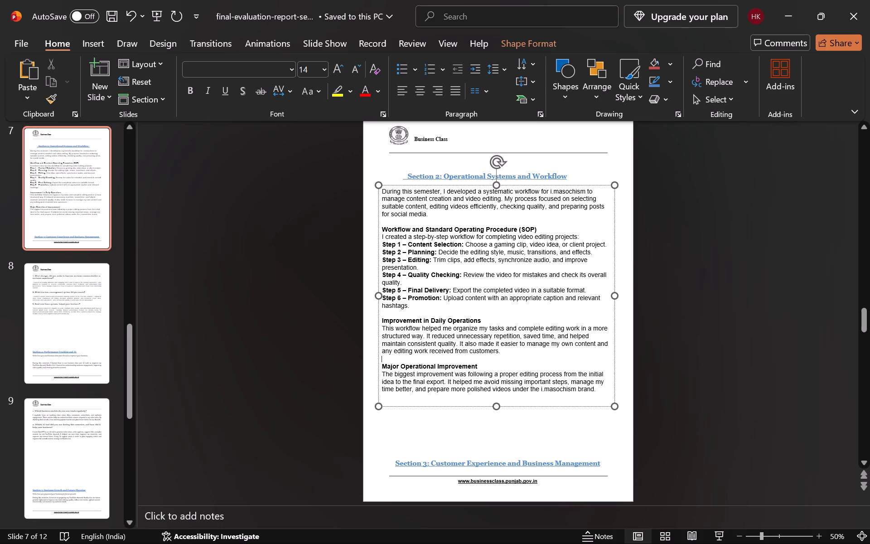
# Copy the "Section 3: Customer Experience and Business Management" heading at the bottom of slide 7 and delete it from there.
pyautogui.click(549, 461)
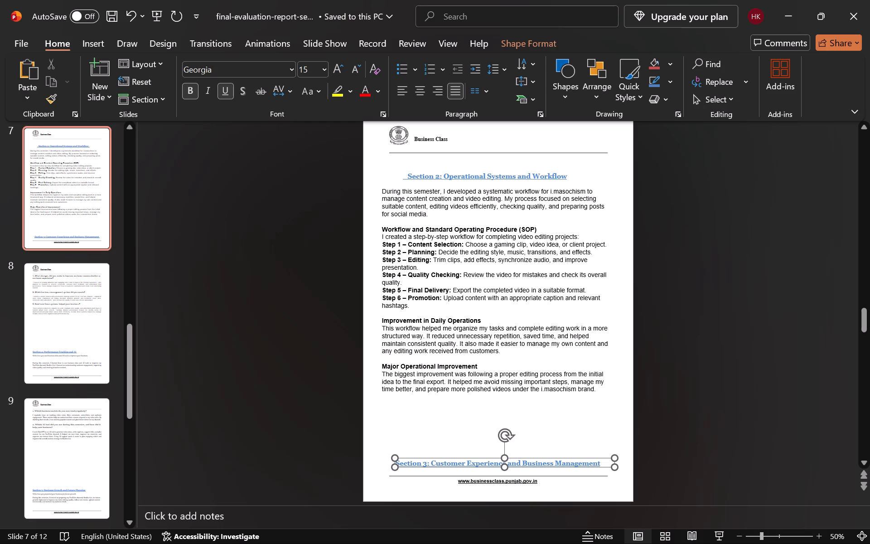
pyautogui.click(396, 462)
pyautogui.moveTo(396, 462); pyautogui.dragTo(599, 467)
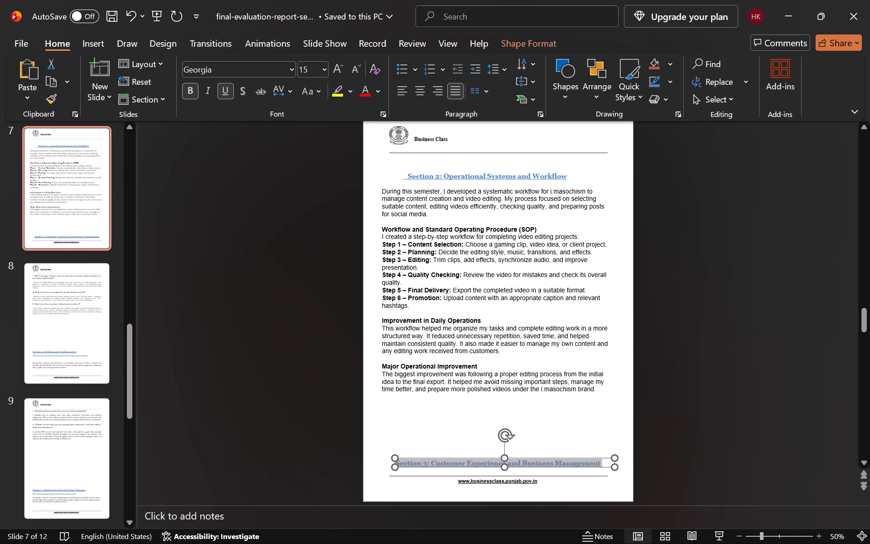
pyautogui.moveTo(599, 467); pyautogui.dragTo(604, 467)
pyautogui.hotkey('ctrl', 'c')
pyautogui.press('Delete')
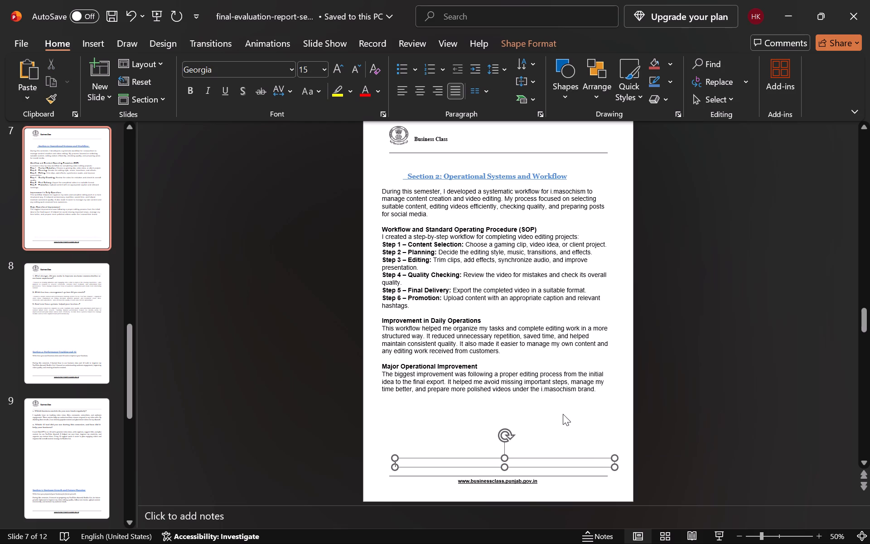
pyautogui.click(563, 414)
# Delete the three old questions and their answers on slide 8, including the leftover empty lines, keeping the Business Class header.
pyautogui.scroll(-2, 528, 408)
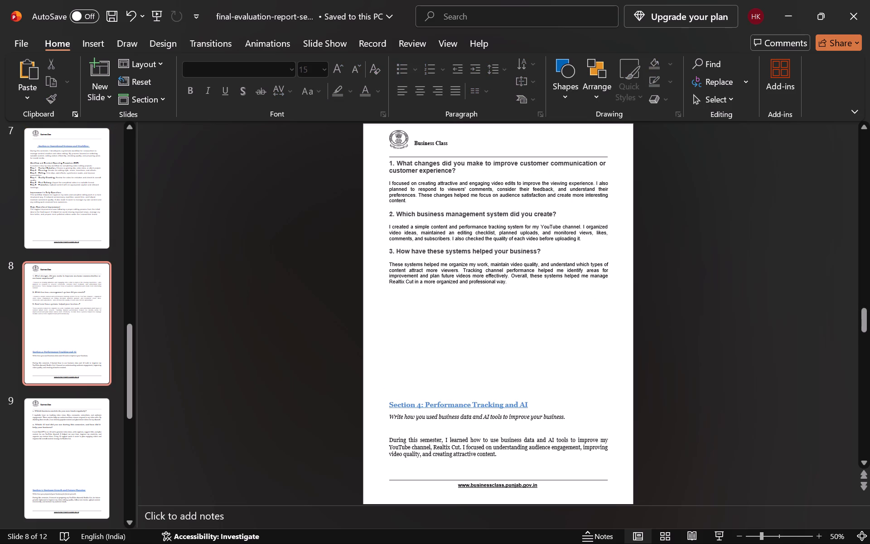
pyautogui.click(393, 160)
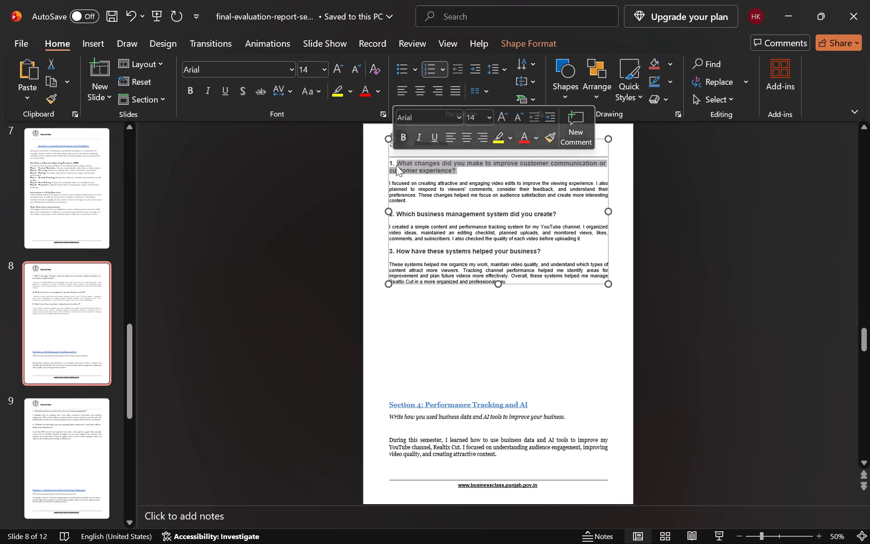
pyautogui.click(398, 160)
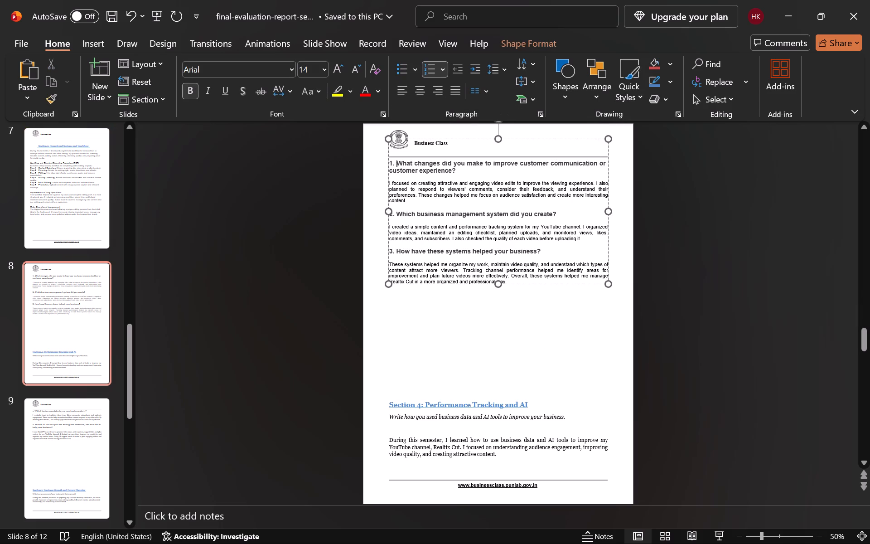
pyautogui.moveTo(398, 160); pyautogui.dragTo(544, 271)
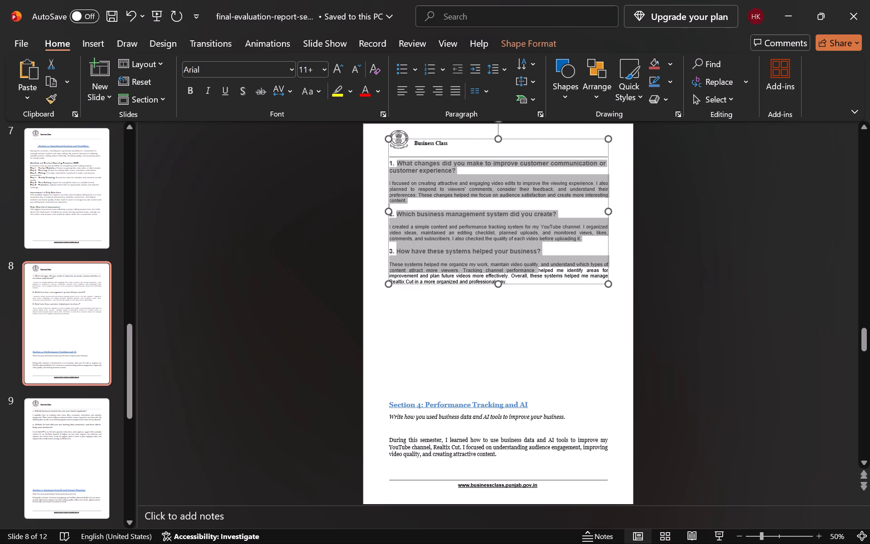
pyautogui.moveTo(544, 271); pyautogui.dragTo(549, 280)
pyautogui.press('Delete')
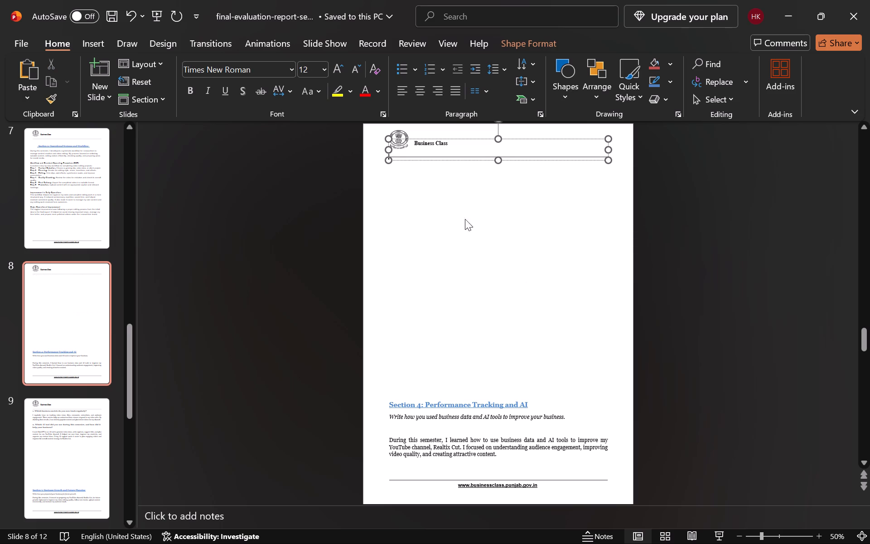
pyautogui.press('BackSpace')
pyautogui.press('BackSpace')
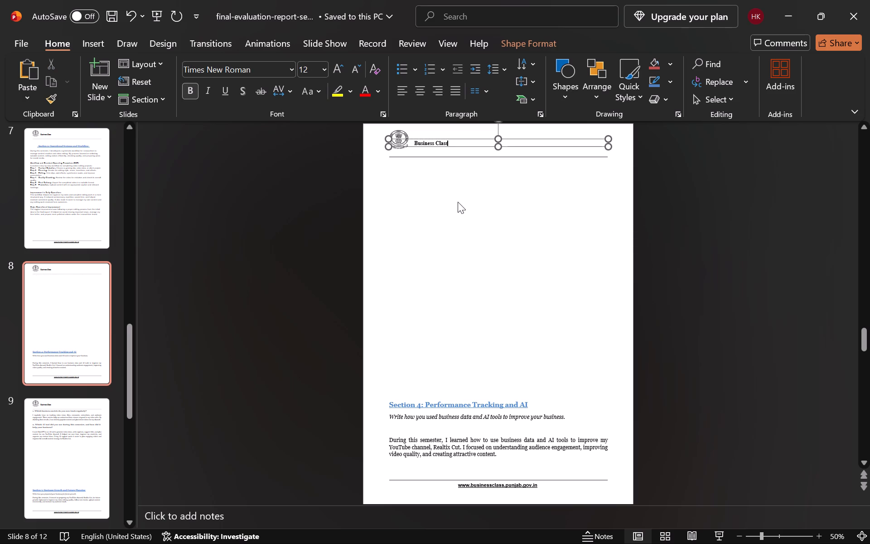
pyautogui.click(429, 182)
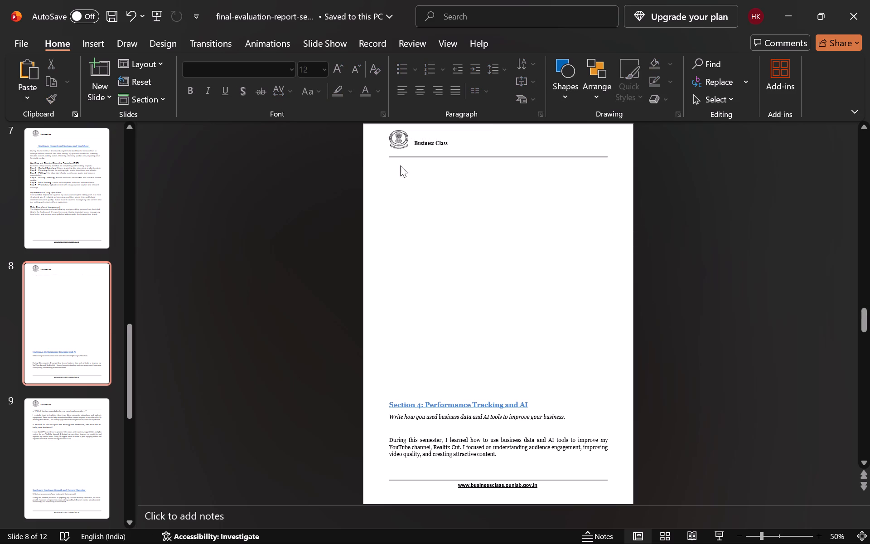
# Delete the italic instruction line and the paragraph under the Section 4 heading on slide 8.
pyautogui.click(391, 417)
pyautogui.moveTo(391, 417); pyautogui.dragTo(586, 517)
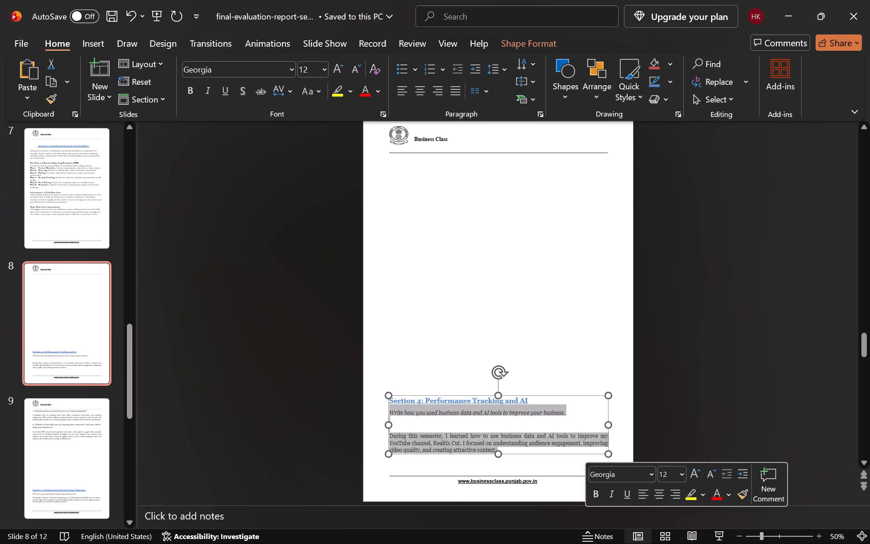
pyautogui.press('Delete')
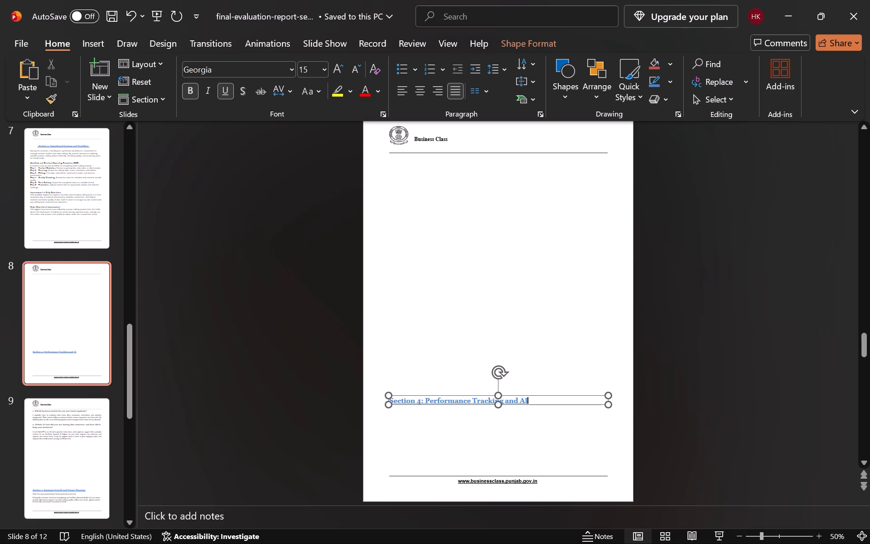
# Move the Section 4 heading down to just below the website address in slide 8's footer.
pyautogui.moveTo(546, 399); pyautogui.dragTo(556, 489)
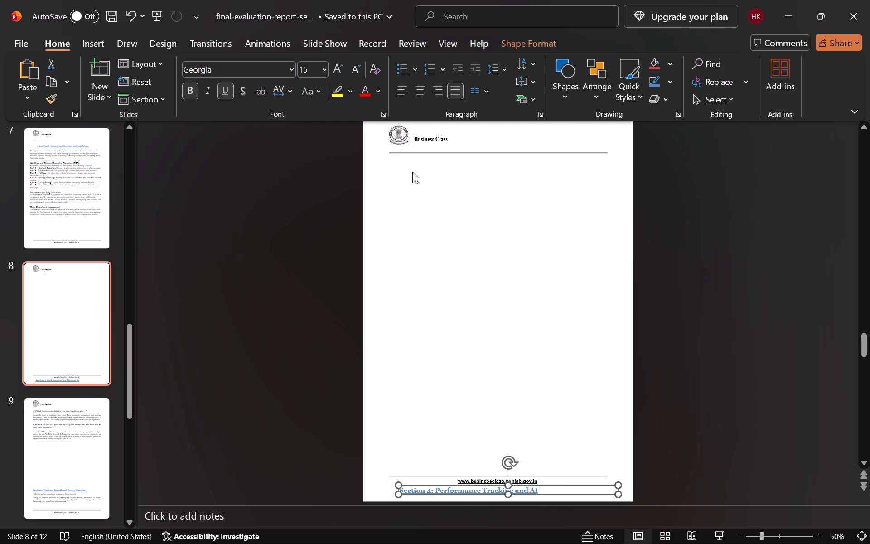
pyautogui.click(412, 172)
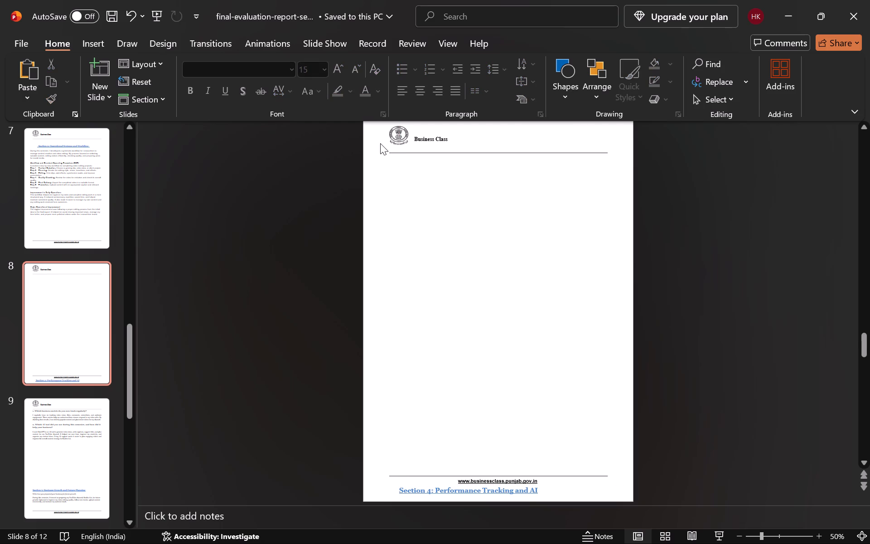
# Draw a page-wide text box just under the header line on slide 8 and paste the copied Section 3 heading into it.
pyautogui.scroll(1, 405, 165)
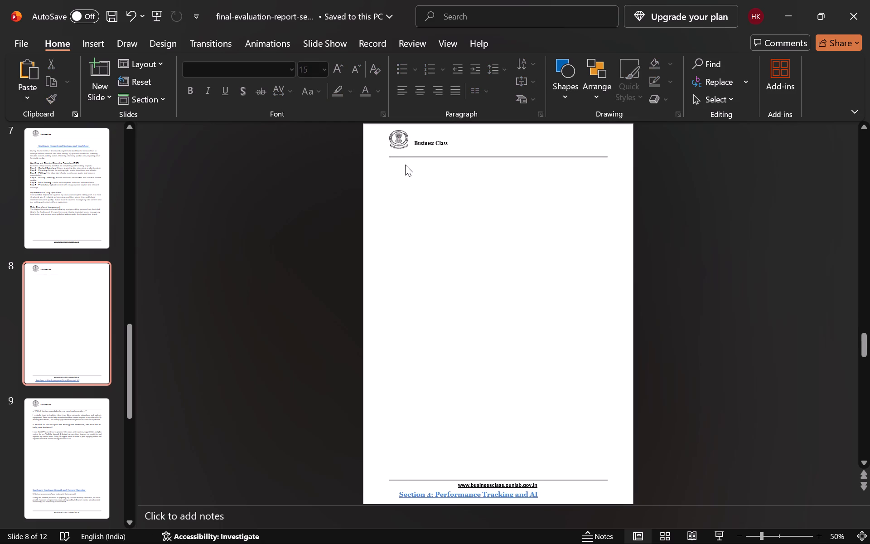
pyautogui.scroll(2, 405, 165)
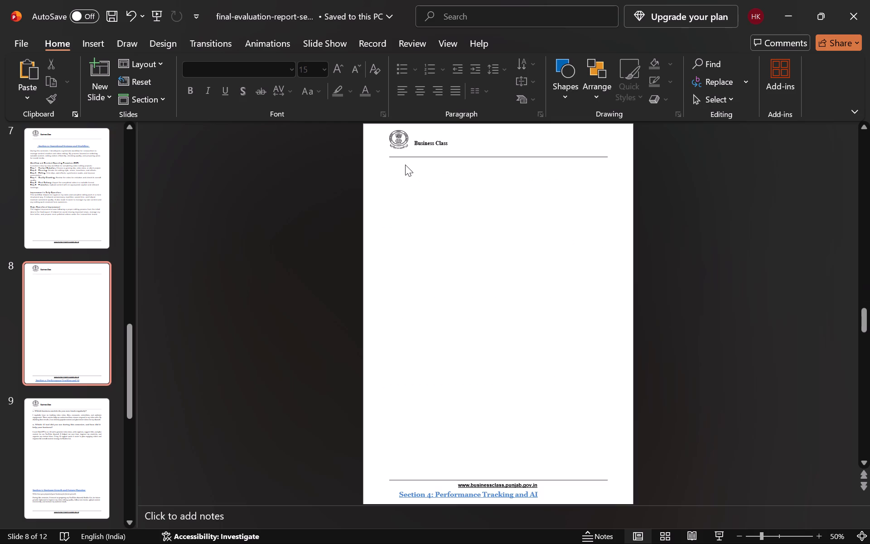
pyautogui.click(99, 43)
pyautogui.click(560, 85)
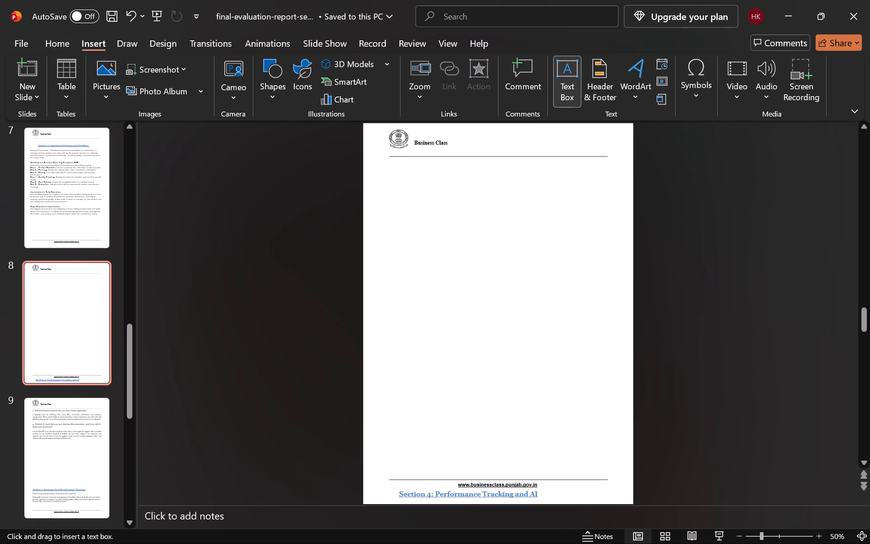
pyautogui.moveTo(384, 162); pyautogui.dragTo(602, 175)
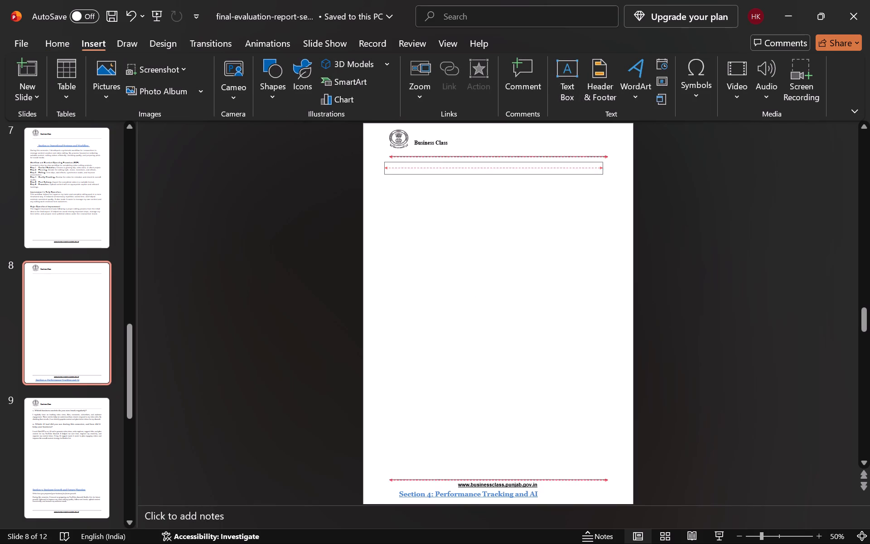
pyautogui.moveTo(602, 175); pyautogui.dragTo(605, 176)
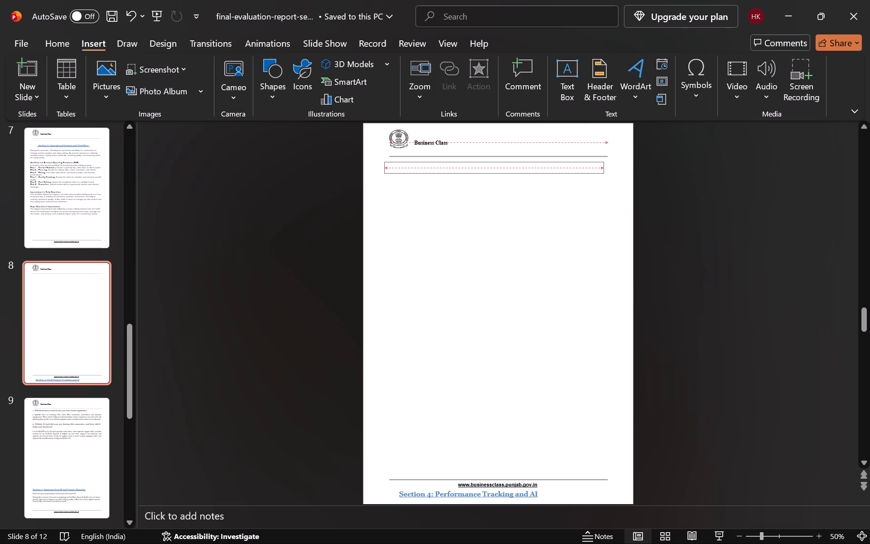
pyautogui.moveTo(605, 176); pyautogui.dragTo(609, 177)
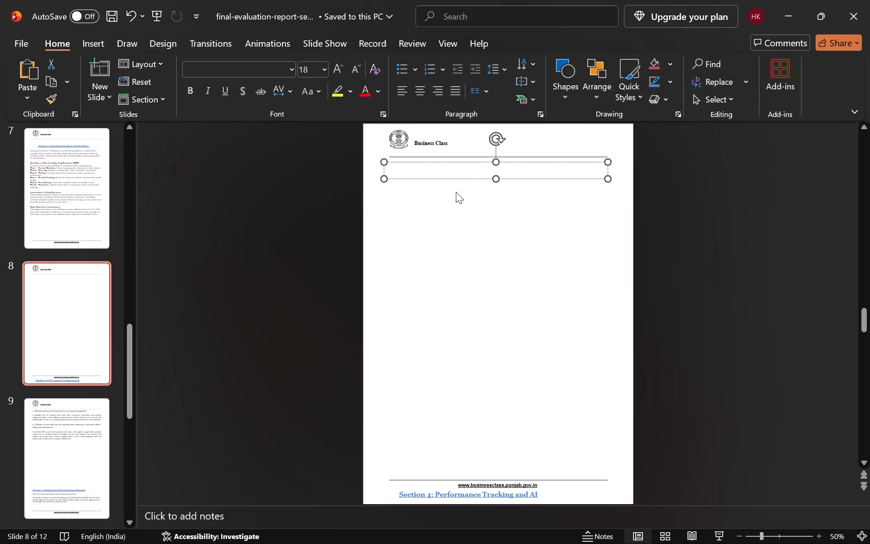
pyautogui.hotkey('ctrl', 'v')
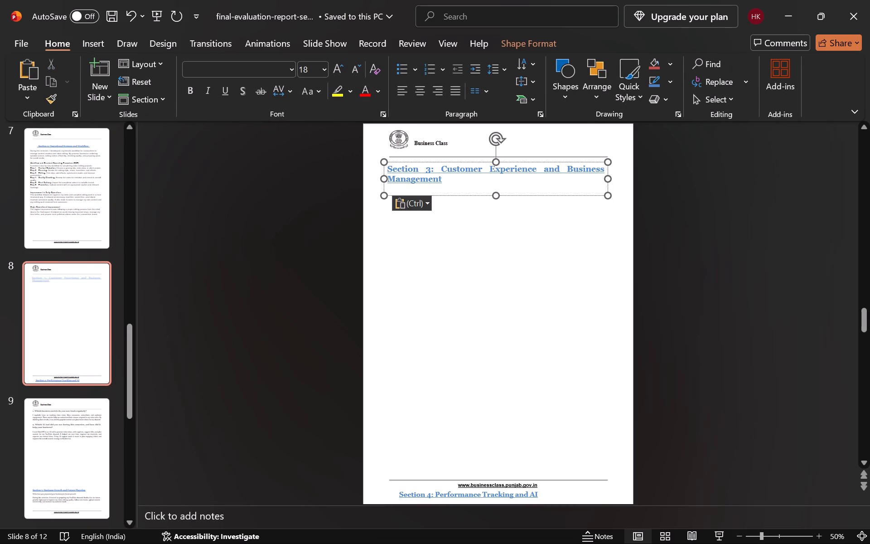
# Widen the Section 3 heading's text box on both sides until the heading fits on one line.
pyautogui.click(472, 191)
pyautogui.moveTo(610, 177); pyautogui.dragTo(627, 177)
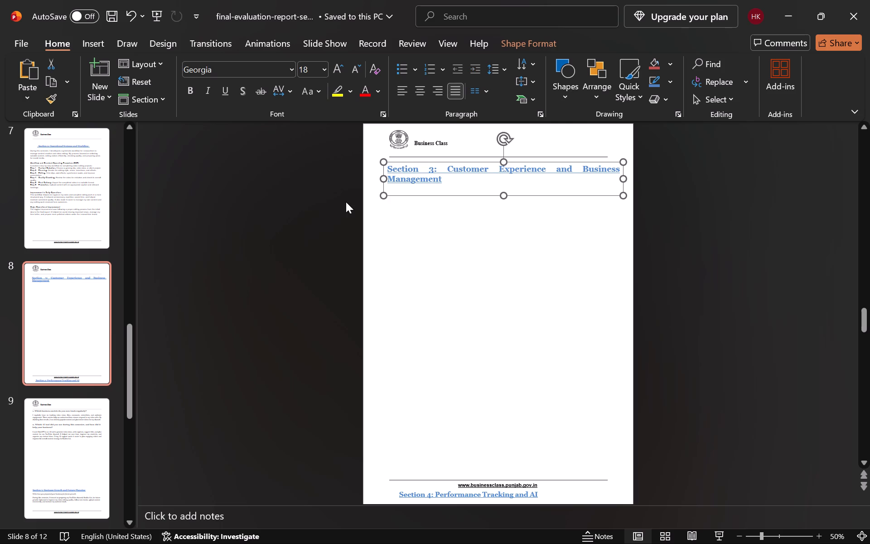
pyautogui.click(382, 181)
pyautogui.moveTo(384, 180); pyautogui.dragTo(358, 183)
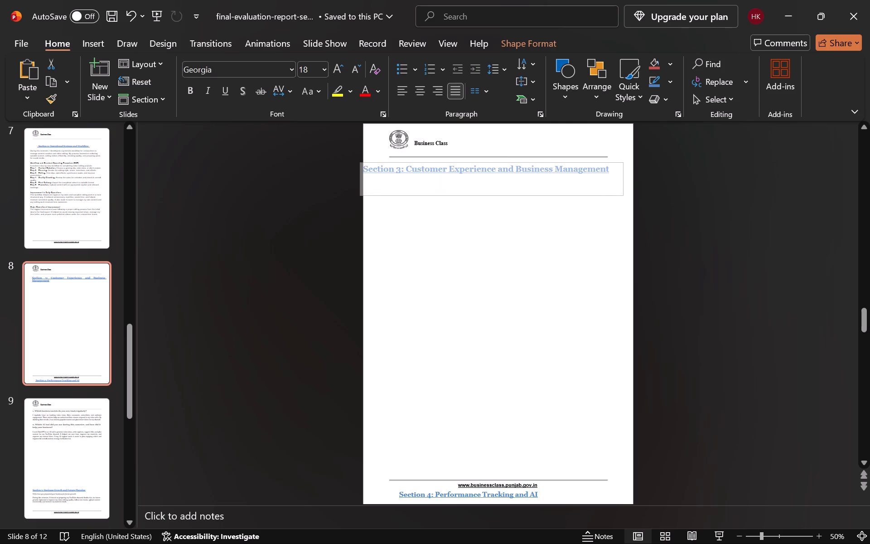
pyautogui.moveTo(358, 183); pyautogui.dragTo(367, 181)
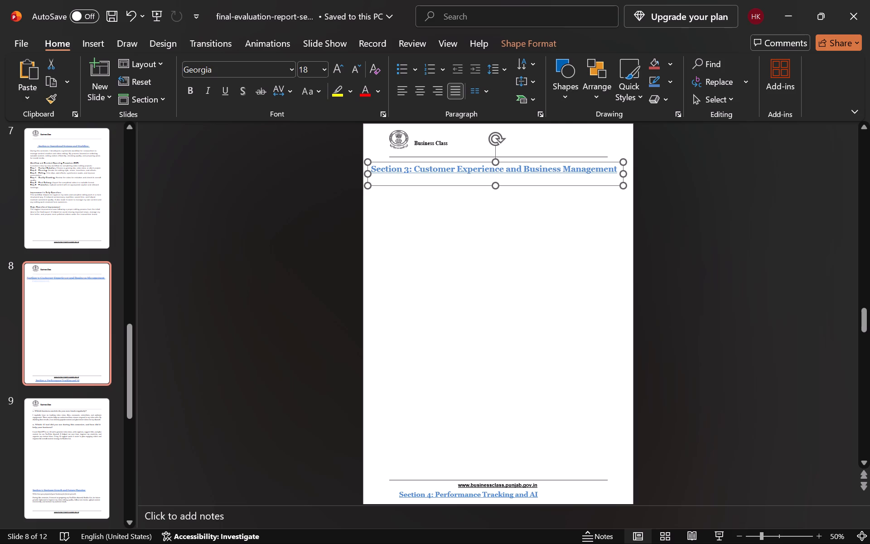
pyautogui.click(578, 237)
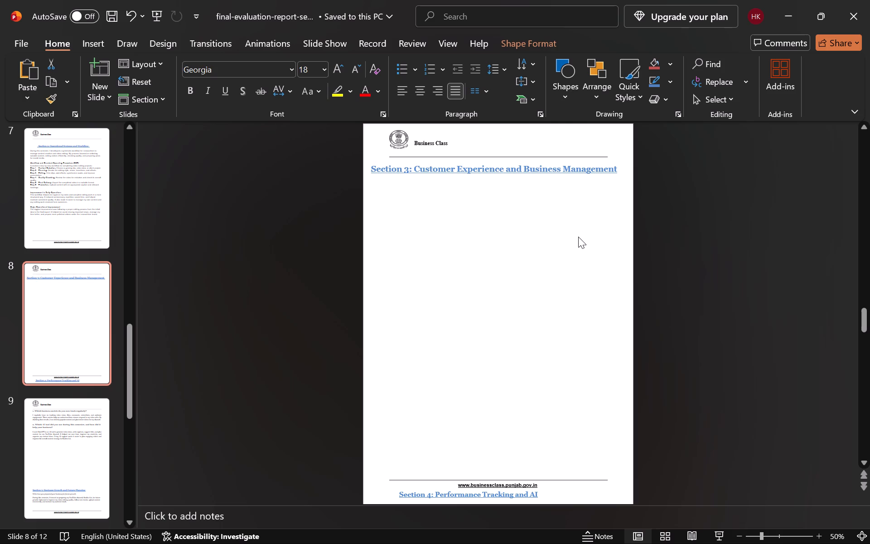
# Draw a large text box on slide 8 filling the space between the Section 3 heading and the footer line.
pyautogui.click(100, 41)
pyautogui.click(567, 76)
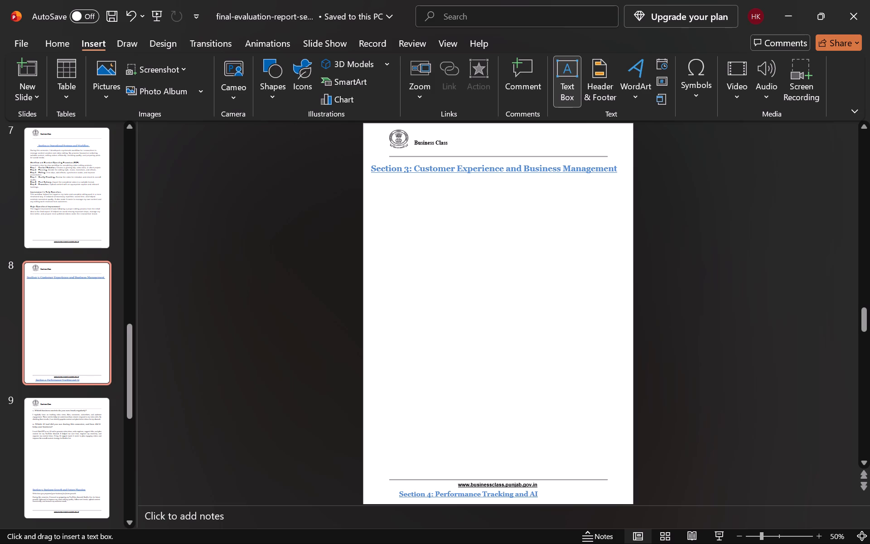
pyautogui.moveTo(373, 180); pyautogui.dragTo(613, 491)
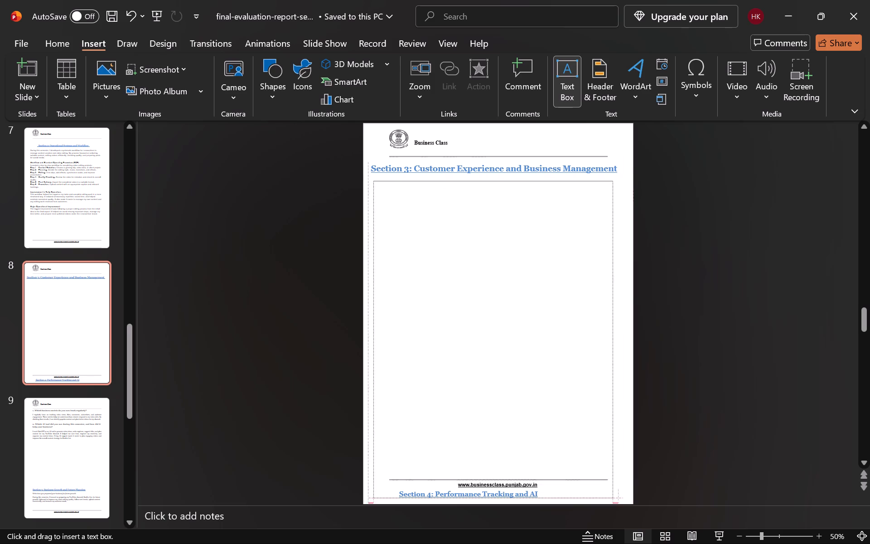
pyautogui.moveTo(613, 491); pyautogui.dragTo(618, 464)
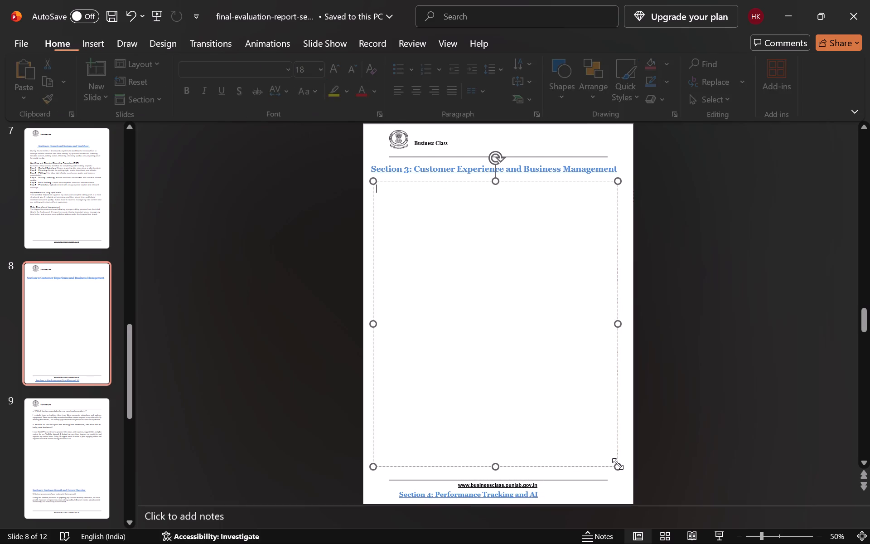
pyautogui.press('Right')
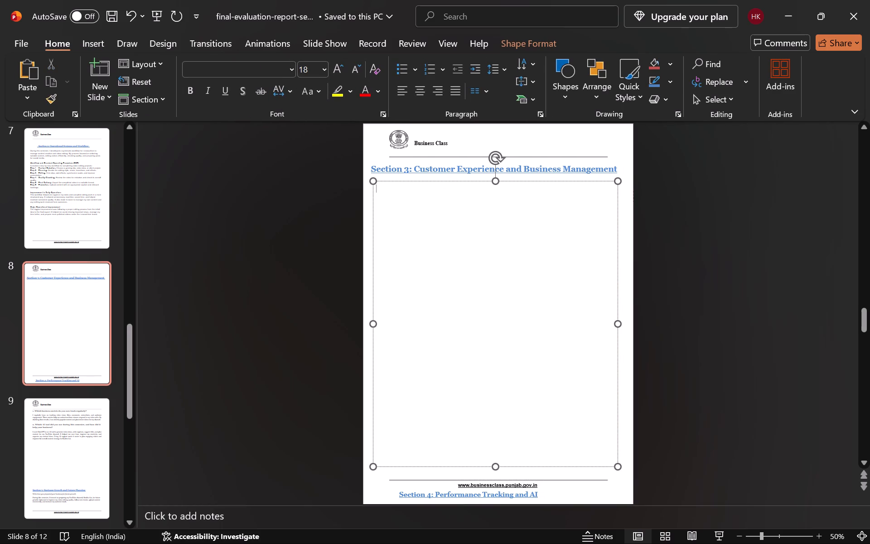
pyautogui.press('Right')
pyautogui.press('Right')
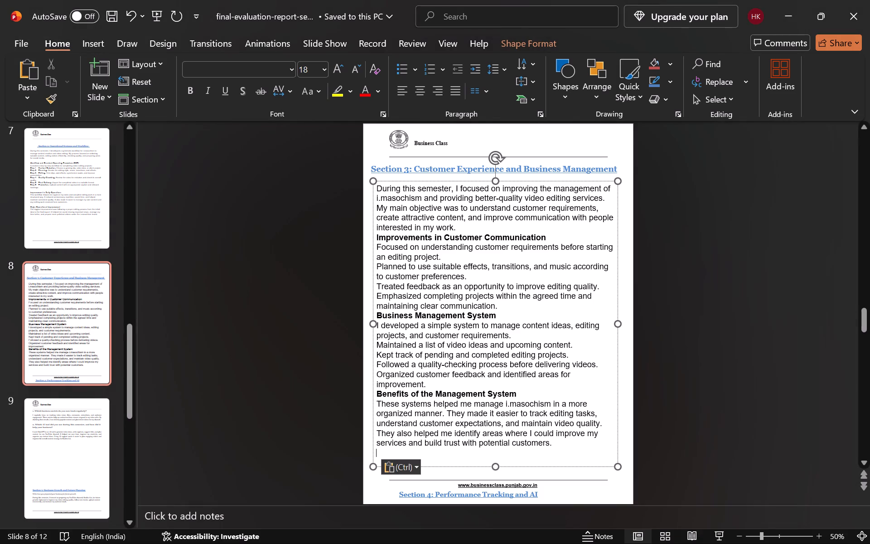
# Reduce all the pasted Section 3 body text on slide 8 to font size 16.
pyautogui.click(378, 186)
pyautogui.moveTo(378, 186); pyautogui.dragTo(486, 289)
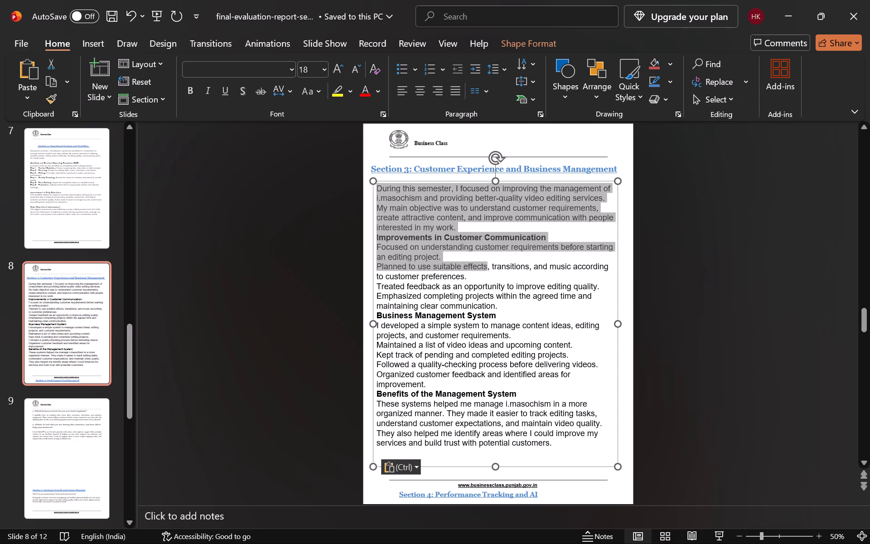
pyautogui.moveTo(486, 289); pyautogui.dragTo(541, 451)
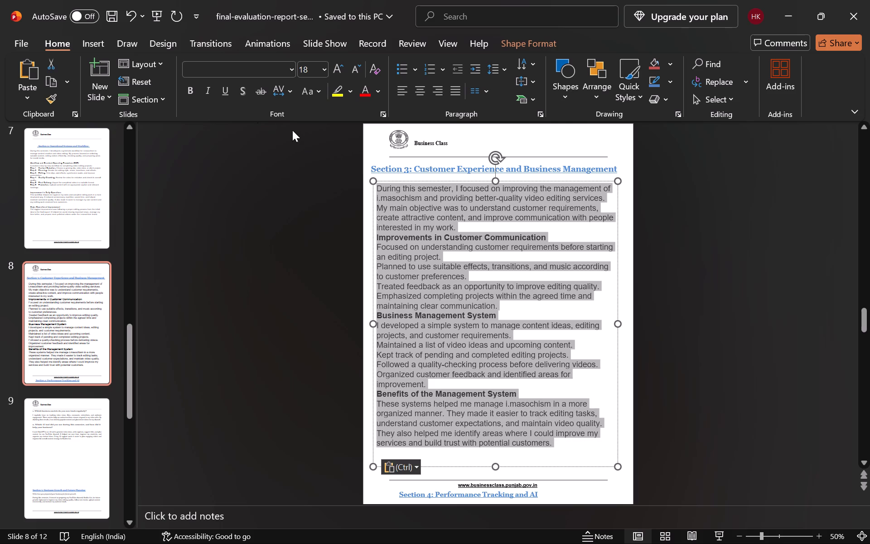
pyautogui.click(362, 65)
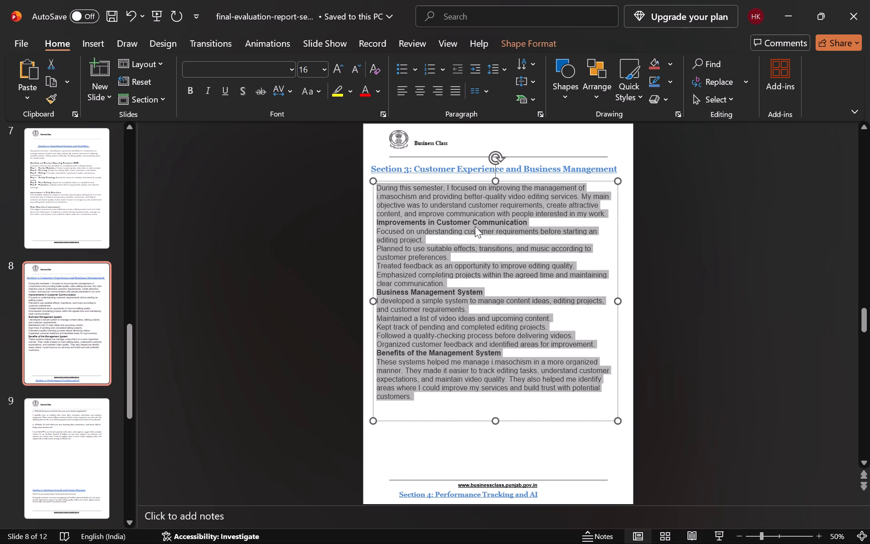
# Insert a blank line above the Improvements in Customer Communication, Business Management System and Benefits of the Management System subheadings.
pyautogui.click(542, 220)
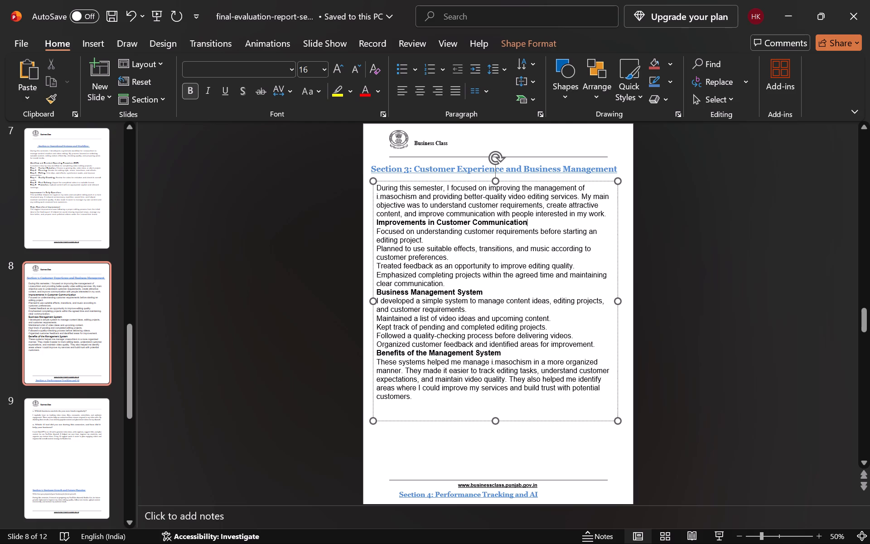
pyautogui.click(605, 214)
pyautogui.press('Return')
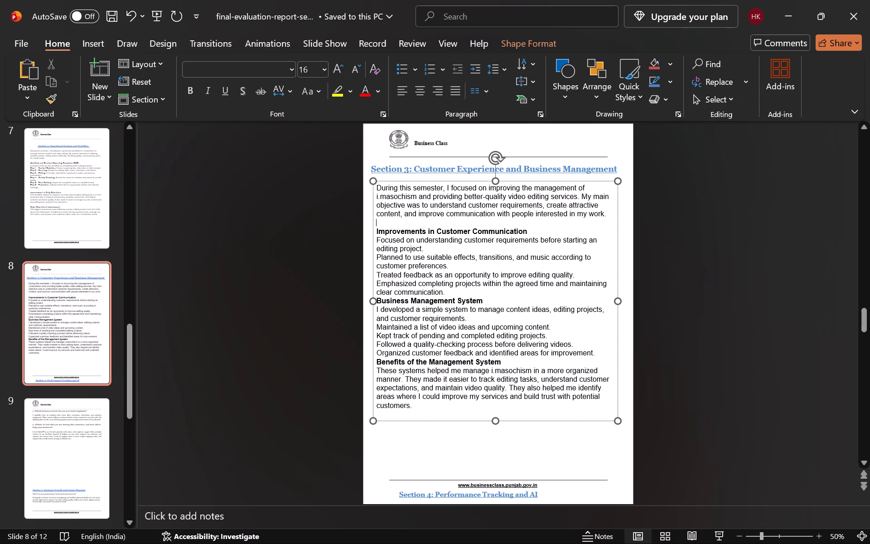
pyautogui.click(490, 298)
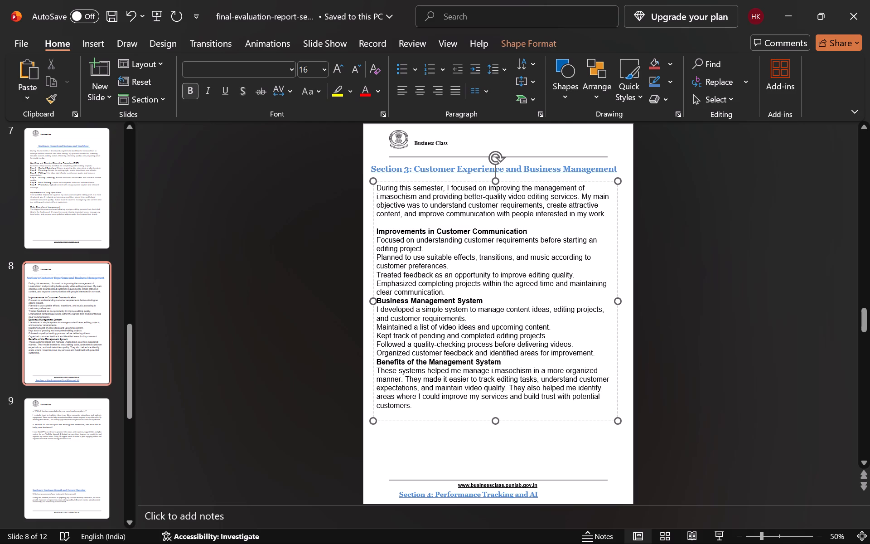
pyautogui.click(451, 292)
pyautogui.press('Return')
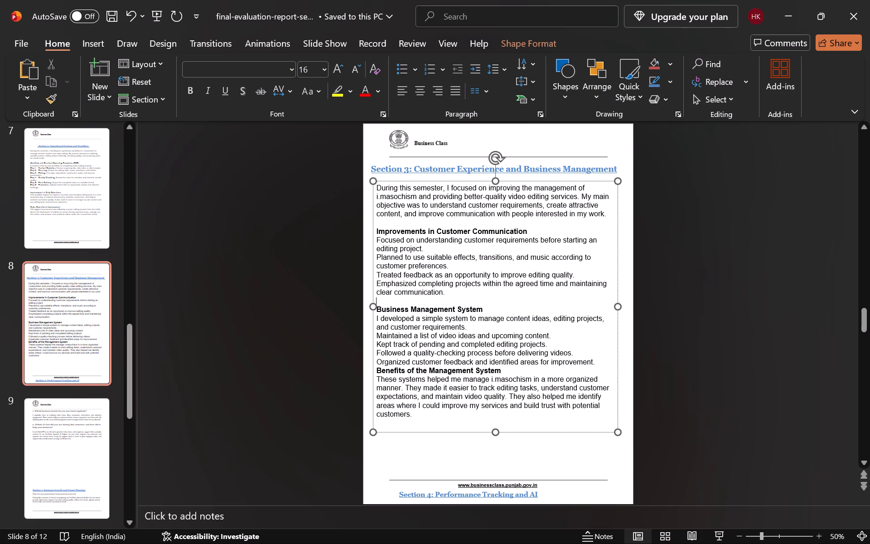
pyautogui.click(602, 362)
pyautogui.press('Return')
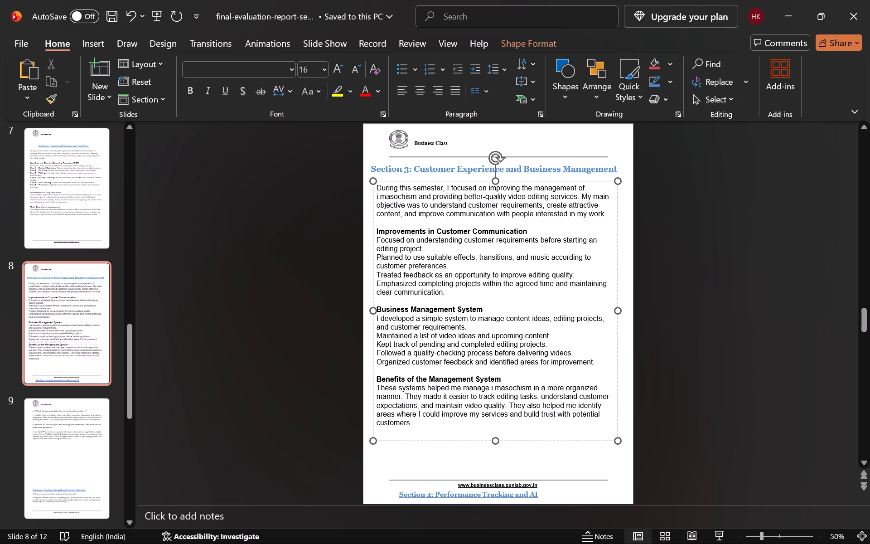
# Add arrow bullets to the five lines under the Business Management System subheading on slide 8.
pyautogui.click(376, 319)
pyautogui.click(412, 71)
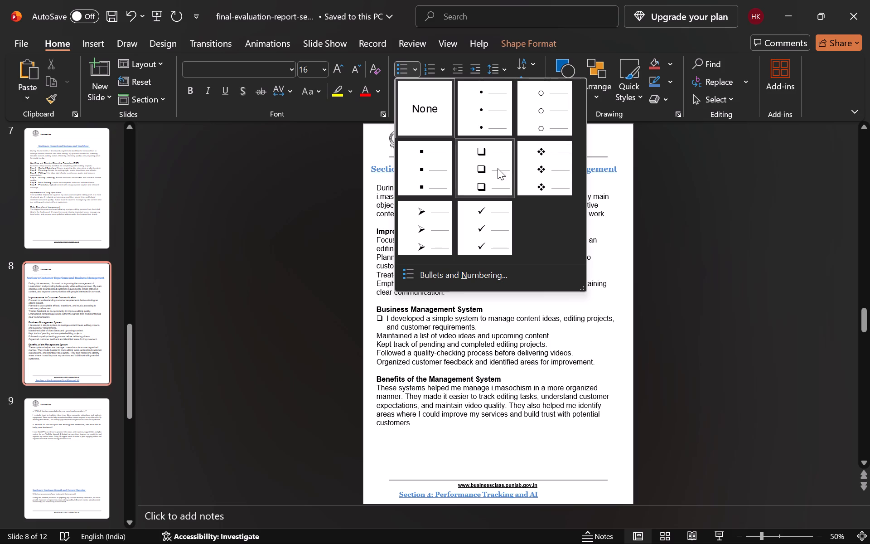
pyautogui.click(421, 221)
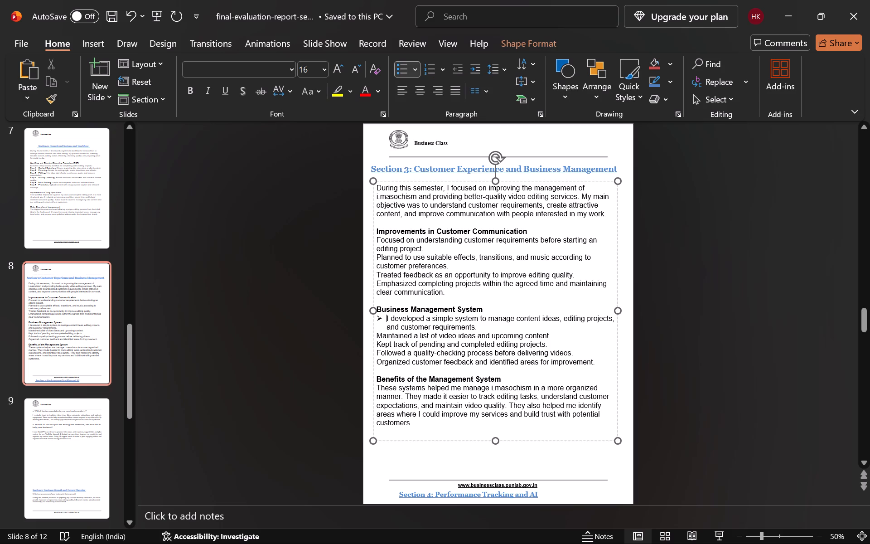
pyautogui.click(376, 332)
pyautogui.click(415, 71)
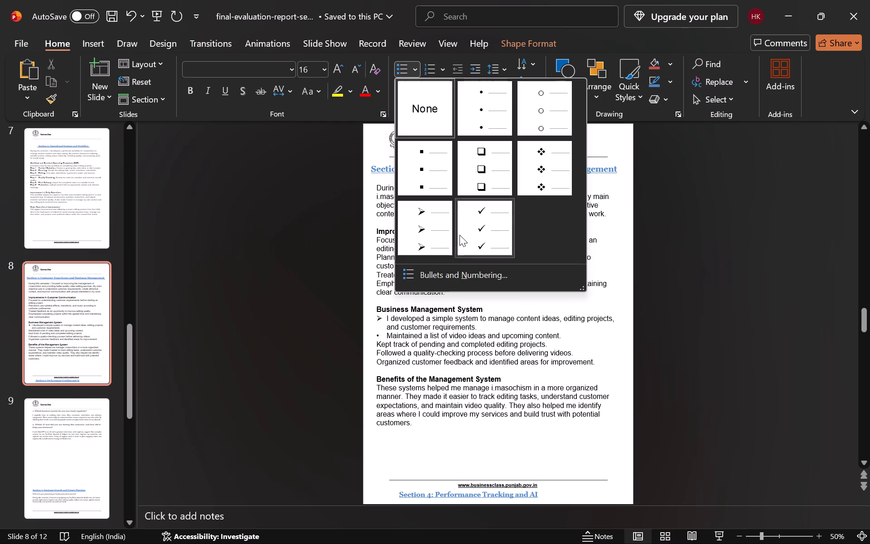
pyautogui.click(440, 241)
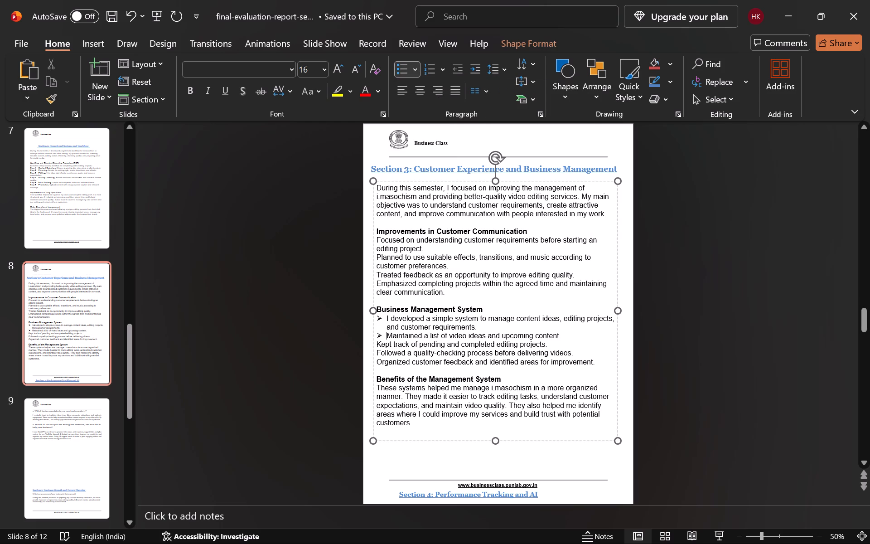
pyautogui.click(376, 343)
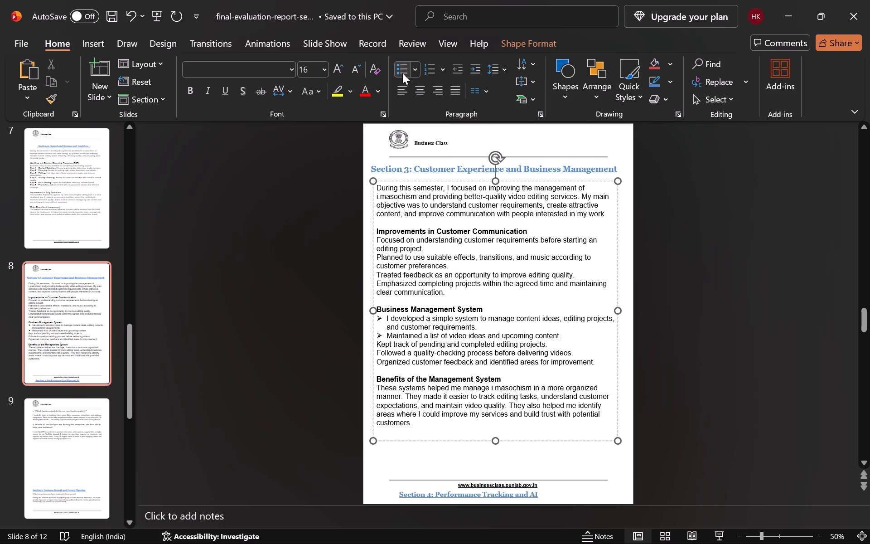
pyautogui.click(402, 73)
pyautogui.click(418, 67)
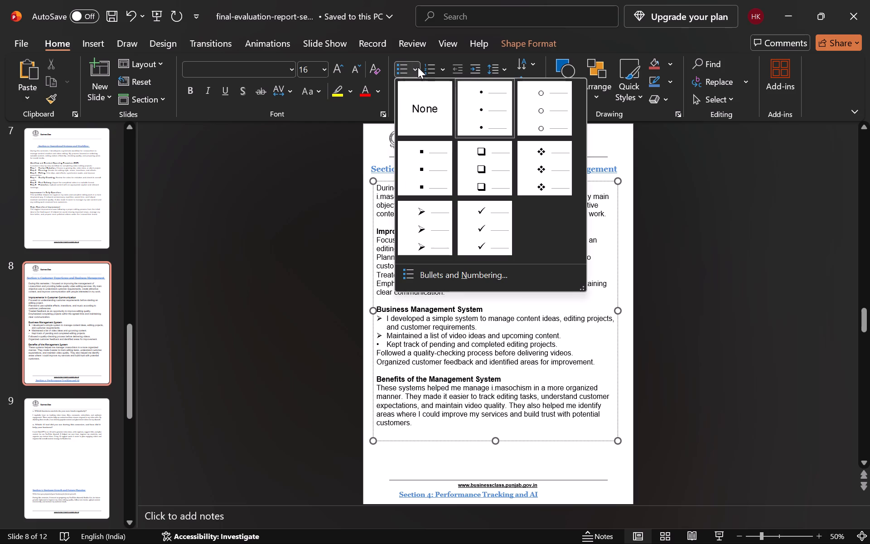
pyautogui.click(430, 222)
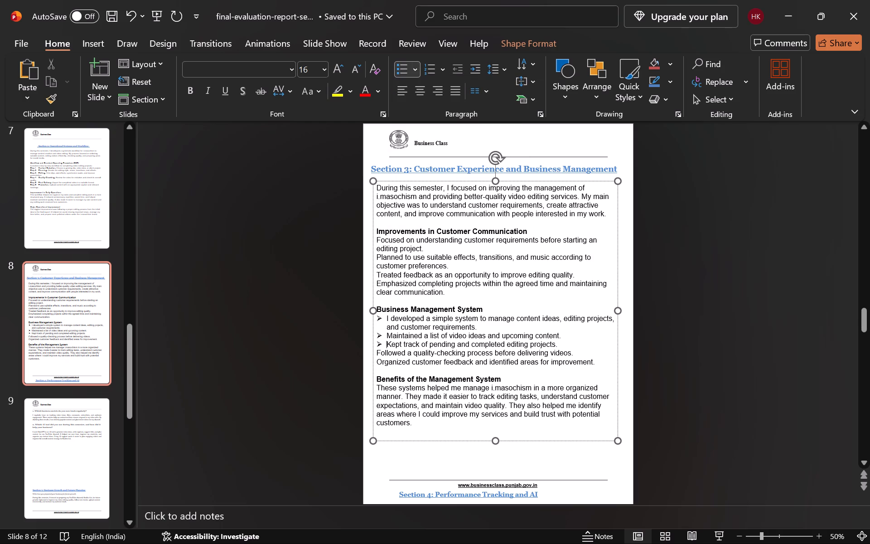
pyautogui.click(376, 350)
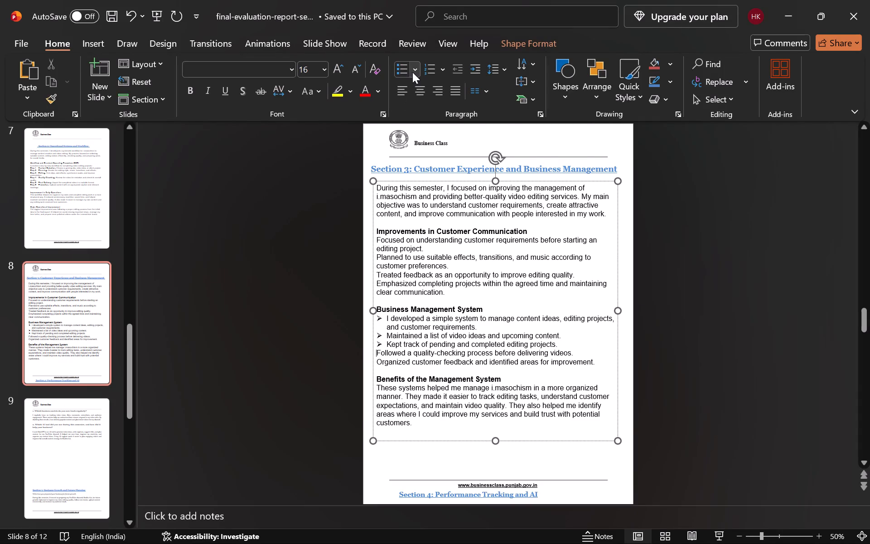
pyautogui.click(413, 72)
pyautogui.click(420, 237)
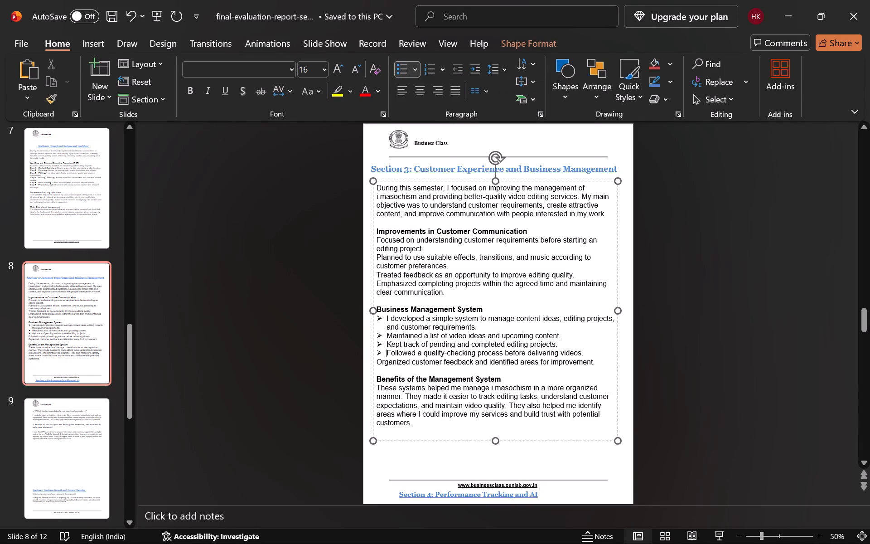
pyautogui.click(377, 362)
pyautogui.click(415, 62)
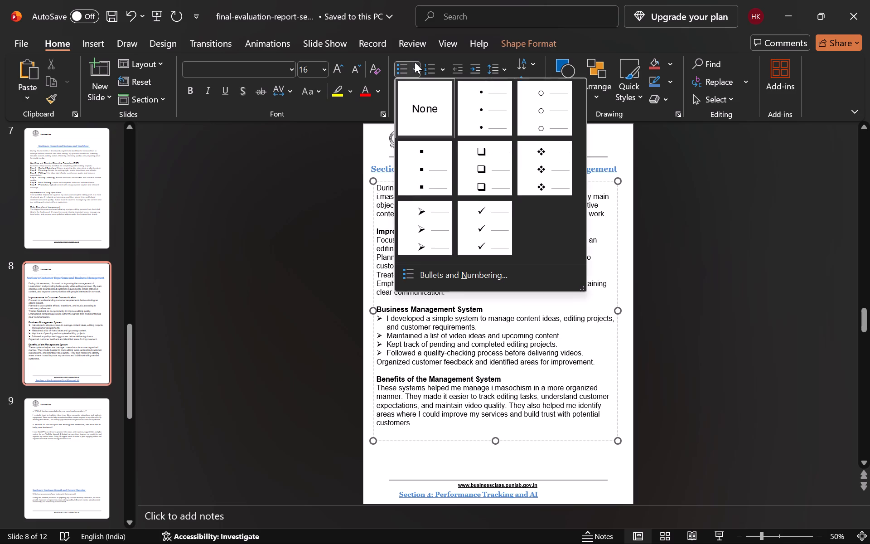
pyautogui.click(428, 213)
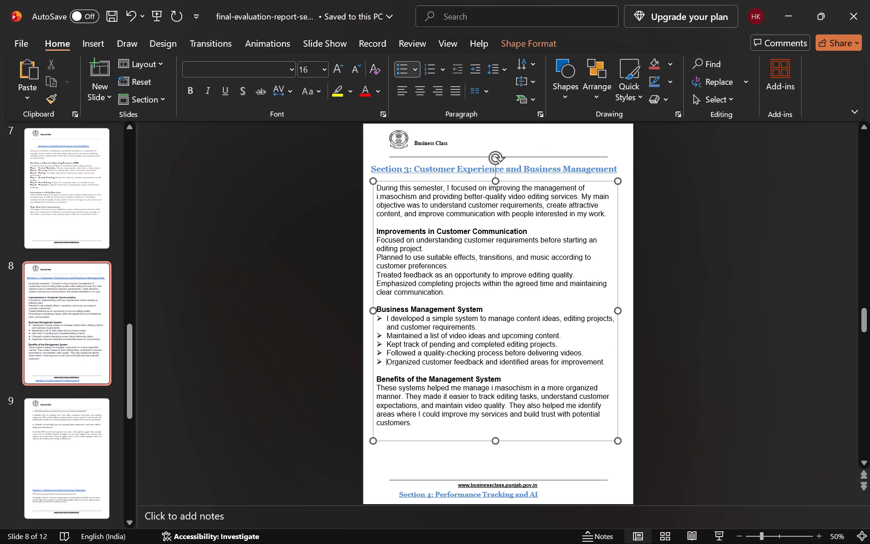
# Add arrow bullets to the four points under the Improvements in Customer Communication subheading on slide 8.
pyautogui.click(377, 241)
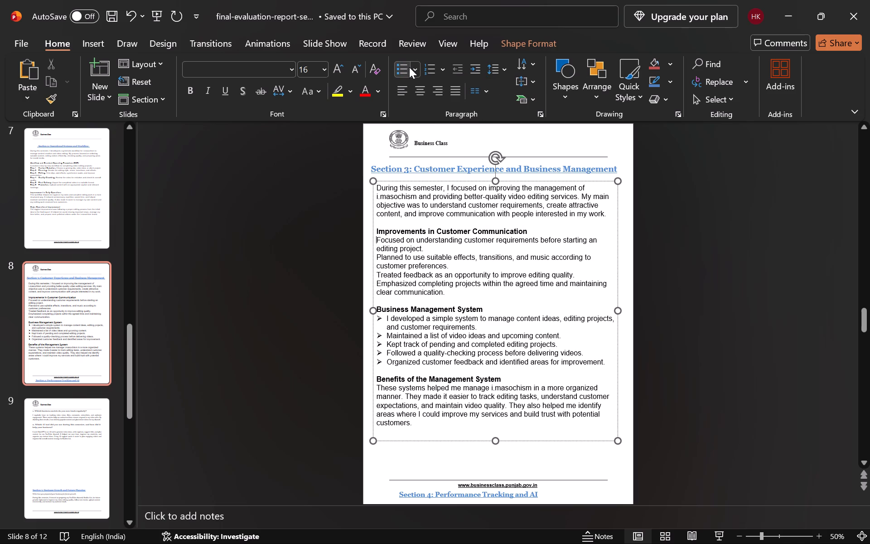
pyautogui.click(415, 68)
pyautogui.click(423, 222)
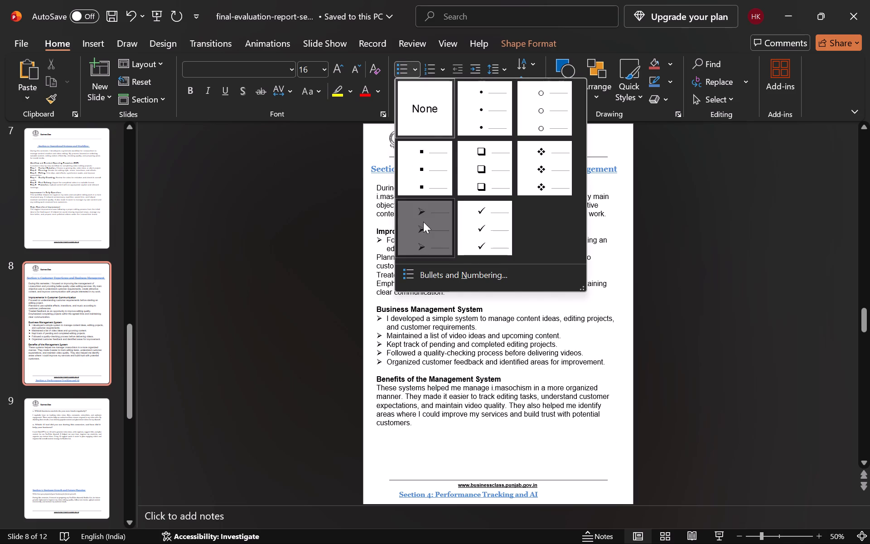
pyautogui.click(377, 256)
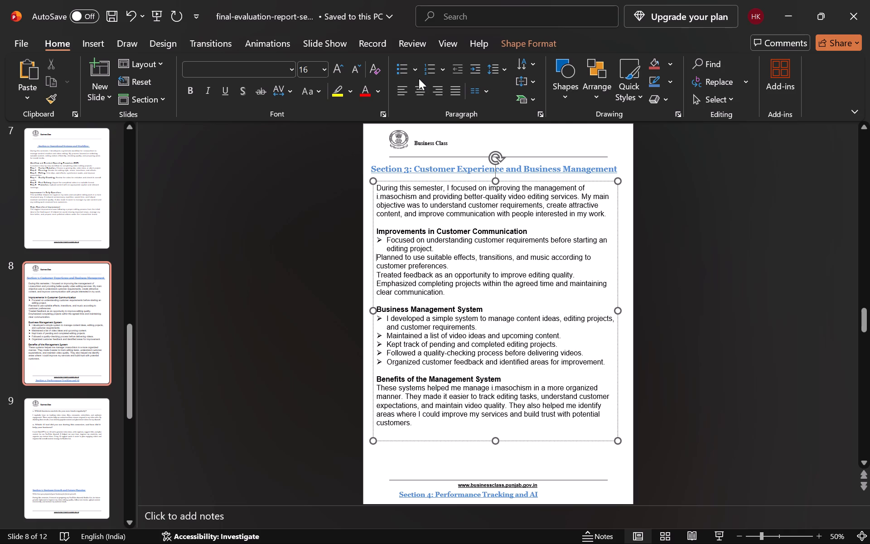
pyautogui.click(415, 73)
pyautogui.click(431, 222)
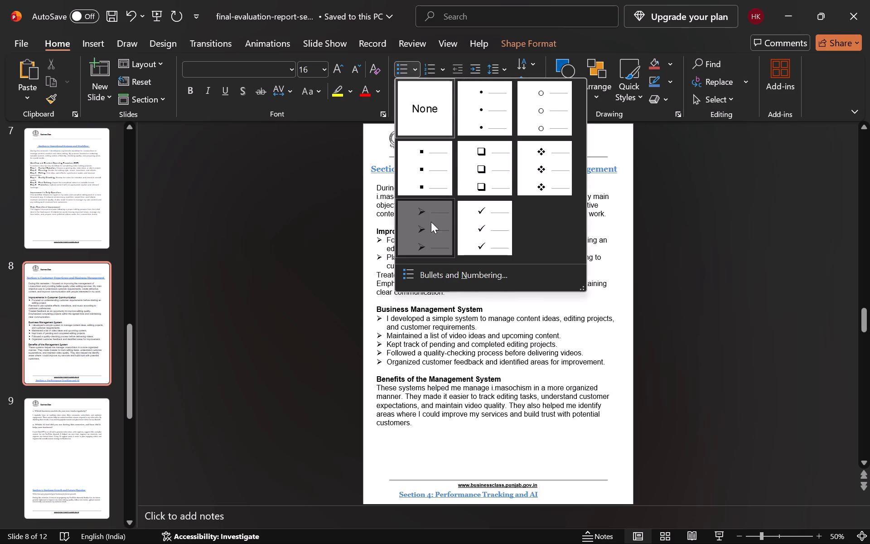
pyautogui.click(377, 276)
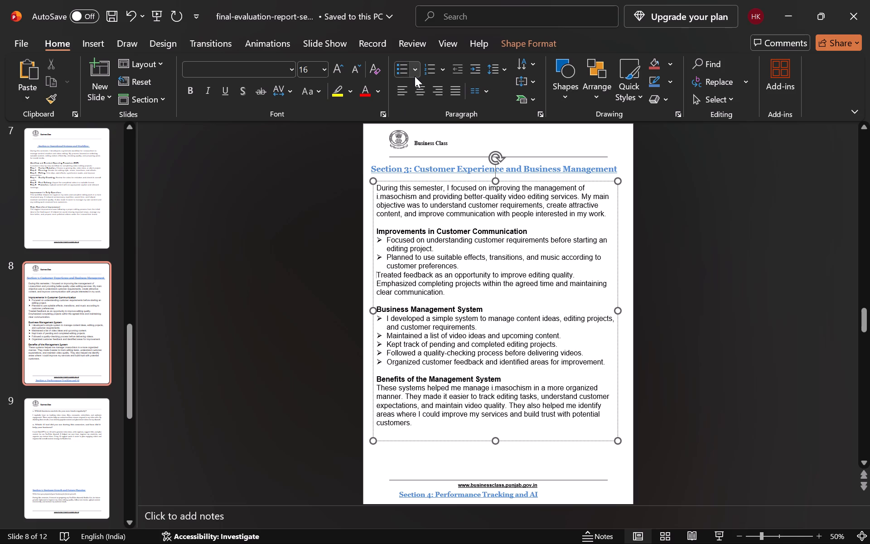
pyautogui.click(415, 76)
pyautogui.click(416, 234)
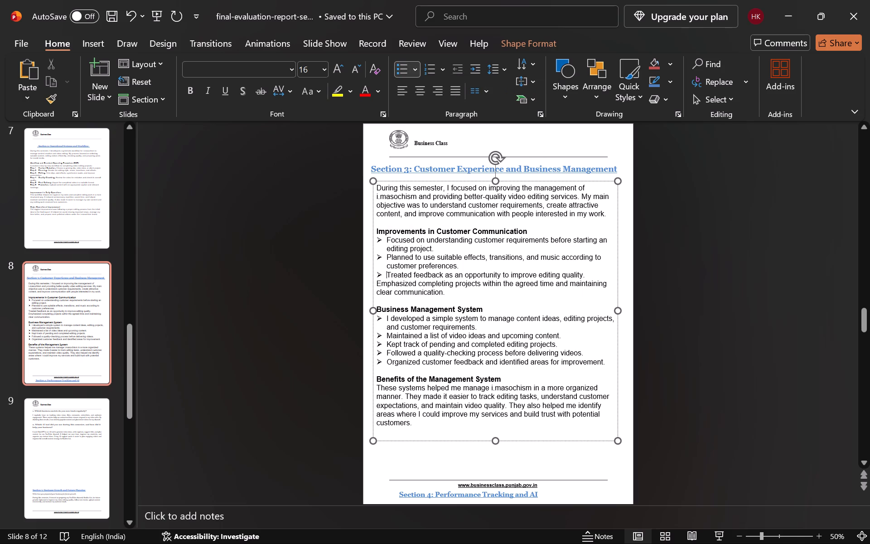
pyautogui.click(378, 282)
pyautogui.click(416, 72)
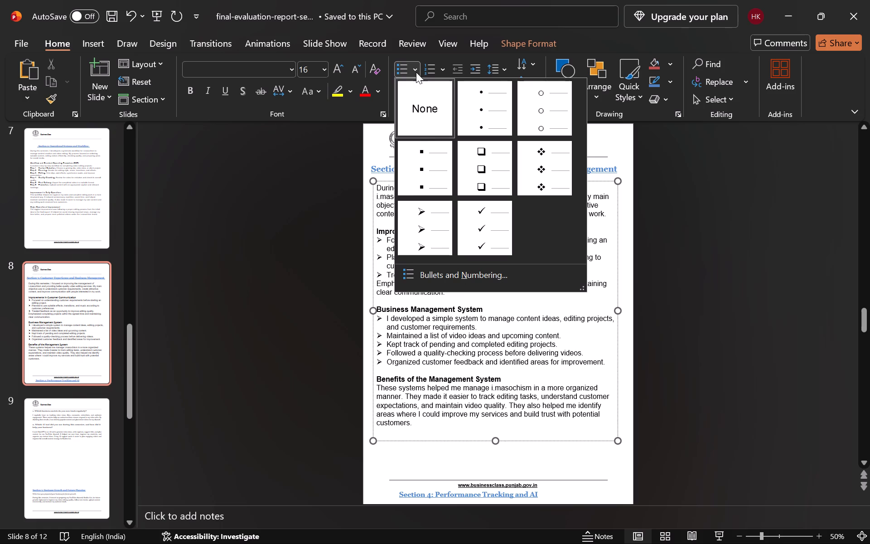
pyautogui.click(423, 223)
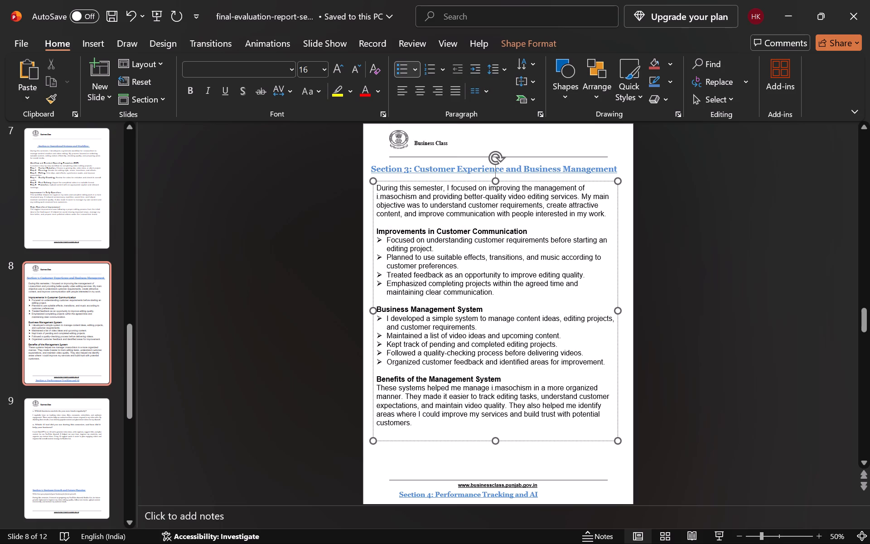
# Save the presentation and deselect the Section 3 text box.
pyautogui.hotkey('ctrl', 's')
pyautogui.click(436, 463)
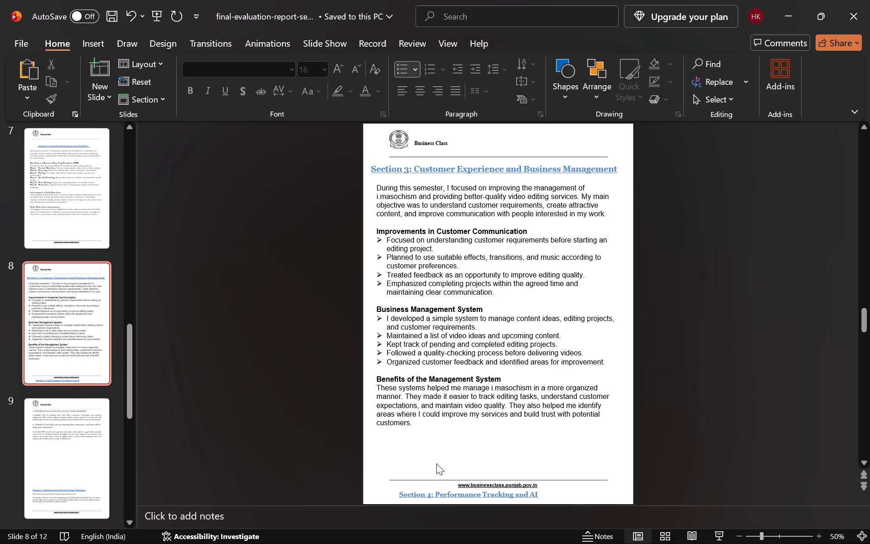
# Review the formatted section text on slides 6 to 8.
pyautogui.scroll(3, 436, 463)
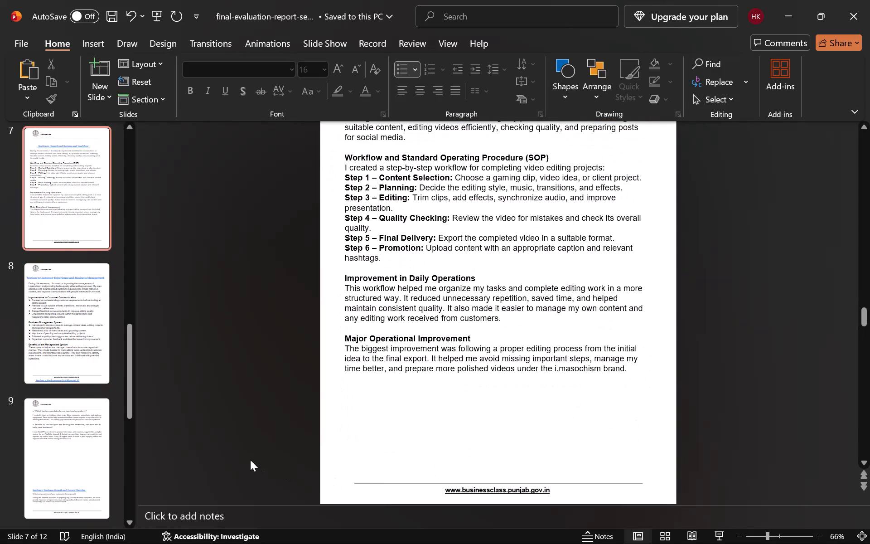
pyautogui.scroll(4, 250, 460)
pyautogui.scroll(-1, 250, 460)
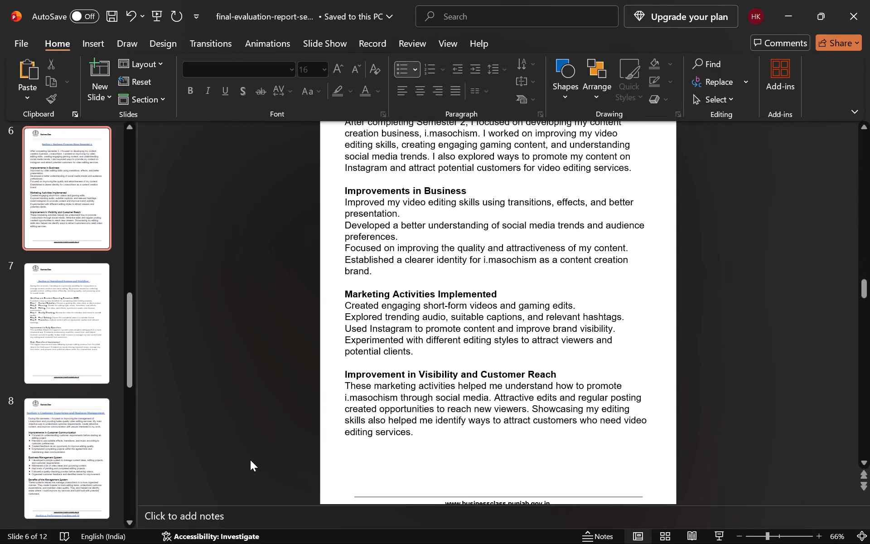
pyautogui.scroll(-5, 250, 460)
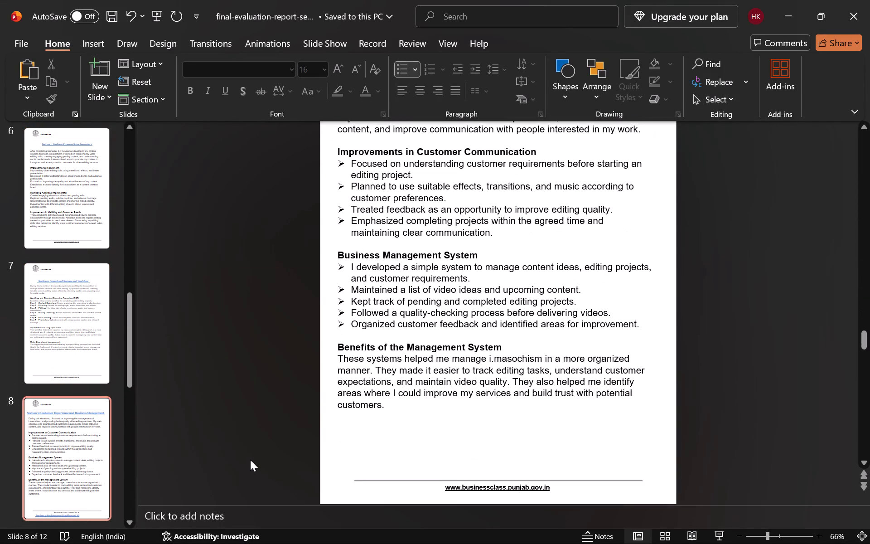
pyautogui.scroll(-2, 250, 460)
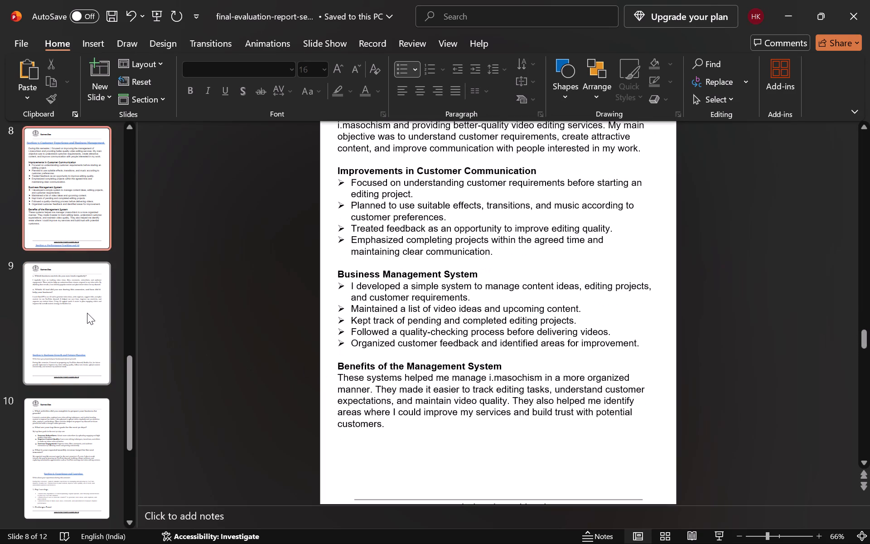
# Delete both old questions and their answers about business metrics and the AI tool from slide 9.
pyautogui.click(87, 313)
pyautogui.scroll(1, 383, 229)
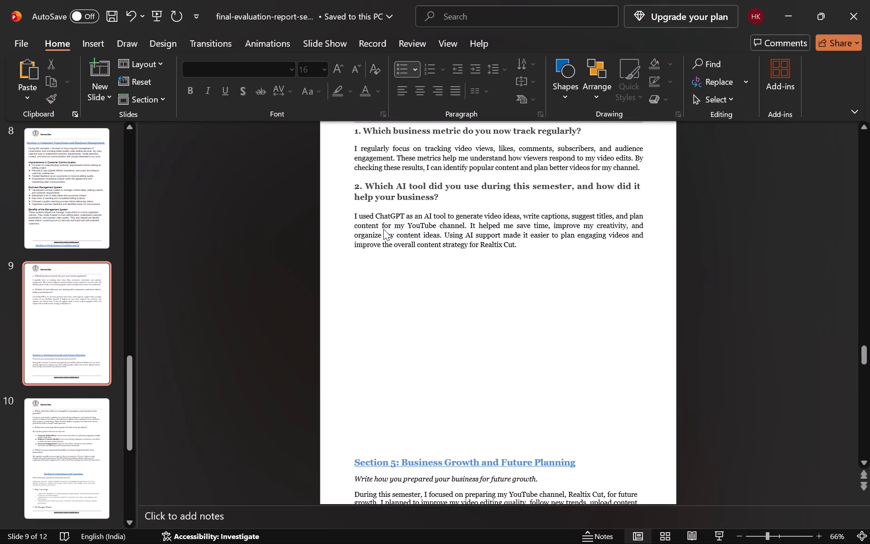
pyautogui.scroll(1, 383, 229)
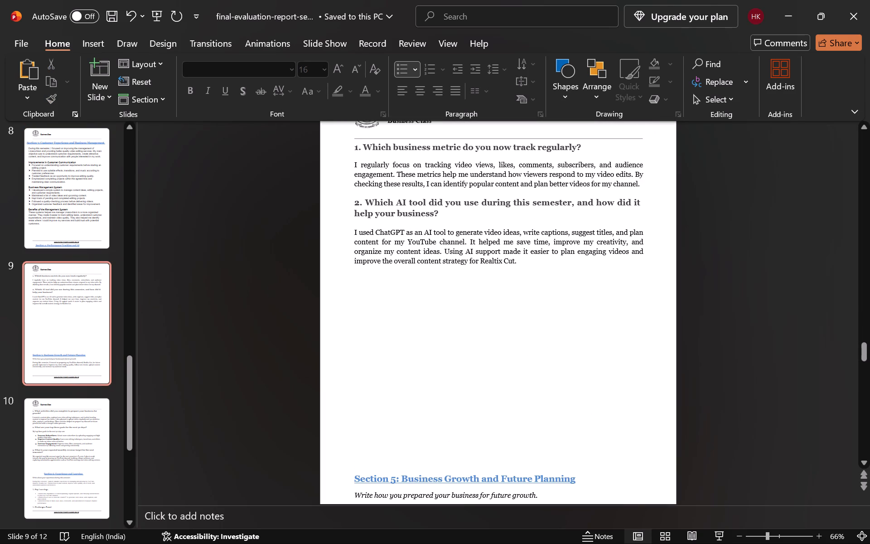
pyautogui.click(355, 146)
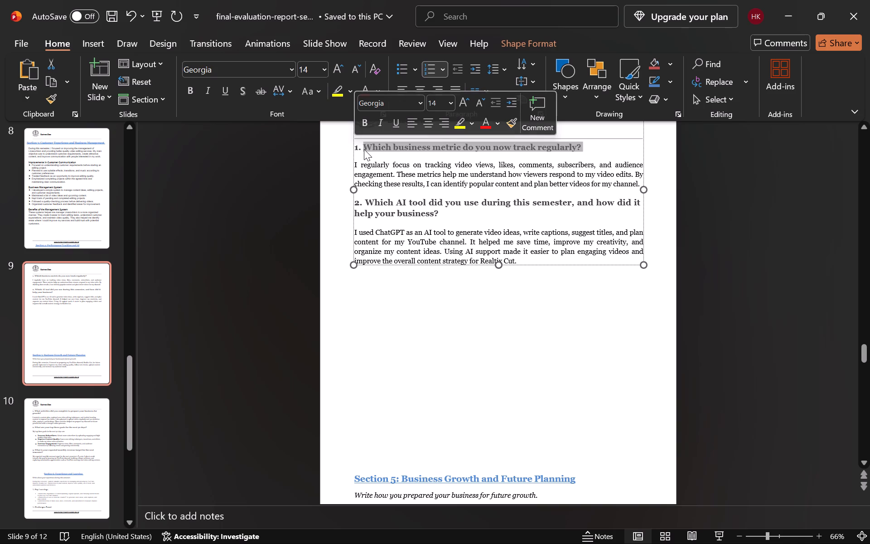
pyautogui.click(364, 149)
pyautogui.click(364, 149)
pyautogui.click(364, 149)
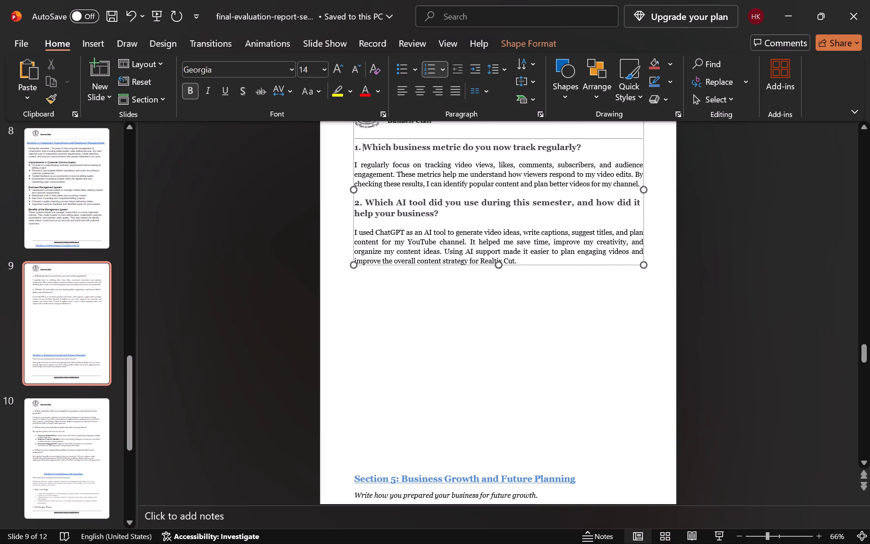
pyautogui.moveTo(364, 149); pyautogui.dragTo(522, 282)
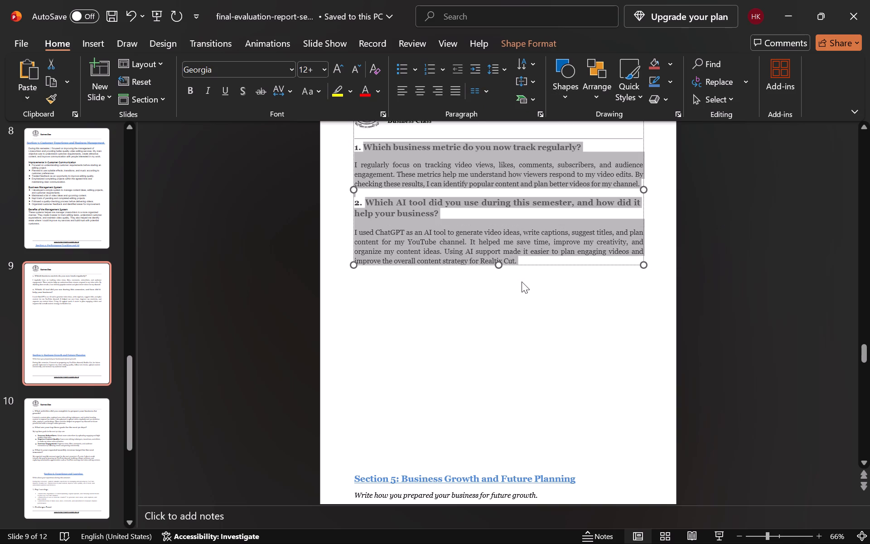
pyautogui.press('Delete')
pyautogui.click(498, 171)
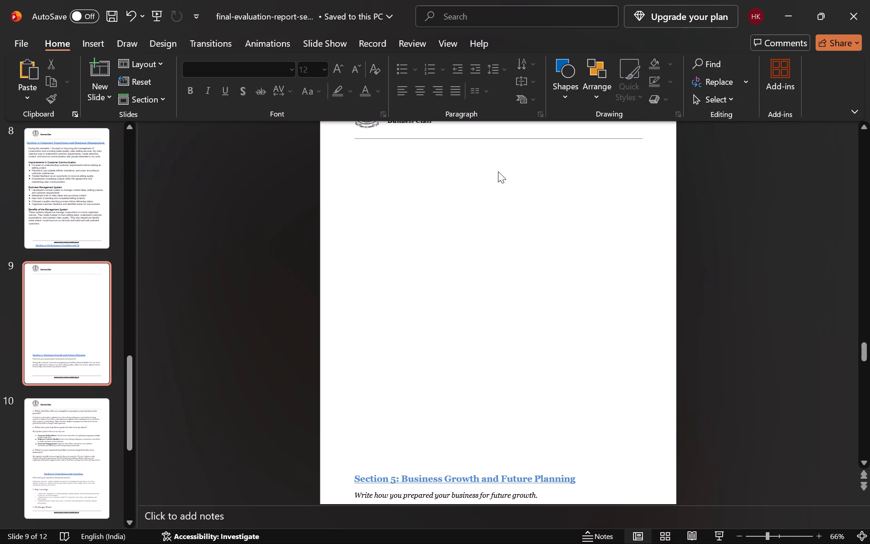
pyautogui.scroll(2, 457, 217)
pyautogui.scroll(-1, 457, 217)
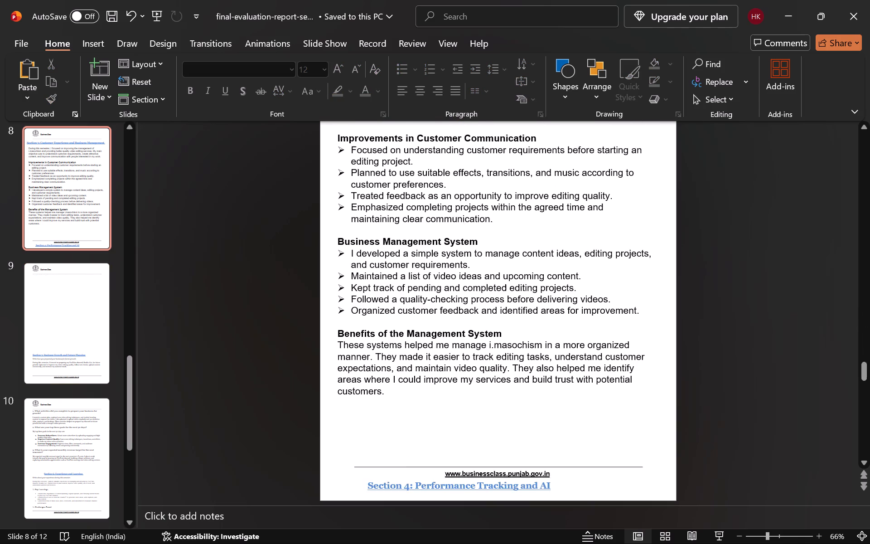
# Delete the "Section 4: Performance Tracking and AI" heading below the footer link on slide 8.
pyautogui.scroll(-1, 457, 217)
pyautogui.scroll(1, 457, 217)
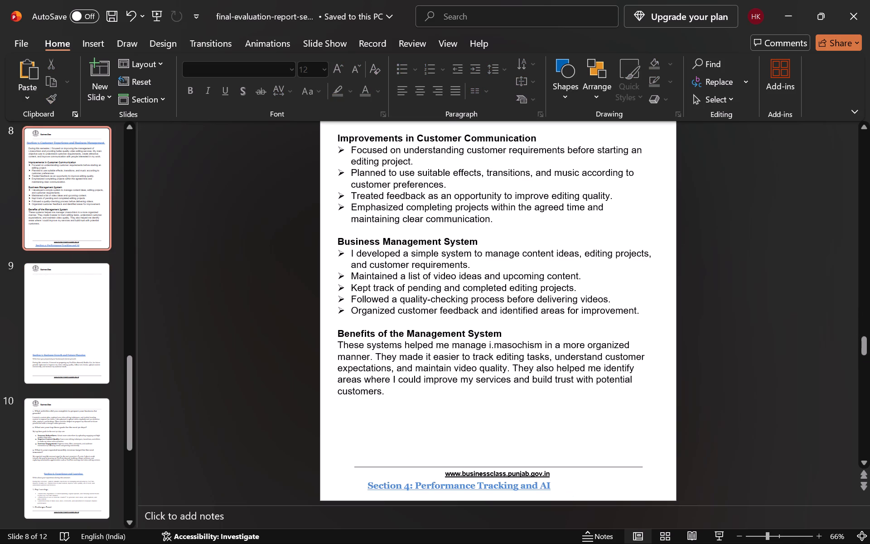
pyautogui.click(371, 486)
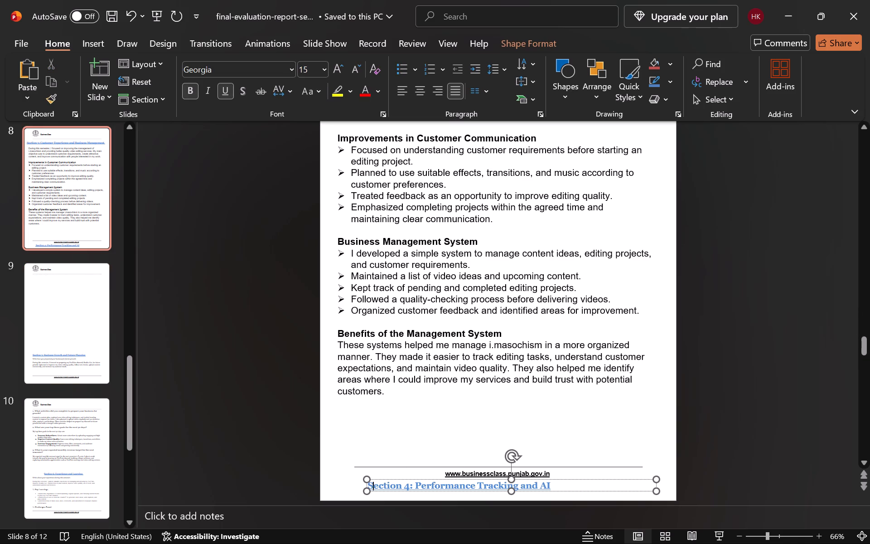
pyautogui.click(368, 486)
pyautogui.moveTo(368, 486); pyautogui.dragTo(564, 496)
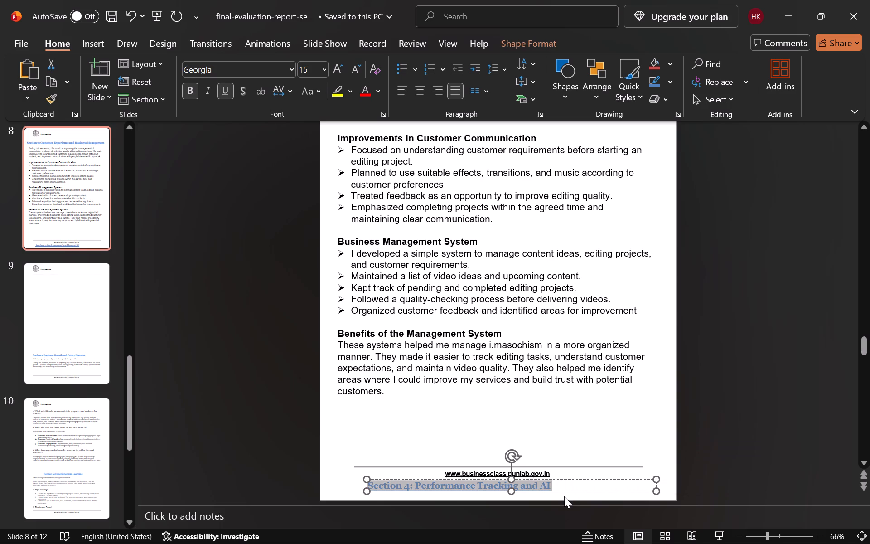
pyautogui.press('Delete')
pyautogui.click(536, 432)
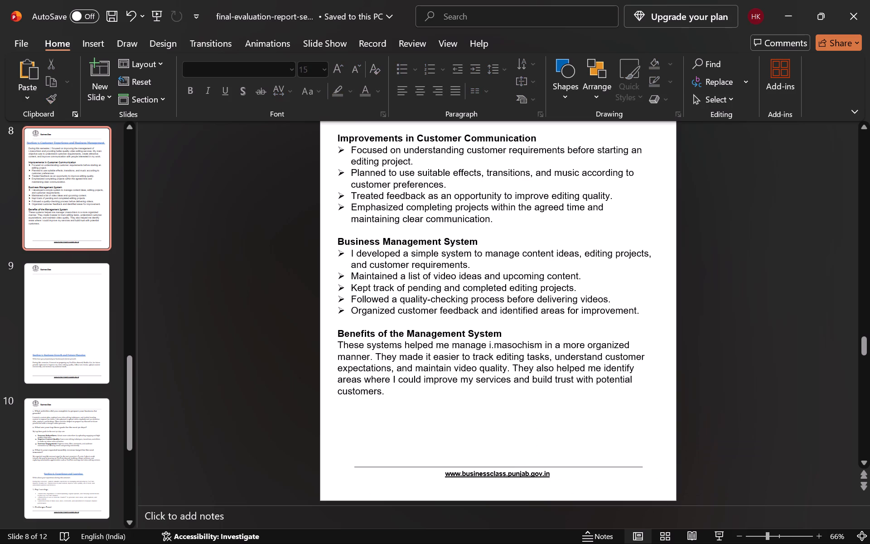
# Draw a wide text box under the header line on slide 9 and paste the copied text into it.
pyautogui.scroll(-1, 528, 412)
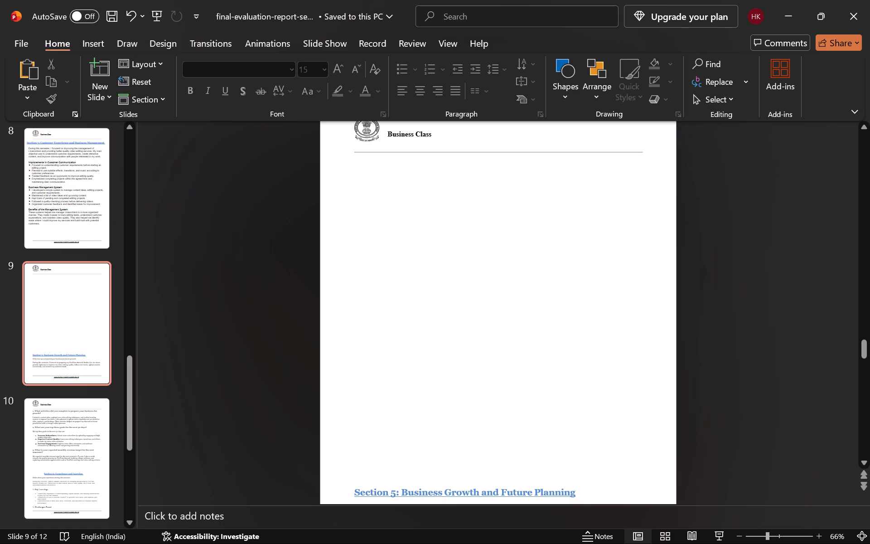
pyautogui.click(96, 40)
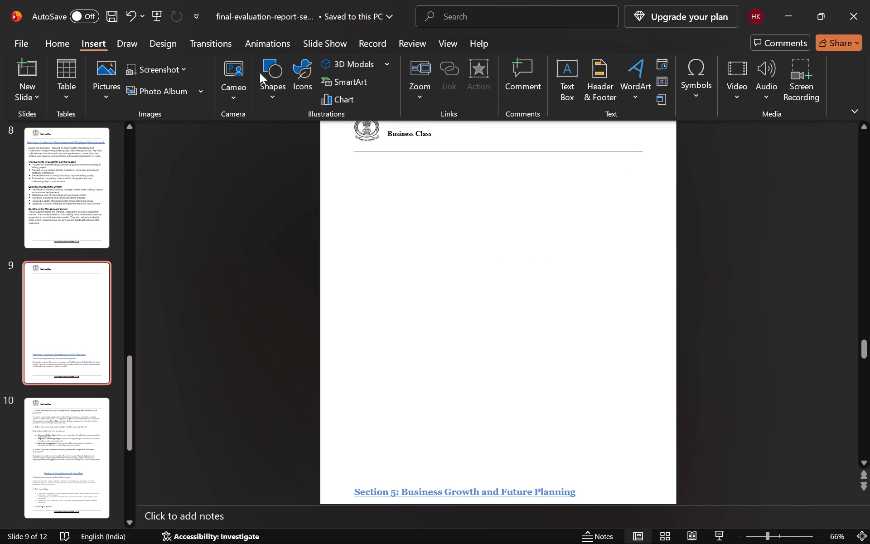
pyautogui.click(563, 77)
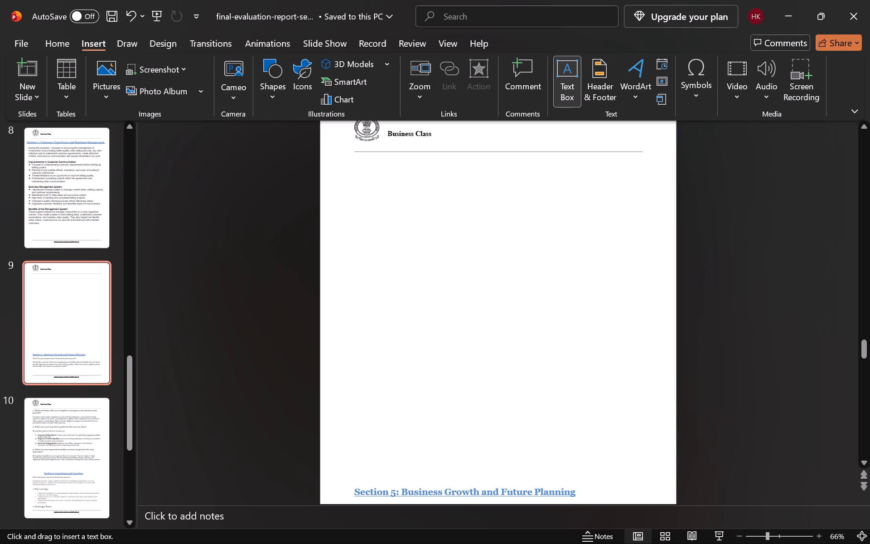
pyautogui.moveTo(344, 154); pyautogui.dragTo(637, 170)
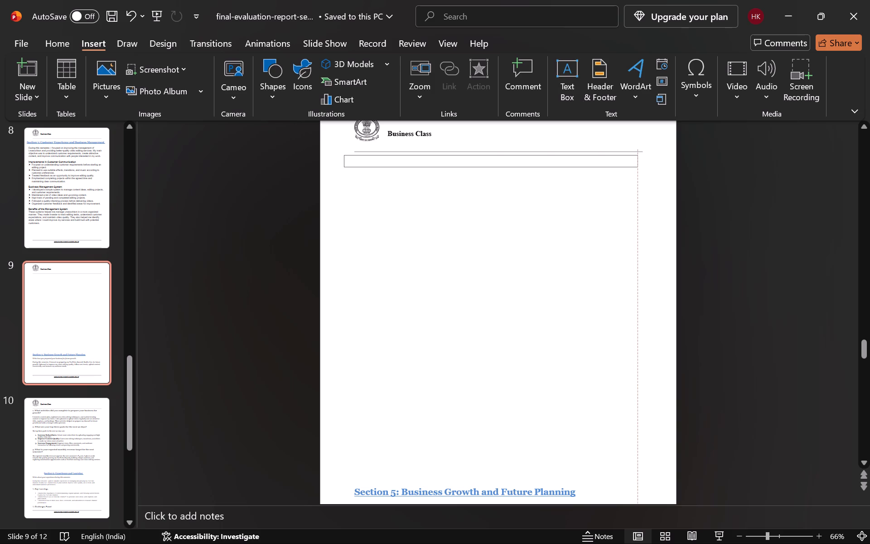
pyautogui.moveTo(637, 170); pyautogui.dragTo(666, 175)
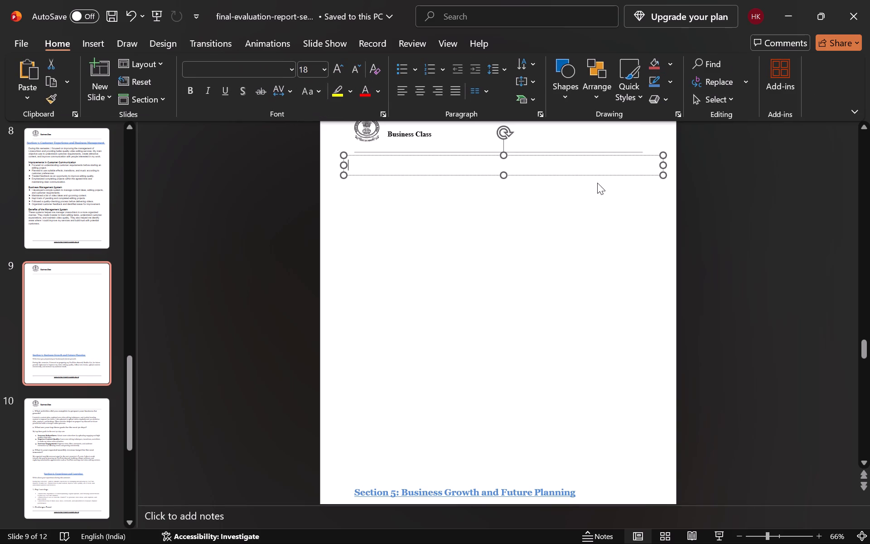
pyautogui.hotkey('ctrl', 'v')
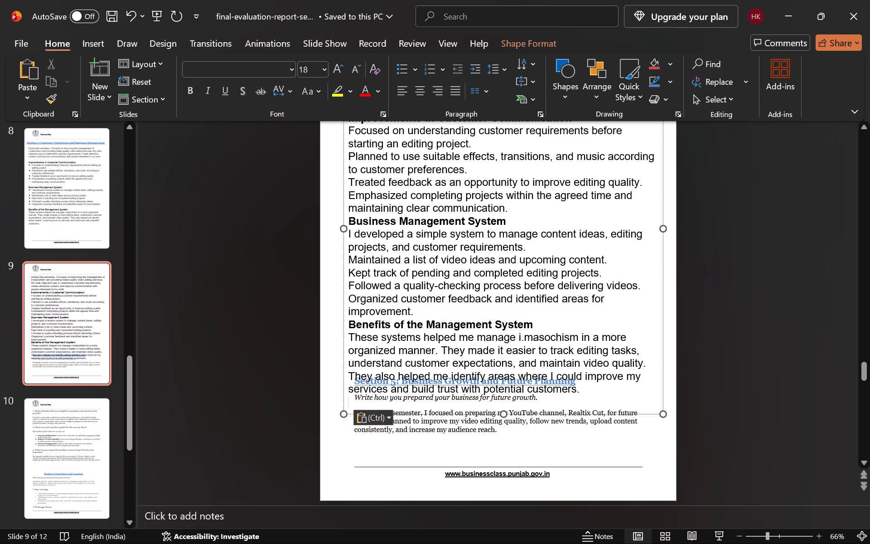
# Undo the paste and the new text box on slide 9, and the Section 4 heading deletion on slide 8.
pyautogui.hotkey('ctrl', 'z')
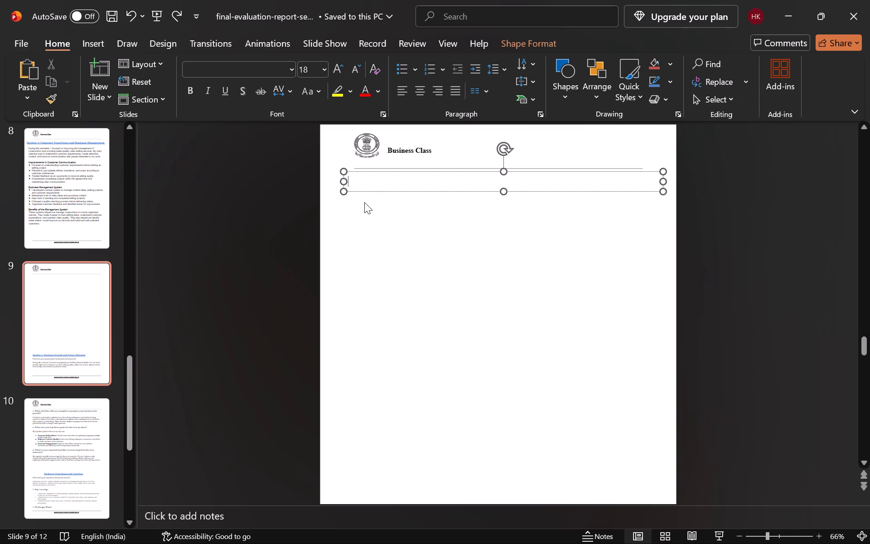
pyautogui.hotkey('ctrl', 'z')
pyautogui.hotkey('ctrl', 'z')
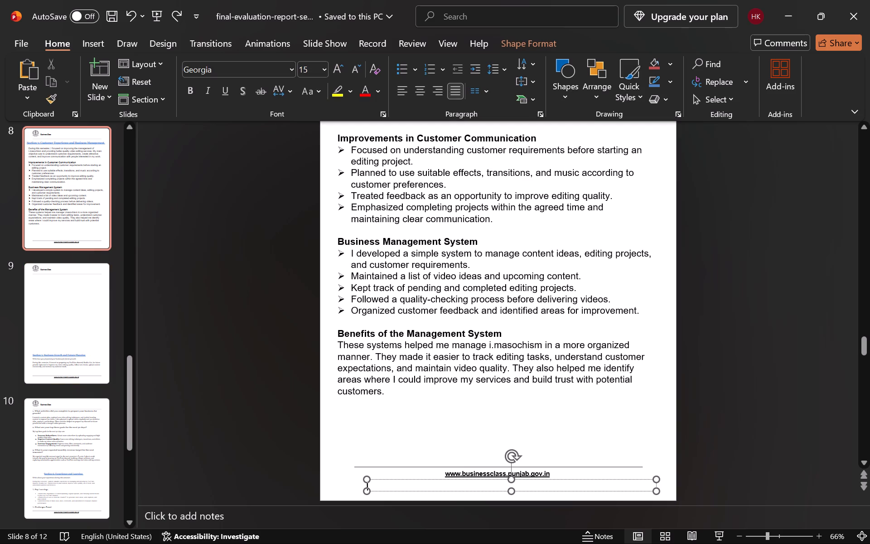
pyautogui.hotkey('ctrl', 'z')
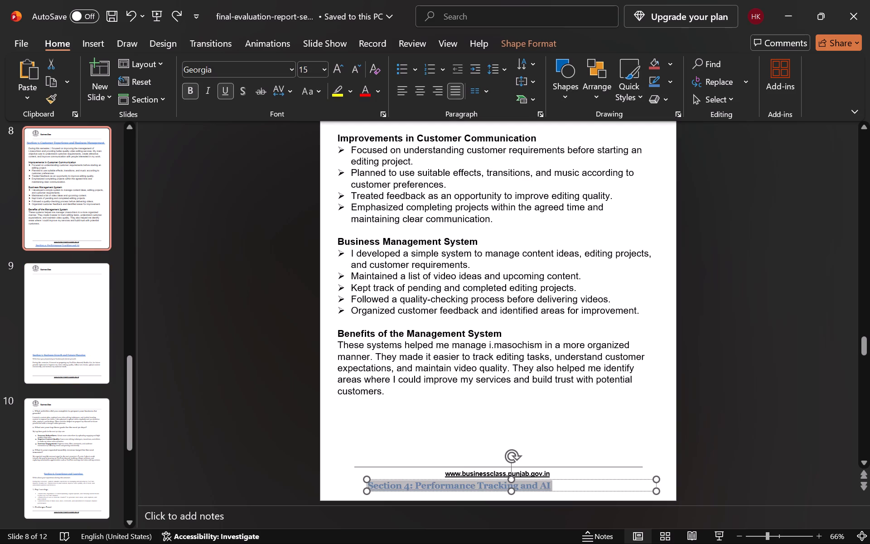
# Move the "Section 4: Performance Tracking and AI" heading from slide 8 into a new wide text box under slide 9's header line.
pyautogui.hotkey('ctrl', 'c')
pyautogui.press('Delete')
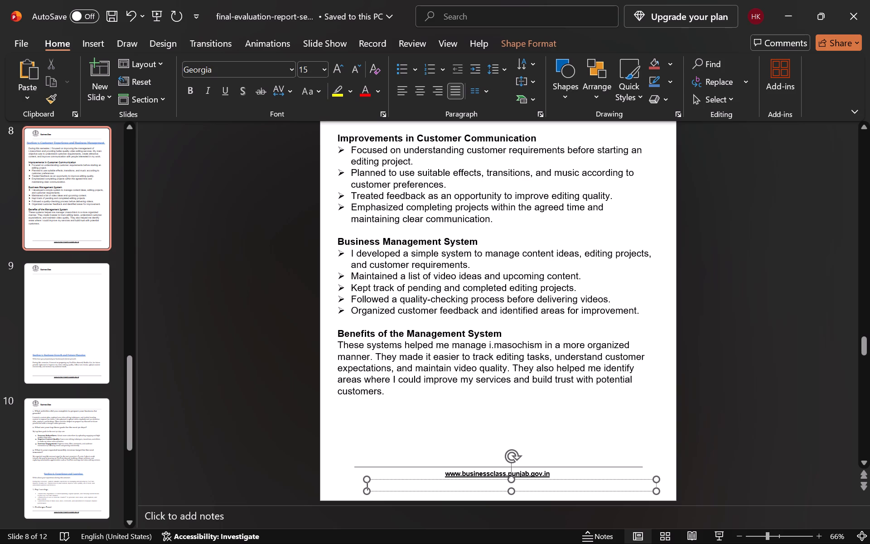
pyautogui.scroll(-1, 406, 179)
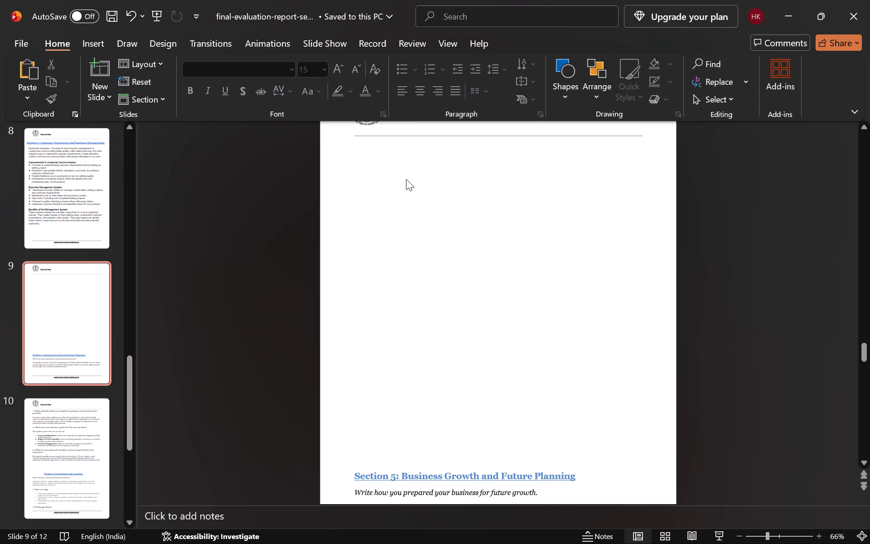
pyautogui.click(86, 36)
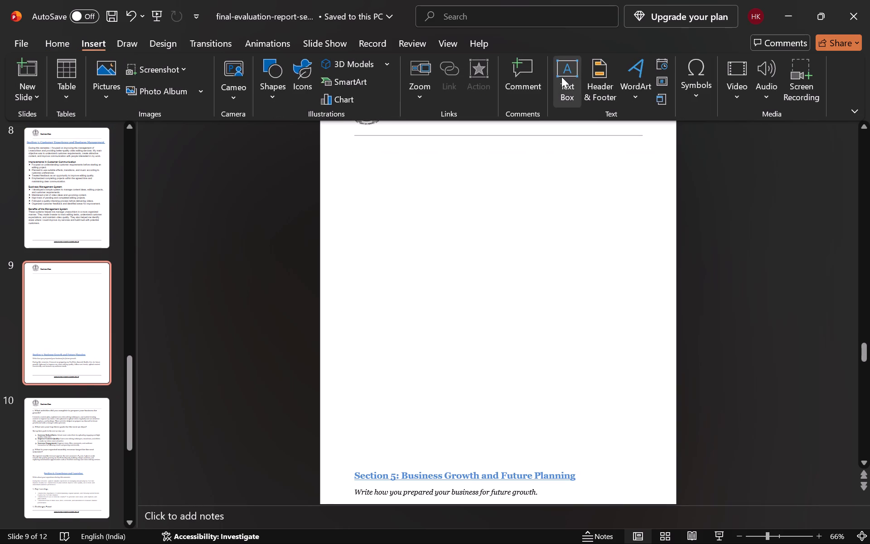
pyautogui.click(561, 77)
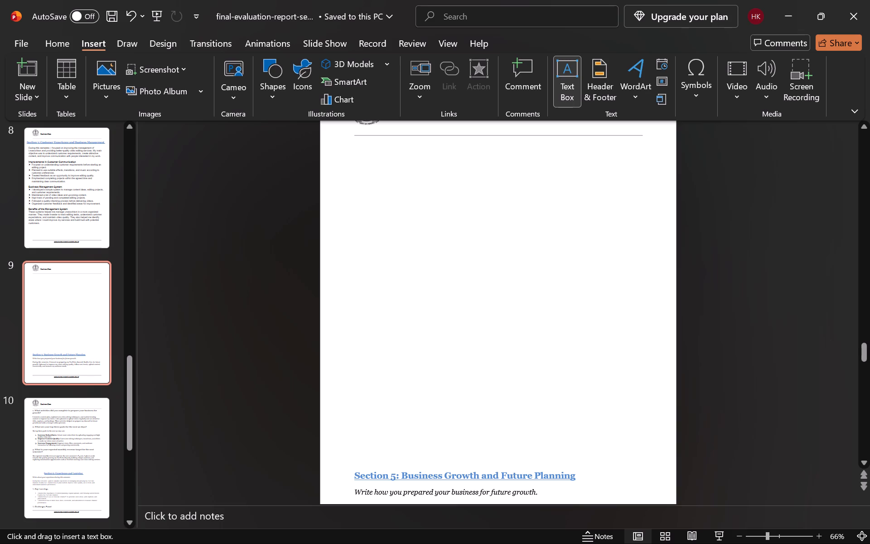
pyautogui.moveTo(341, 141); pyautogui.dragTo(646, 157)
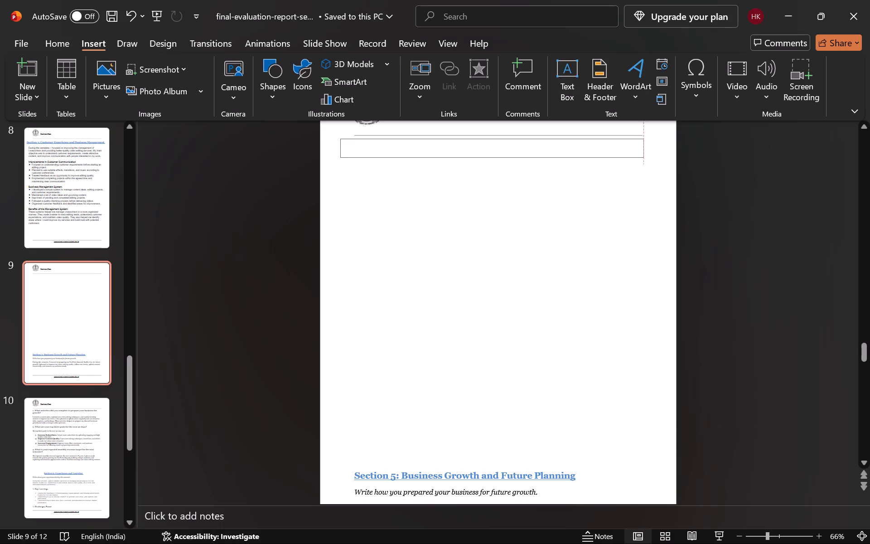
pyautogui.moveTo(646, 157); pyautogui.dragTo(661, 157)
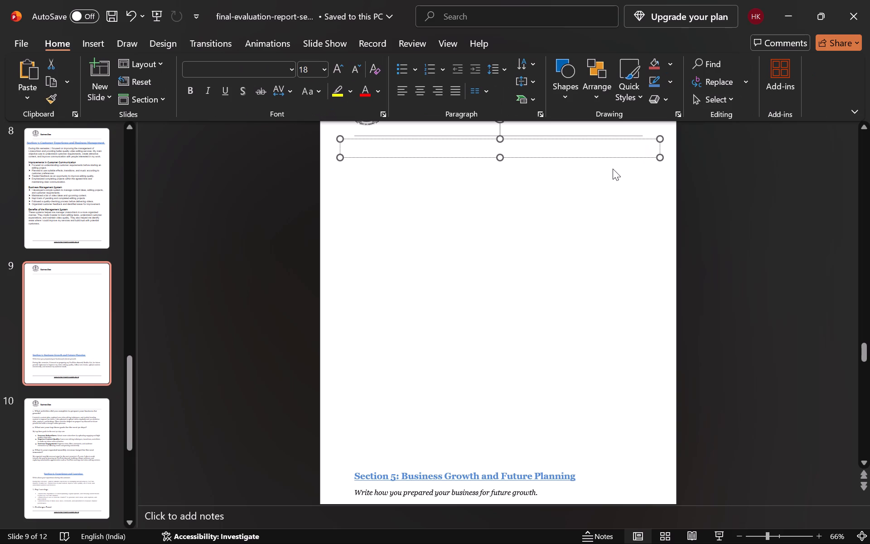
pyautogui.hotkey('ctrl', 'v')
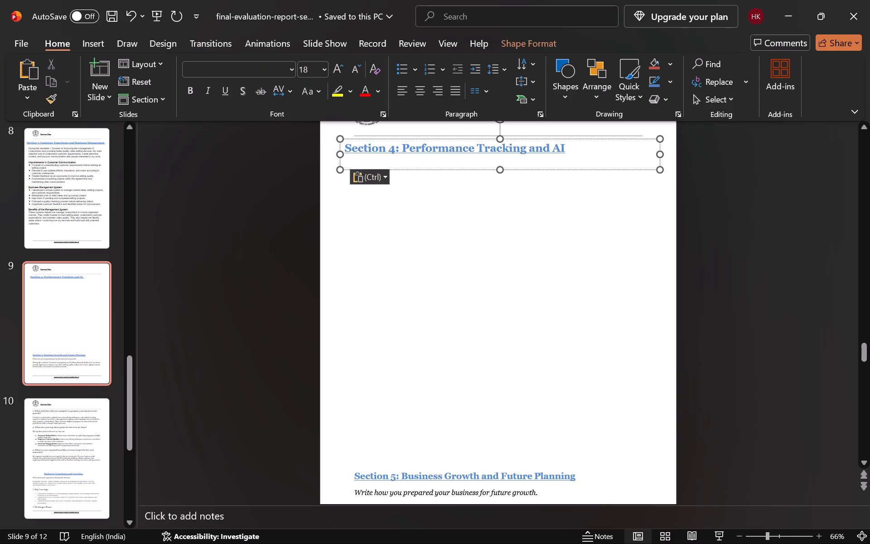
pyautogui.doubleClick(613, 169)
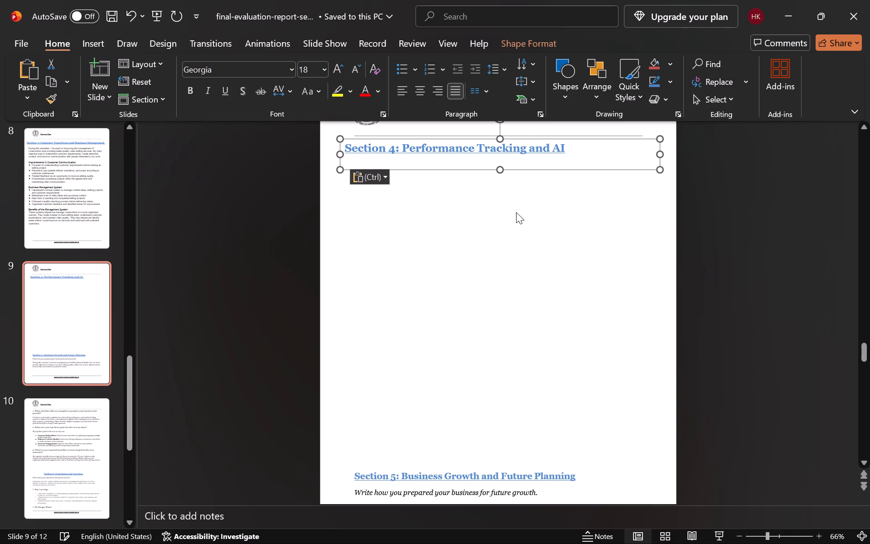
pyautogui.click(516, 212)
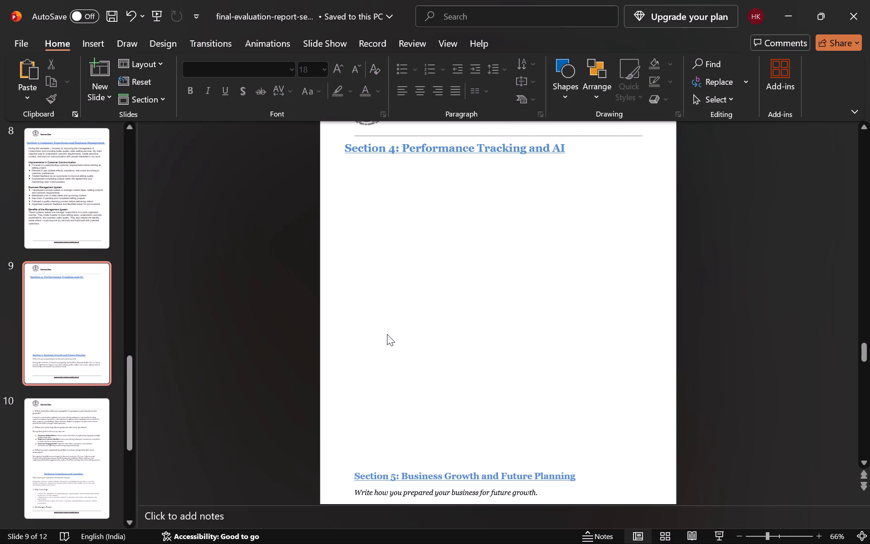
pyautogui.click(490, 535)
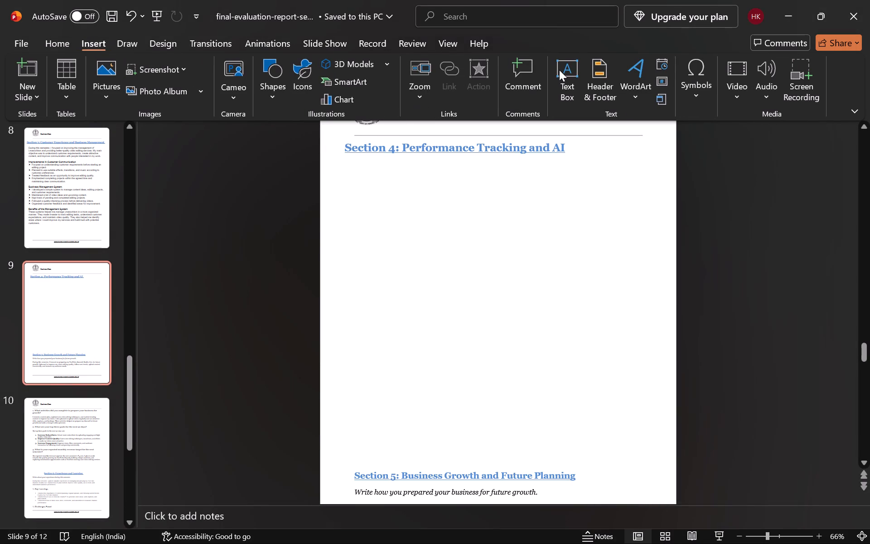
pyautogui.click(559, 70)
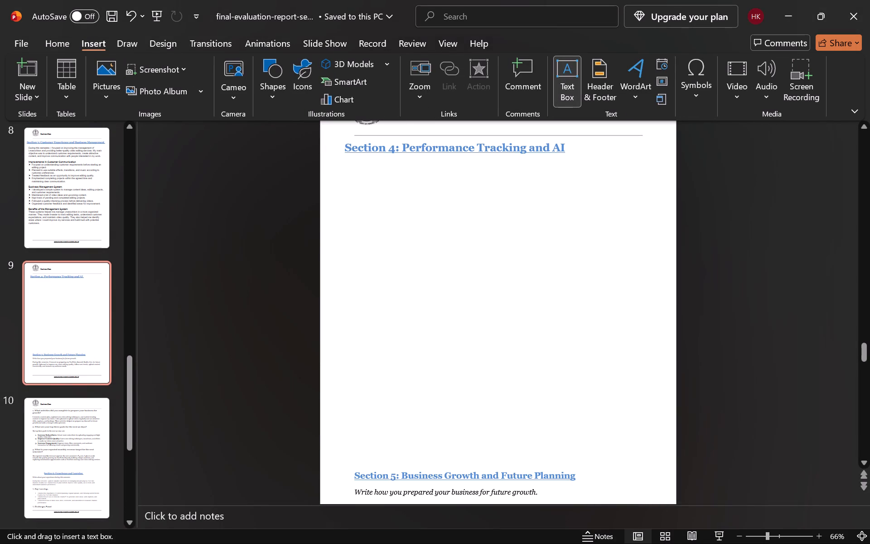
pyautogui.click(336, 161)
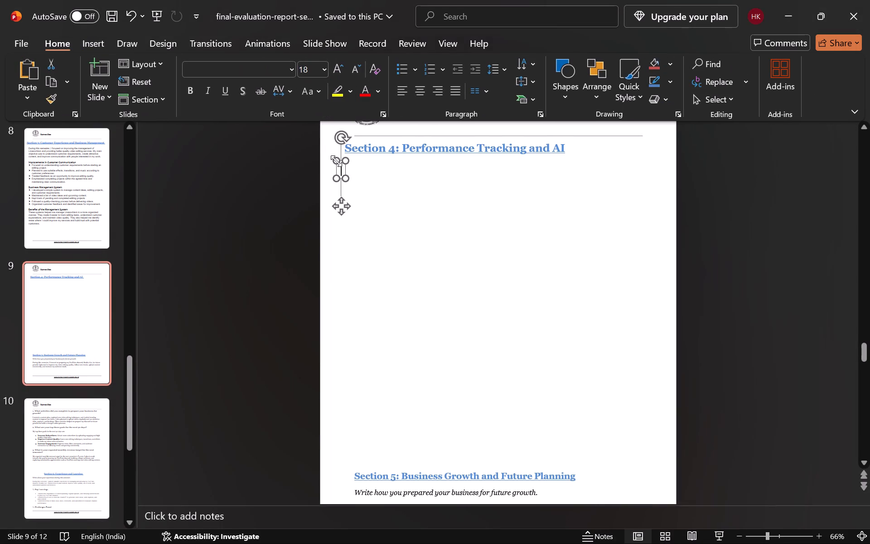
# Delete the italic instruction line and the Realtix Cut paragraph beneath the "Section 5: Business Growth and Future Planning" heading on slide 9.
pyautogui.click(500, 483)
pyautogui.scroll(-1, 515, 445)
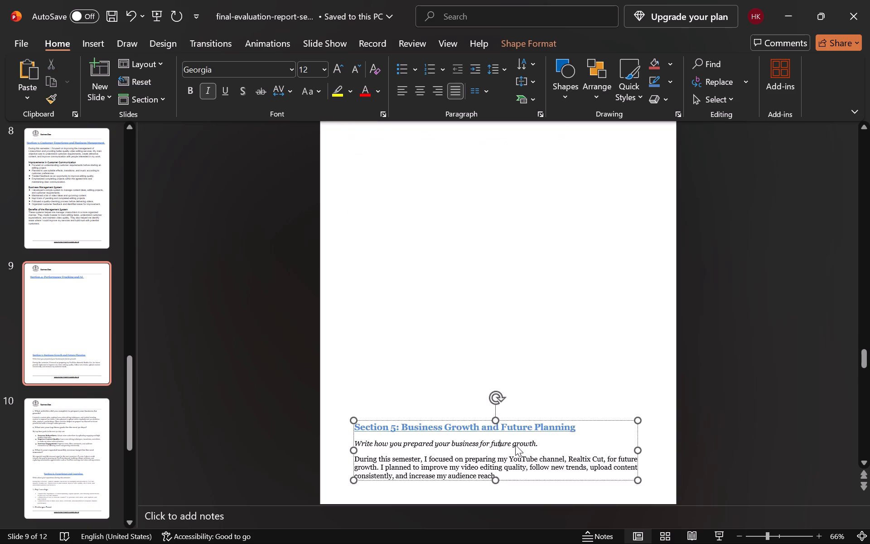
pyautogui.scroll(-1, 515, 445)
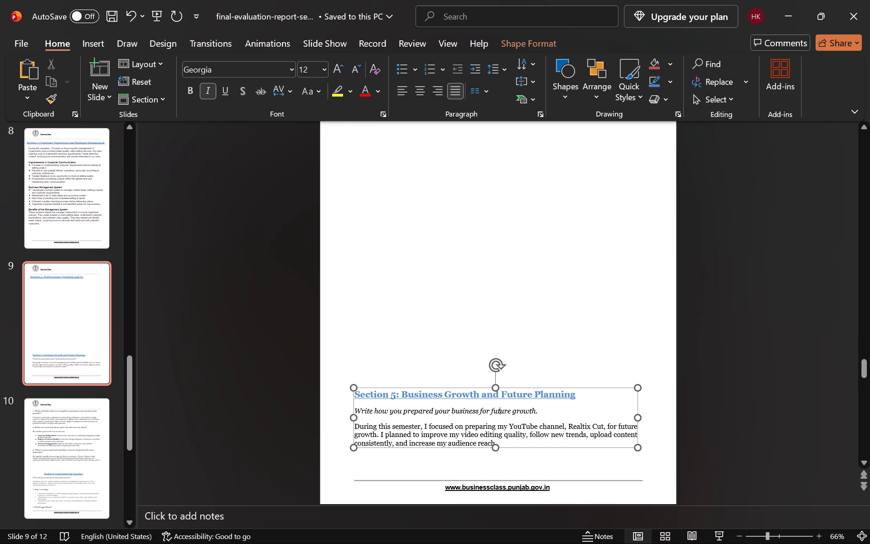
pyautogui.click(357, 411)
pyautogui.moveTo(357, 411); pyautogui.dragTo(517, 465)
pyautogui.press('Delete')
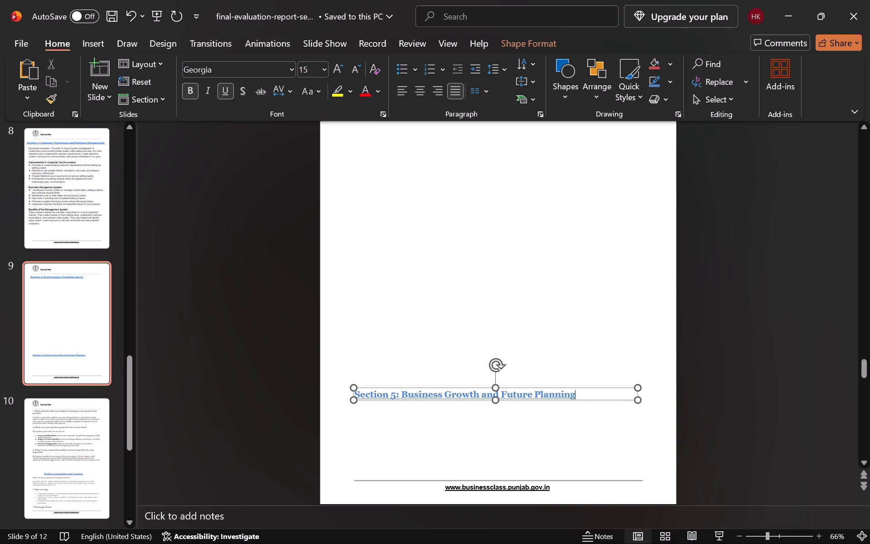
# Move the "Section 5: Business Growth and Future Planning" heading below the website link in slide 9's footer.
pyautogui.moveTo(396, 387); pyautogui.dragTo(411, 471)
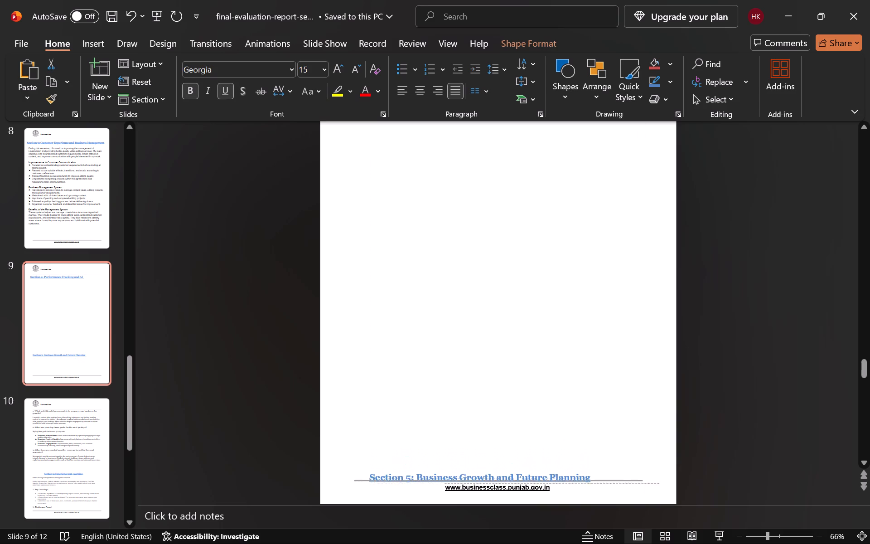
pyautogui.moveTo(411, 471); pyautogui.dragTo(411, 491)
pyautogui.click(424, 318)
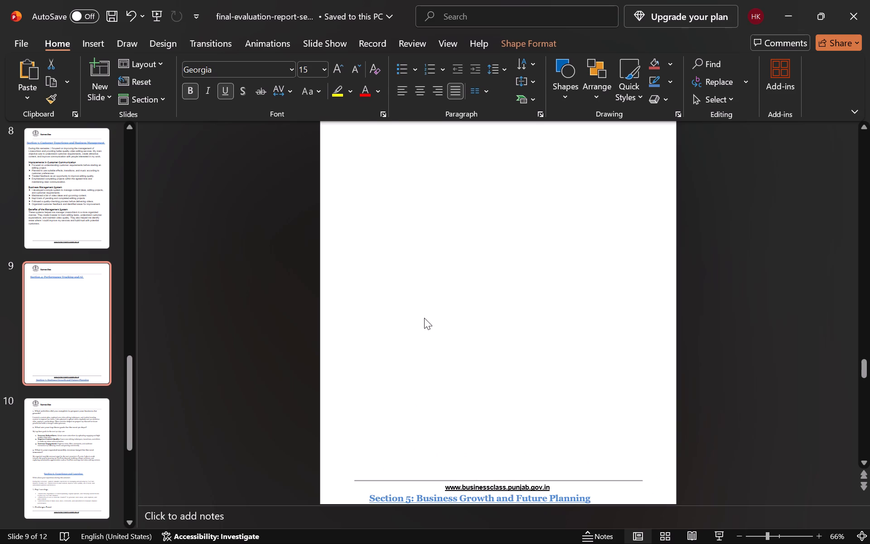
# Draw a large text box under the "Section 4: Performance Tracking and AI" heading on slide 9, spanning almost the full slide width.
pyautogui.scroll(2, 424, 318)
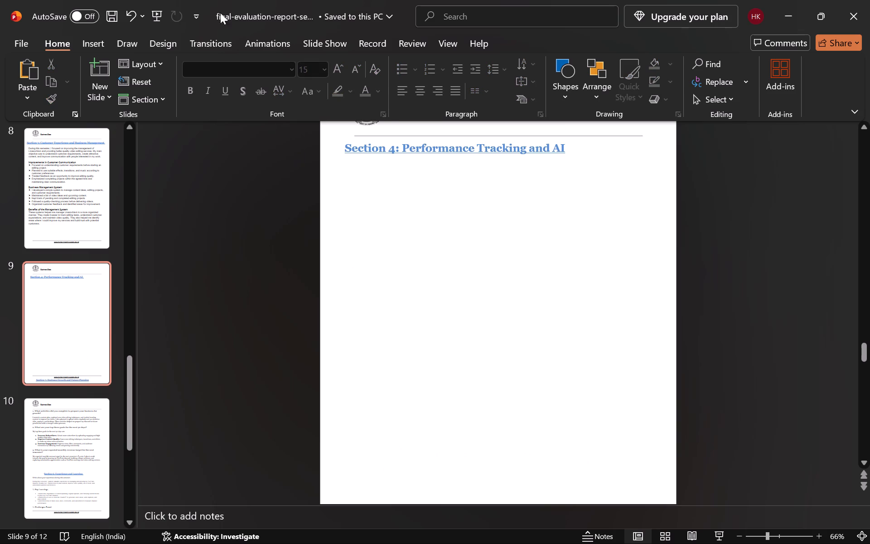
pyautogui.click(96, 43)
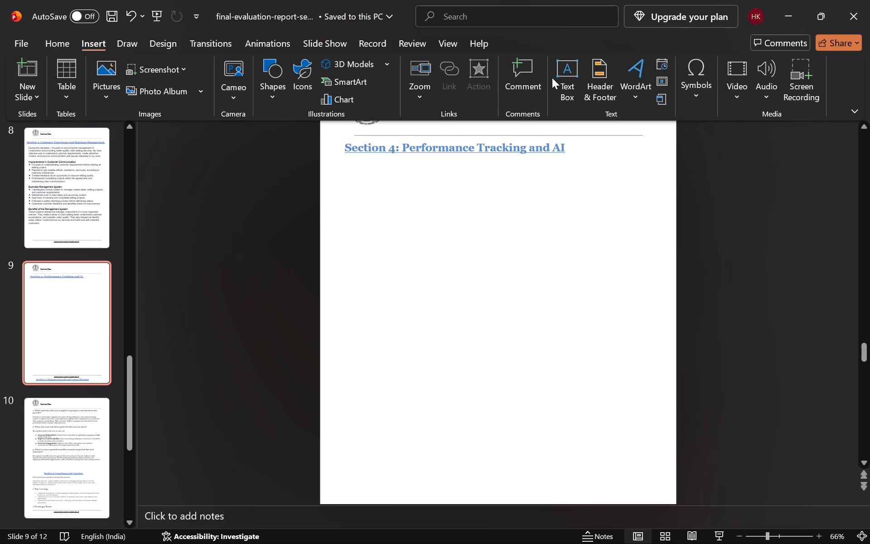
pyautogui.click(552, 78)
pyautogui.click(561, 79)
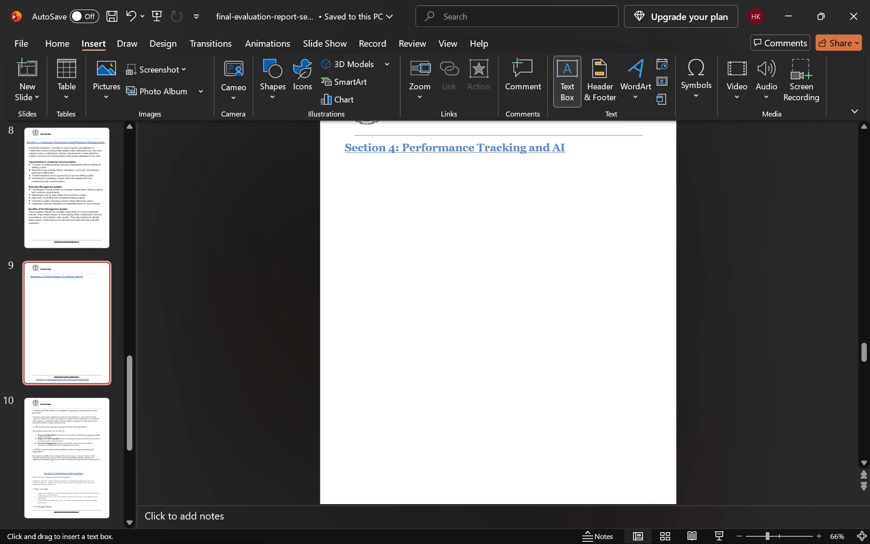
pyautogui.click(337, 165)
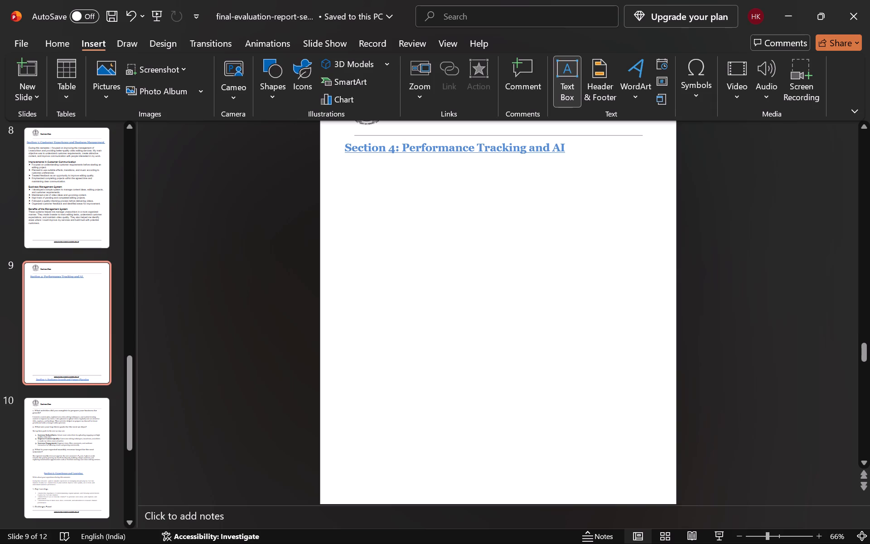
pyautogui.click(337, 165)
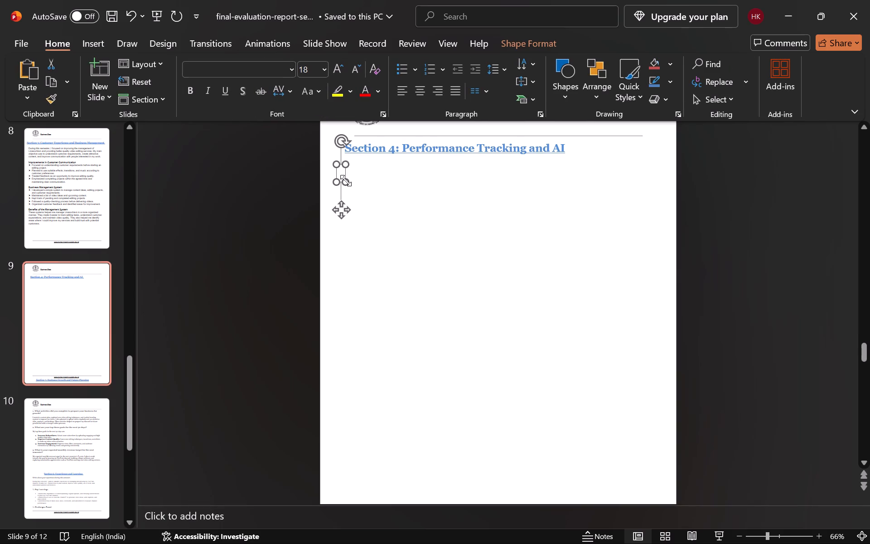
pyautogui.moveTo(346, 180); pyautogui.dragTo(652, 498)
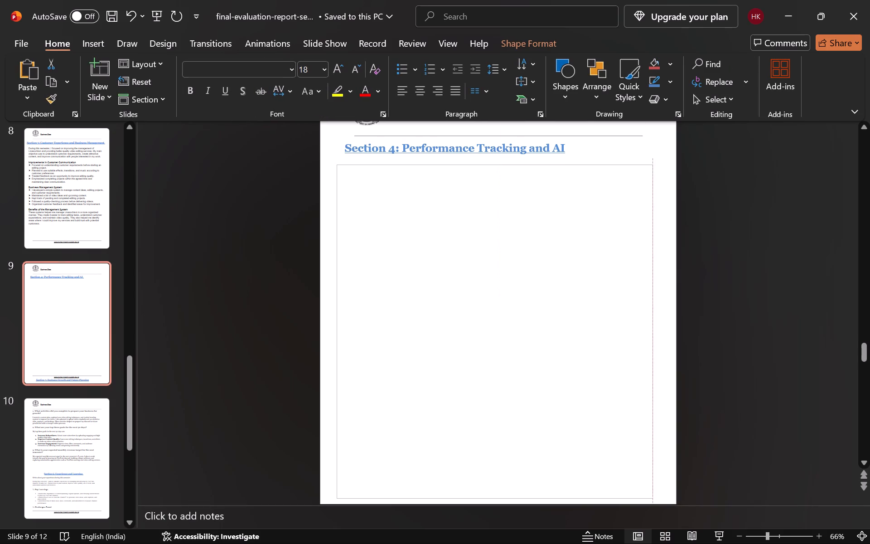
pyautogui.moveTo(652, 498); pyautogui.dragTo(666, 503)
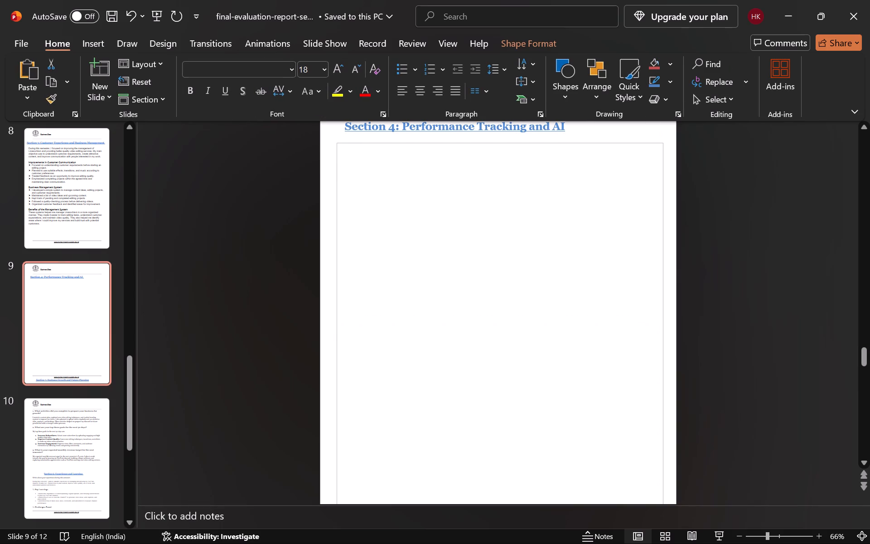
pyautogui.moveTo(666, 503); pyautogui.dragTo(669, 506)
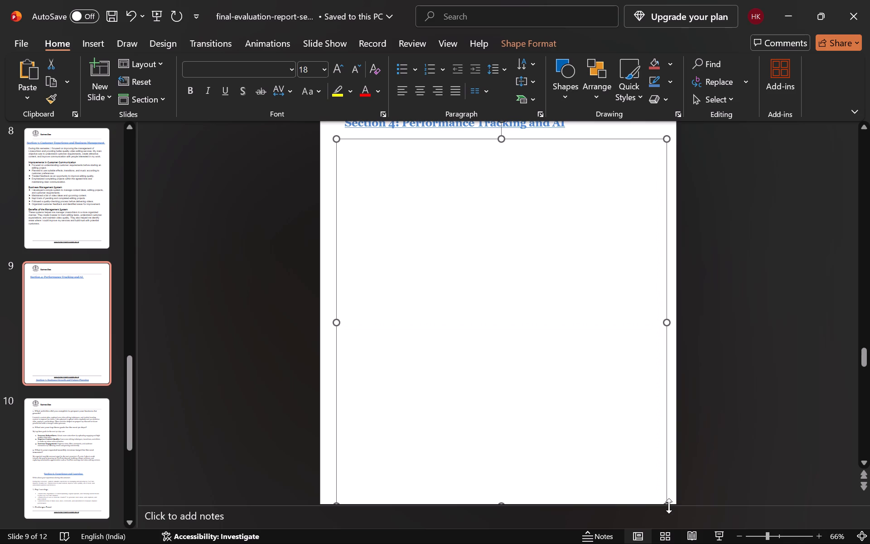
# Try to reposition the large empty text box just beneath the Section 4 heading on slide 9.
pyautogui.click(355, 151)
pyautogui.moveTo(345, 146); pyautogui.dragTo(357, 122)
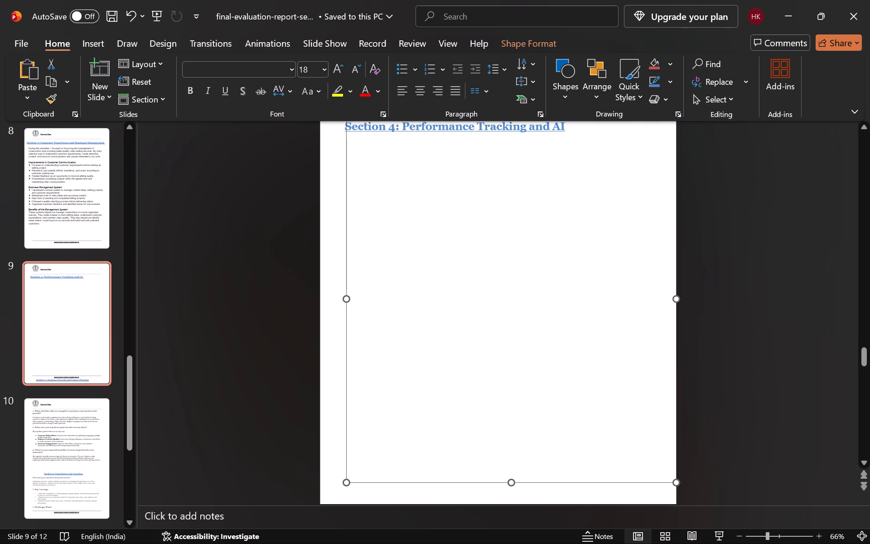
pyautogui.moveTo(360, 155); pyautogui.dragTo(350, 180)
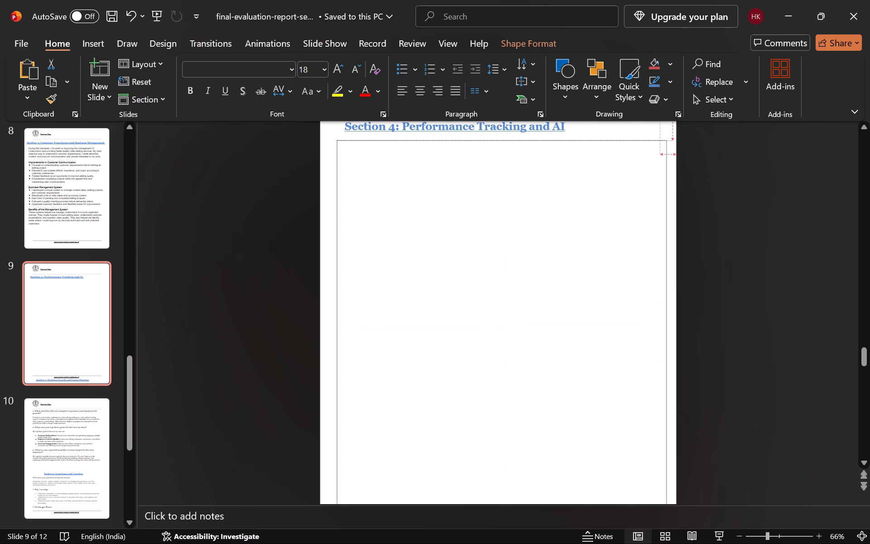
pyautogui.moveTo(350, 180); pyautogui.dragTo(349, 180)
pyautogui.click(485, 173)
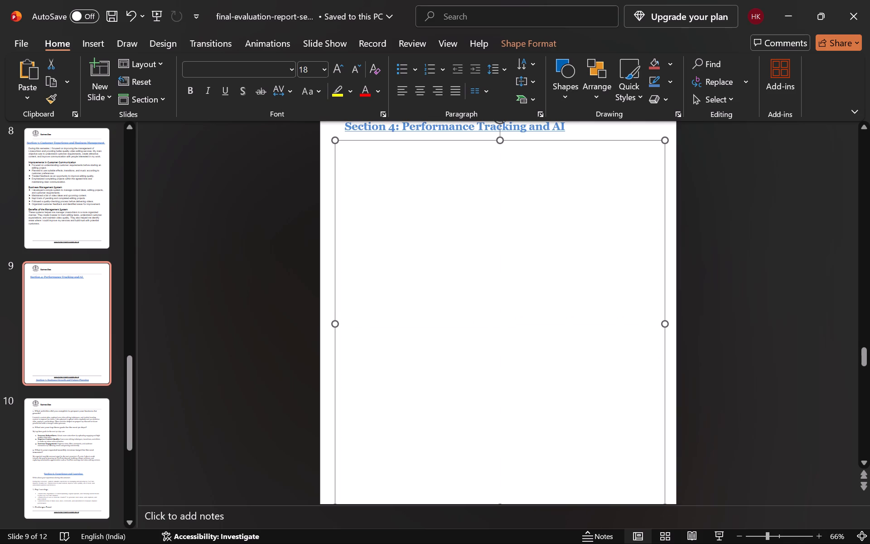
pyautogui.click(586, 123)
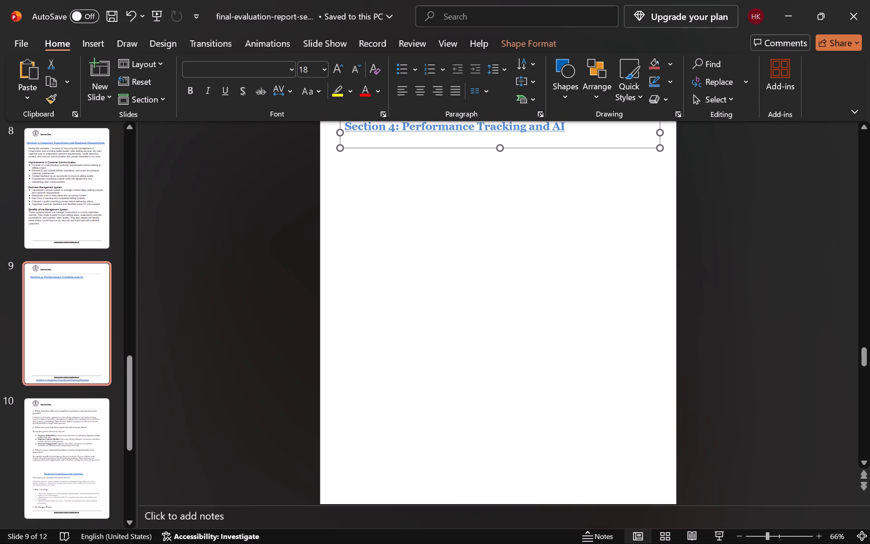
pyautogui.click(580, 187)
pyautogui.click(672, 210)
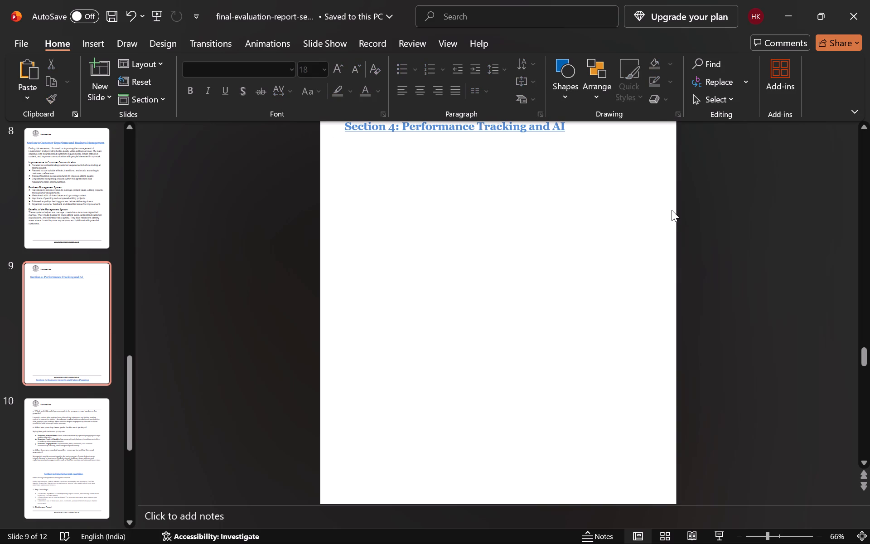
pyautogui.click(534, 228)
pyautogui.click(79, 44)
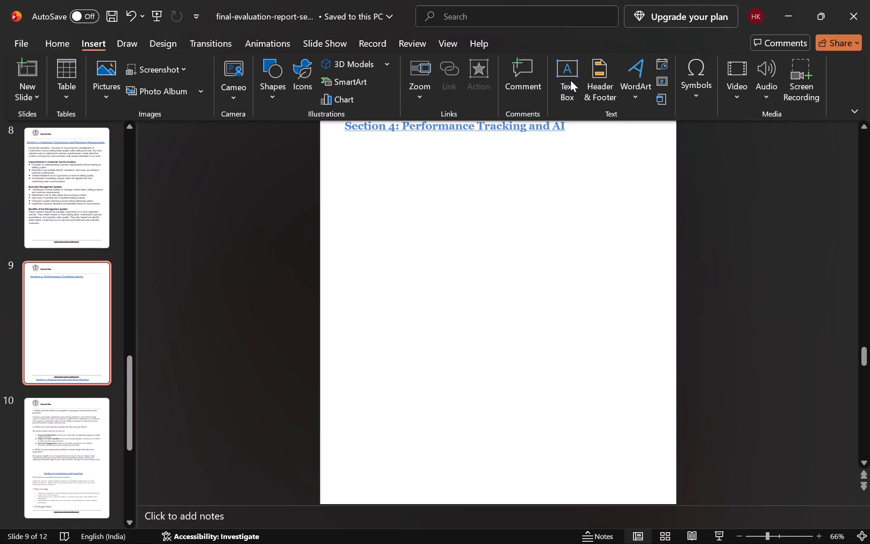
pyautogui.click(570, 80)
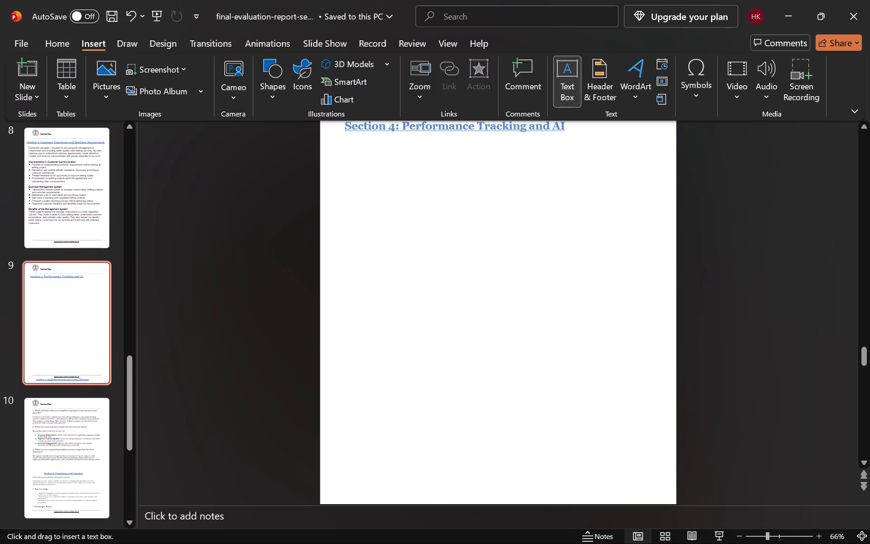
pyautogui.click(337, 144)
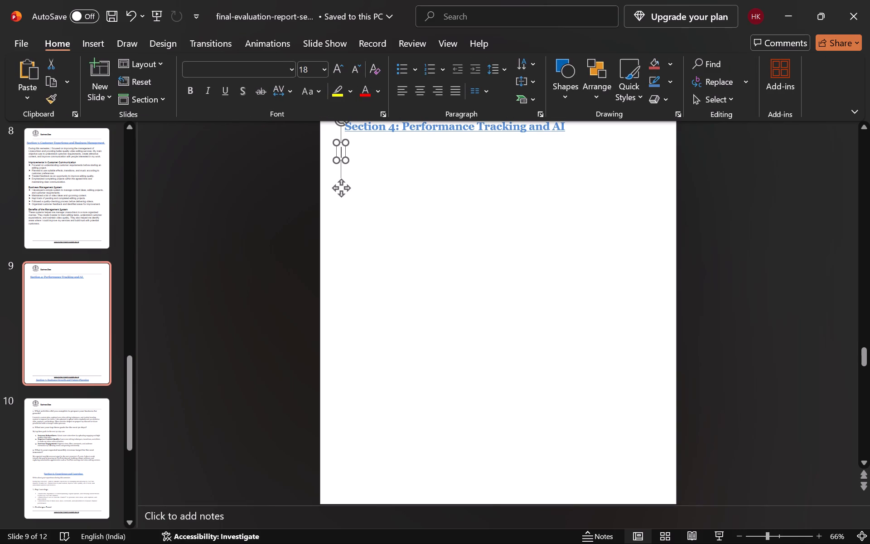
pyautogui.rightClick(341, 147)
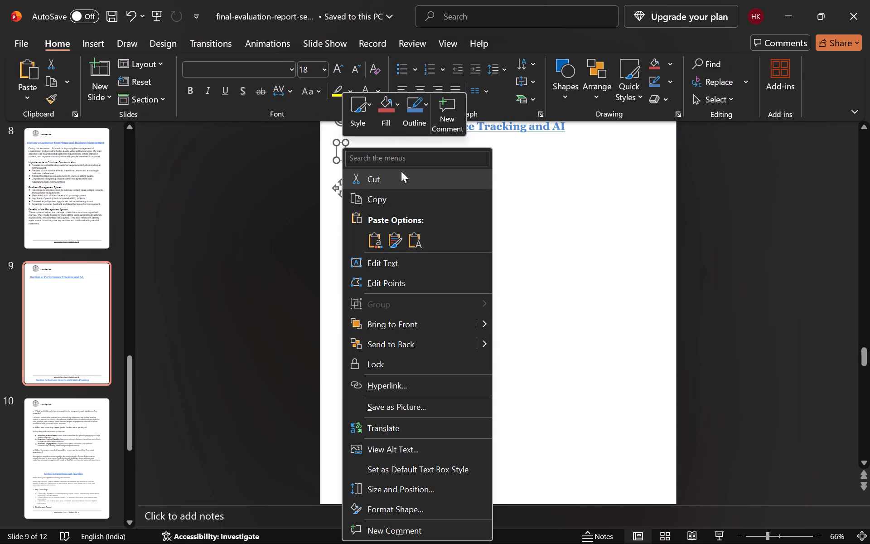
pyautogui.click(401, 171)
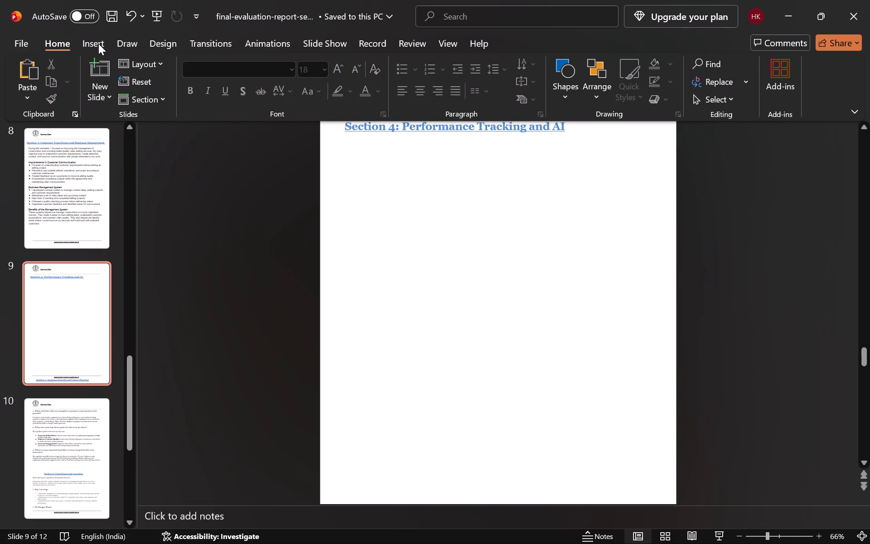
# Draw a large text box beneath the Section 4 heading on slide 9, spanning nearly the slide's width and most of its height.
pyautogui.click(98, 44)
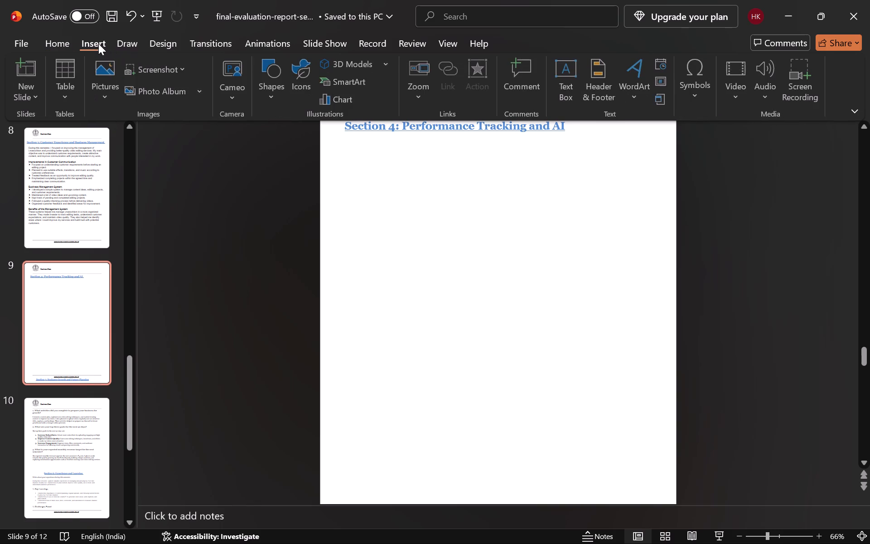
pyautogui.click(560, 82)
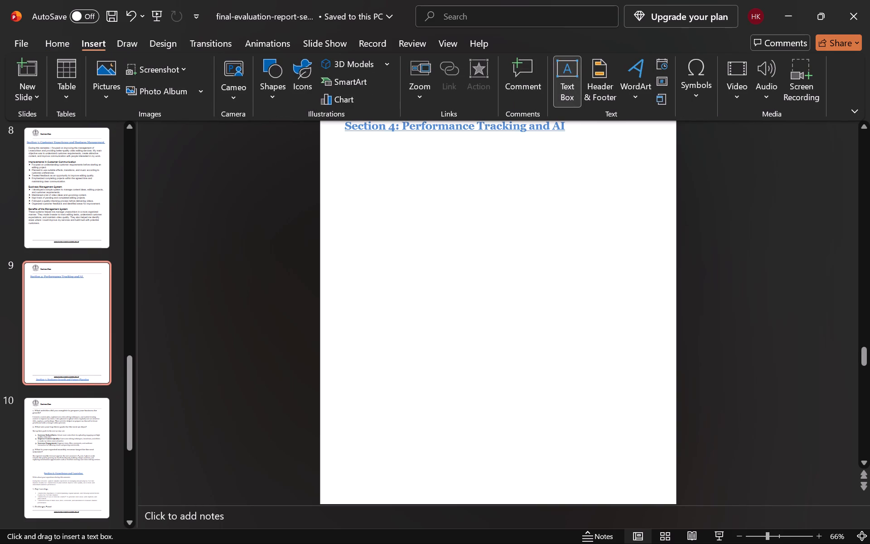
pyautogui.moveTo(336, 146); pyautogui.dragTo(524, 409)
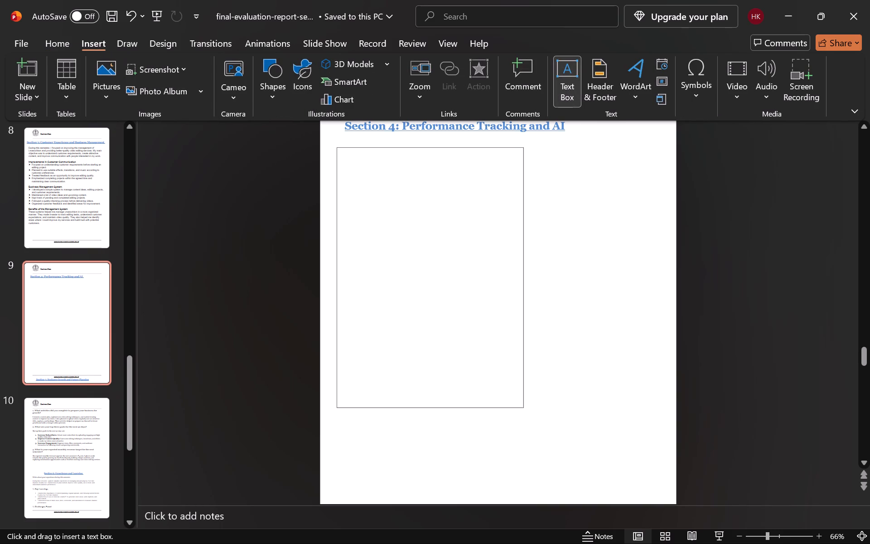
pyautogui.moveTo(524, 409); pyautogui.dragTo(654, 504)
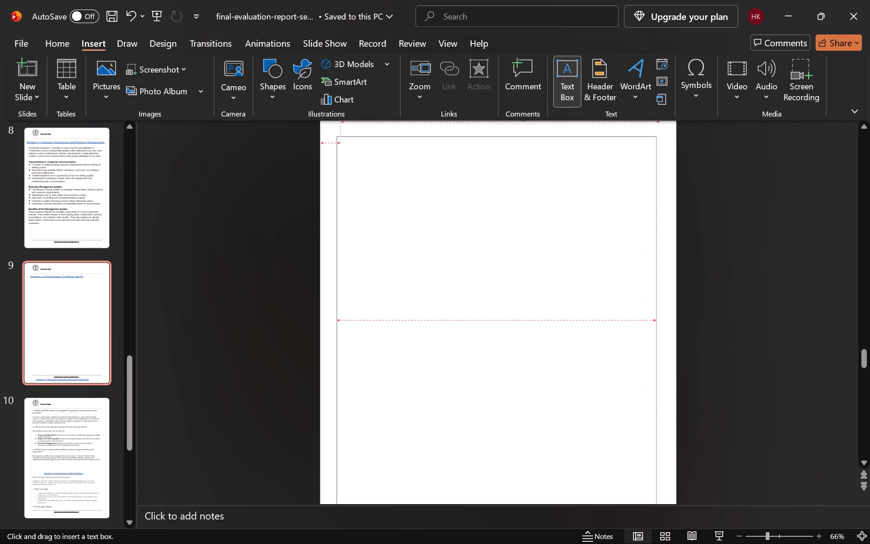
pyautogui.moveTo(654, 504); pyautogui.dragTo(665, 503)
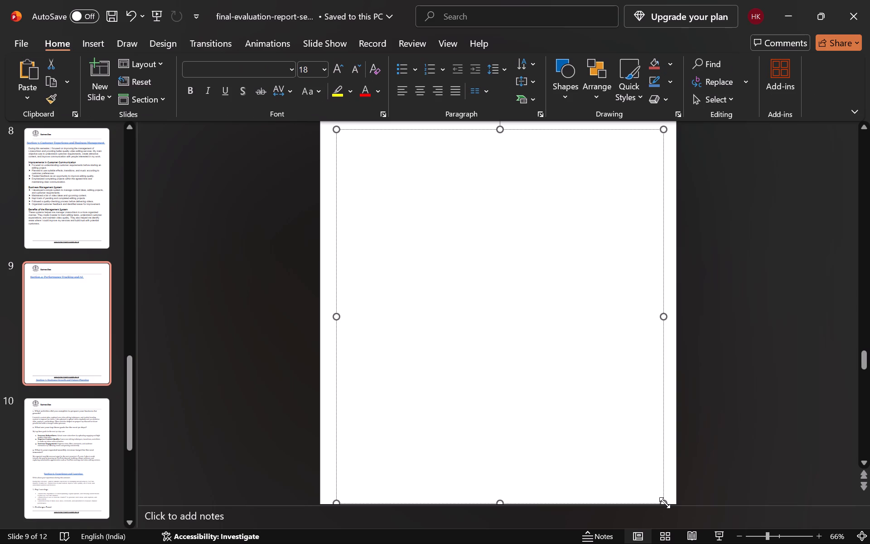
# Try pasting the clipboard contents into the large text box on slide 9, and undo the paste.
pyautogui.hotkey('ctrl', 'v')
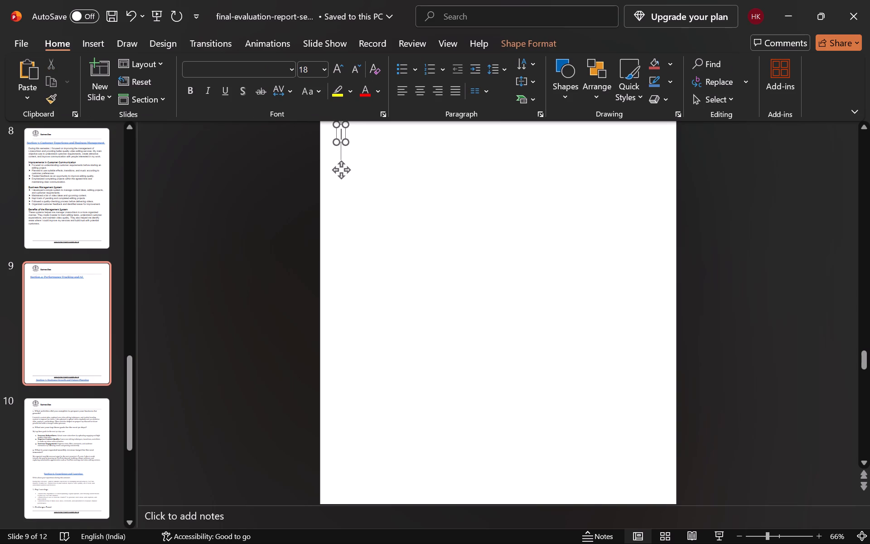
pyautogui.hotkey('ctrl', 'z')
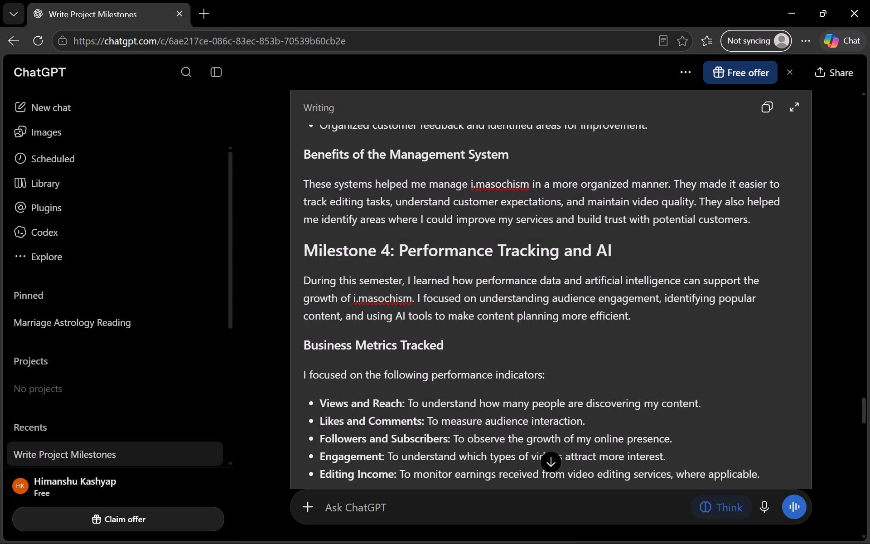
pyautogui.moveTo(307, 279); pyautogui.dragTo(692, 475)
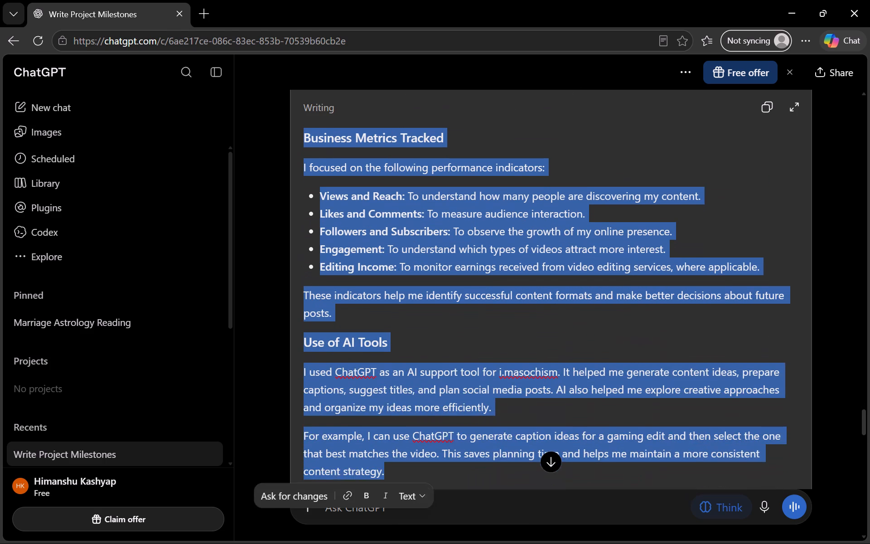
pyautogui.moveTo(692, 475); pyautogui.dragTo(571, 316)
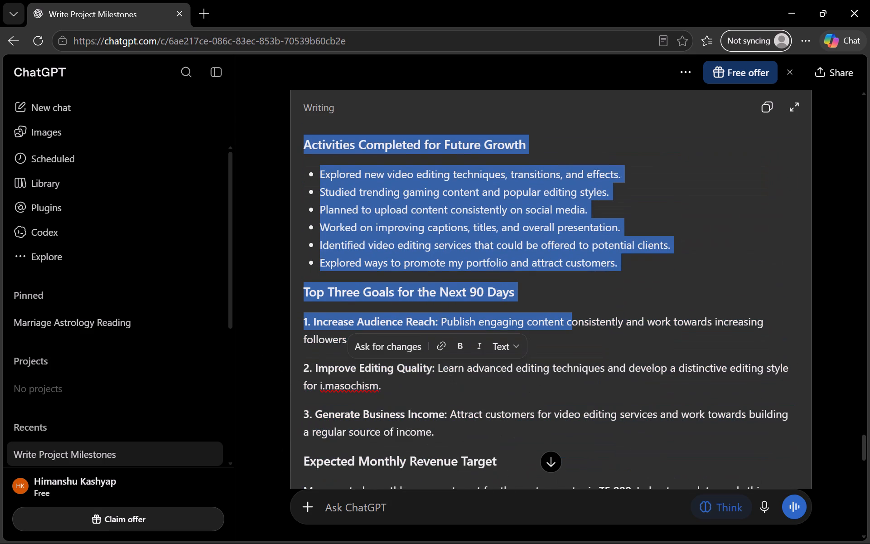
pyautogui.moveTo(571, 316); pyautogui.dragTo(536, 224)
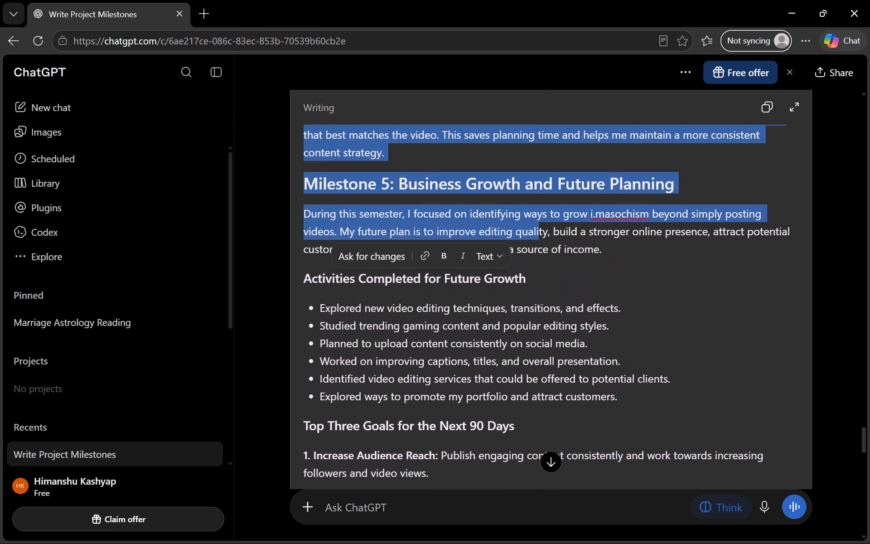
pyautogui.moveTo(536, 224); pyautogui.dragTo(456, 141)
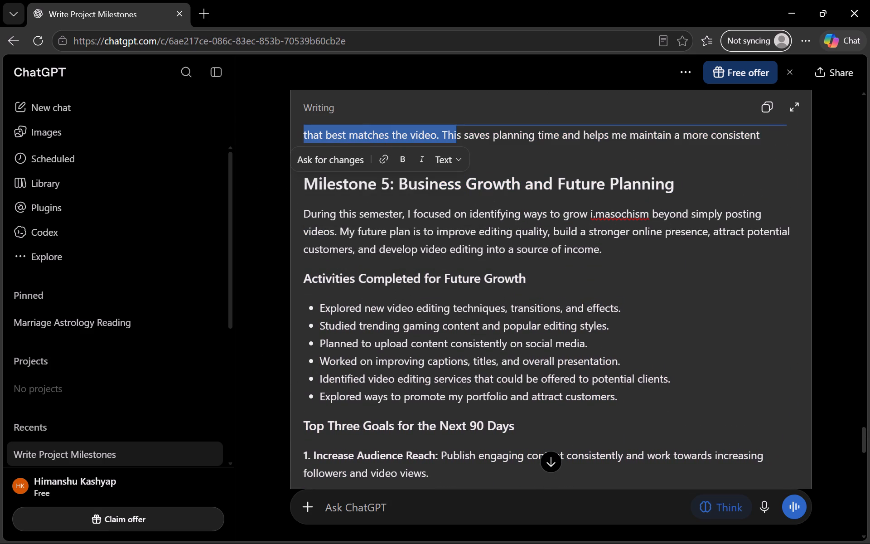
pyautogui.moveTo(456, 141); pyautogui.dragTo(455, 151)
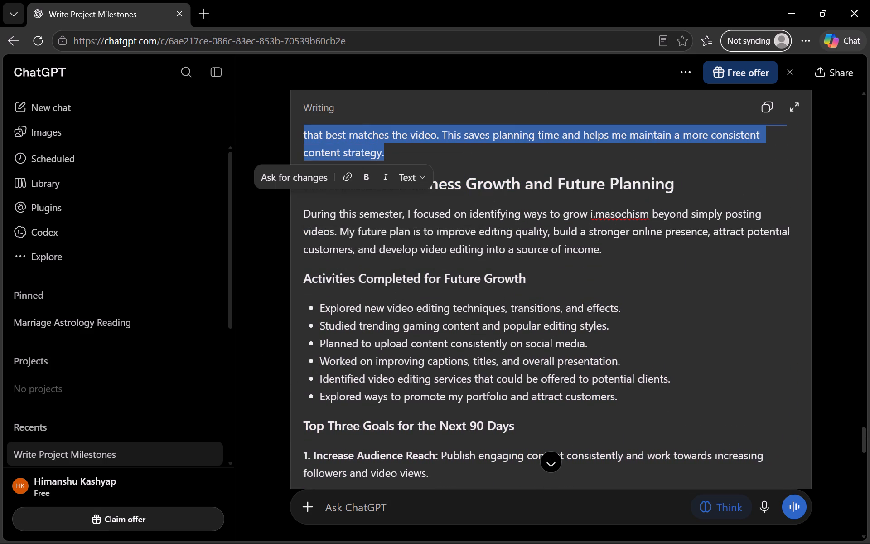
pyautogui.hotkey('ctrl', 'c')
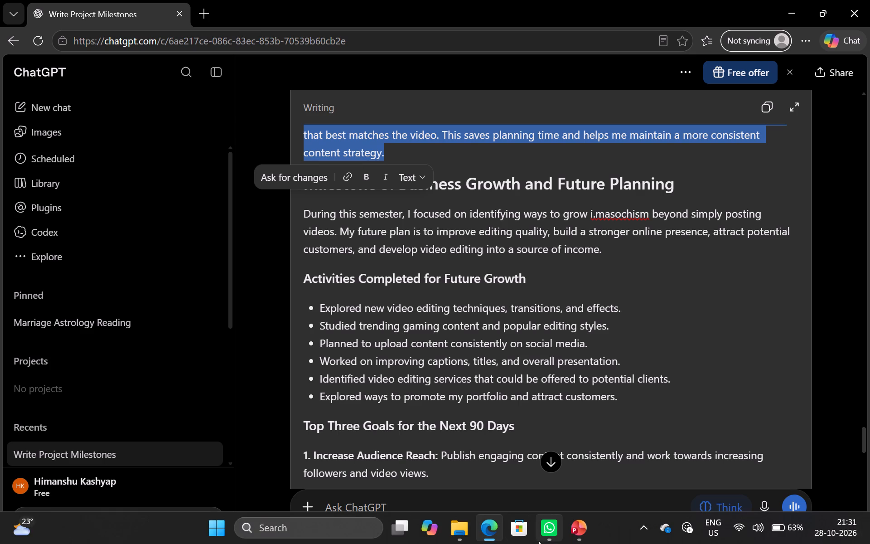
# Back in PowerPoint, paste the copied Milestone 4 text into the large text box on slide 9.
pyautogui.click(574, 536)
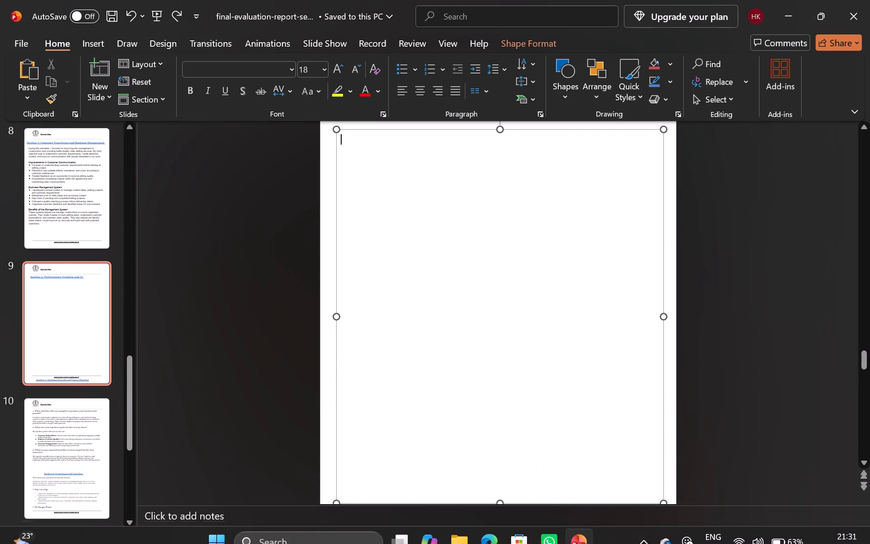
pyautogui.hotkey('ctrl', 'v')
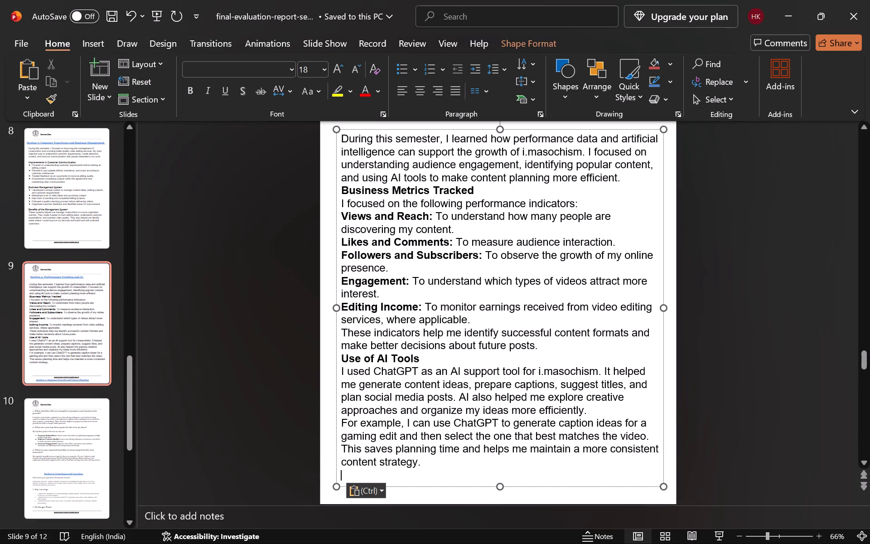
# Reduce the font size of all the Section 4 body text on slide 9 to 16.
pyautogui.click(345, 140)
pyautogui.moveTo(345, 140); pyautogui.dragTo(489, 319)
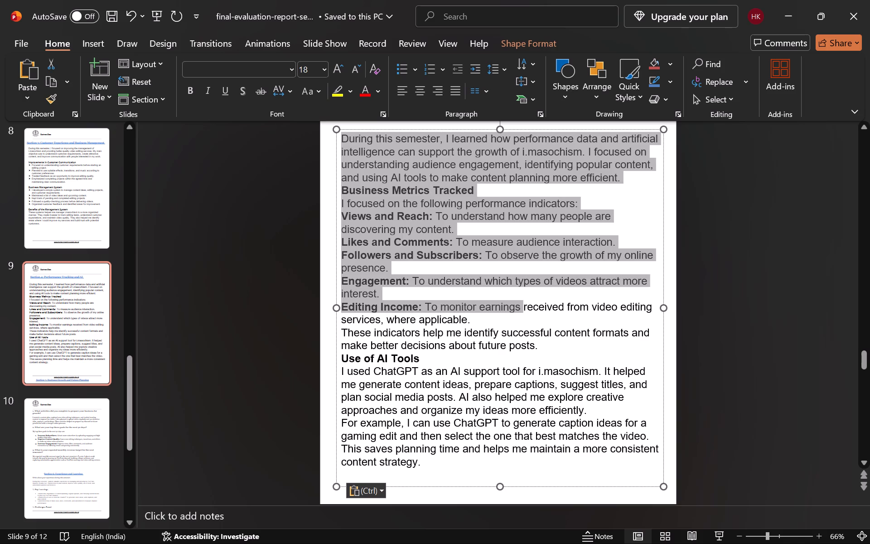
pyautogui.moveTo(489, 319); pyautogui.dragTo(503, 465)
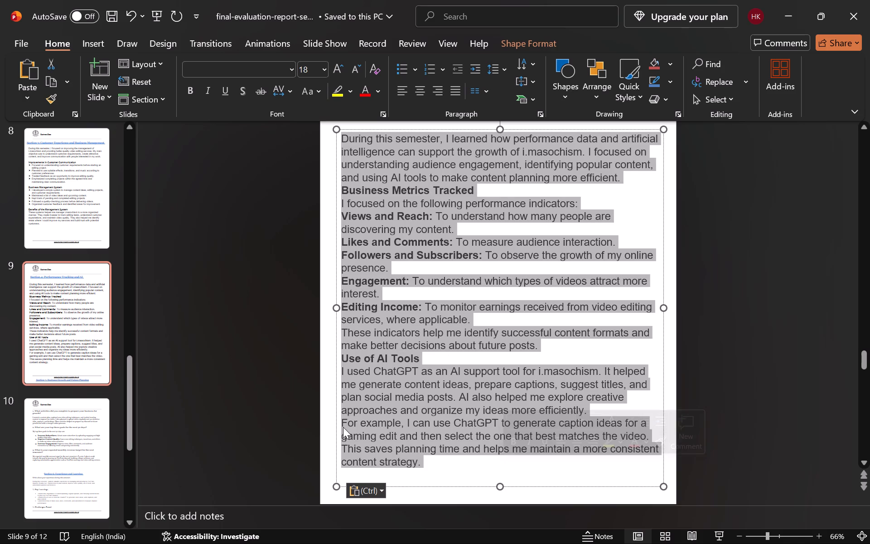
pyautogui.click(353, 64)
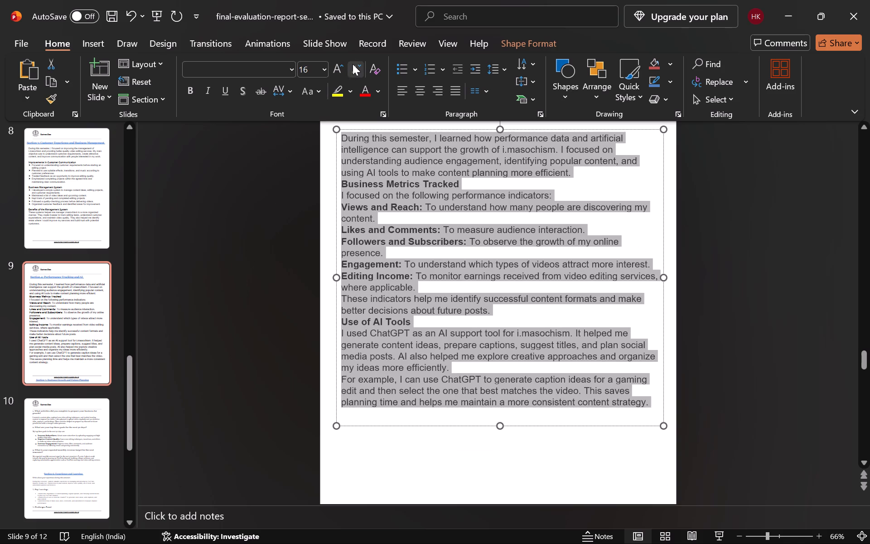
pyautogui.click(476, 441)
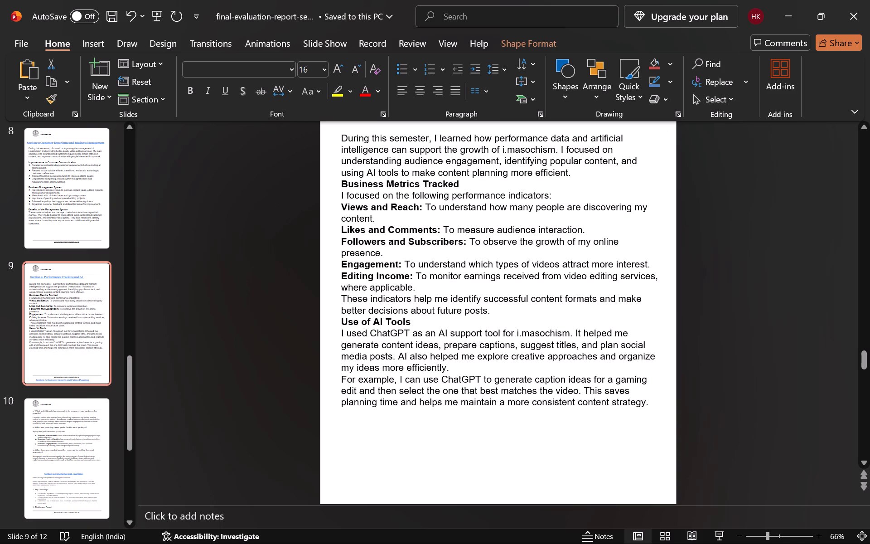
# Insert a blank line above the "Business Metrics Tracked" and "Use of AI Tools" subheadings on slide 9.
pyautogui.click(585, 170)
pyautogui.press('Return')
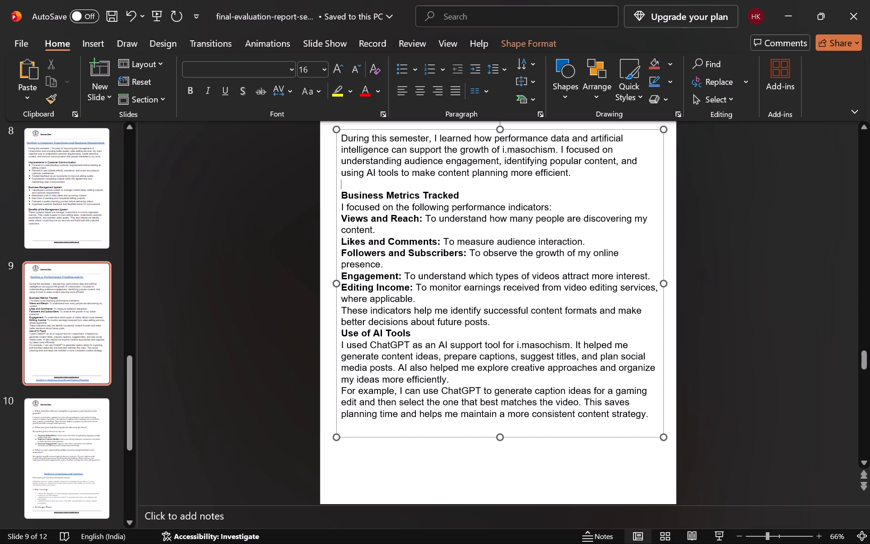
pyautogui.click(488, 325)
pyautogui.press('Return')
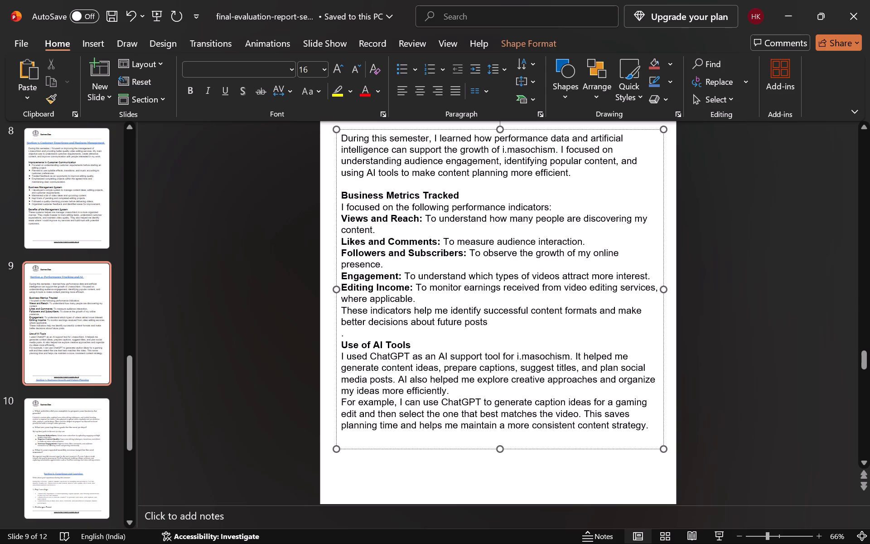
pyautogui.press('BackSpace')
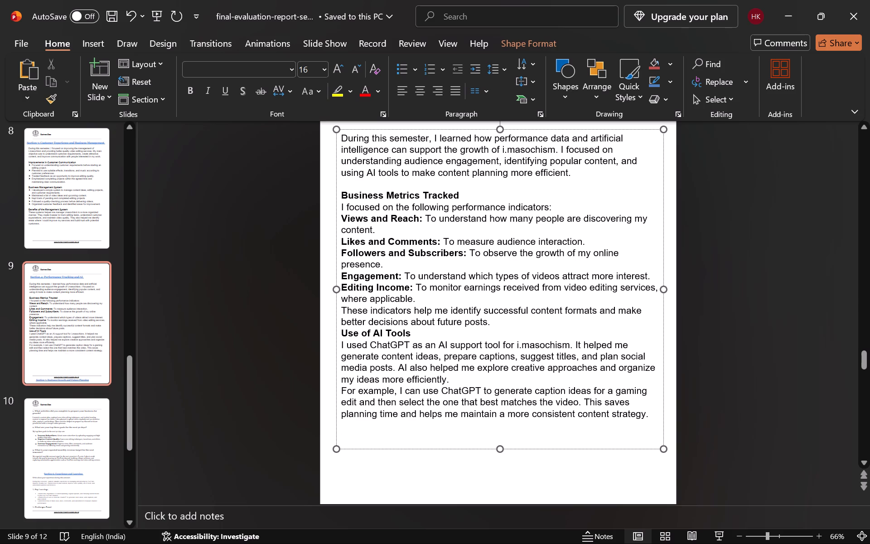
pyautogui.press('Right')
pyautogui.press('Return')
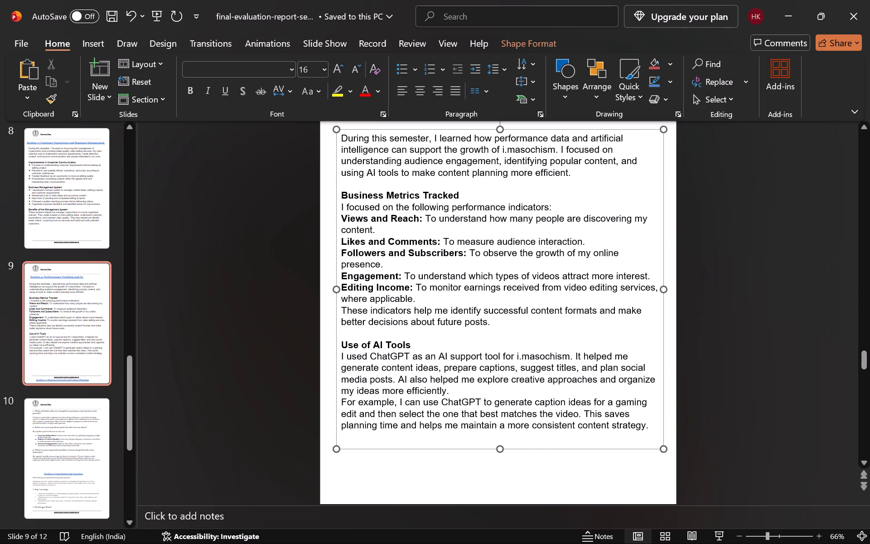
# Make the words "For example" bold at the start of the last paragraph on slide 9.
pyautogui.click(341, 403)
pyautogui.moveTo(341, 403); pyautogui.dragTo(389, 400)
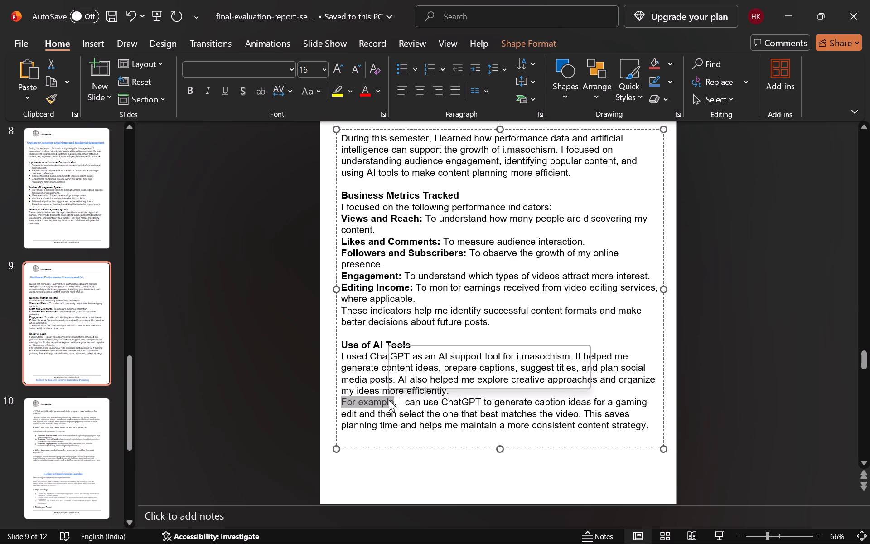
pyautogui.hotkey('ctrl', 'b')
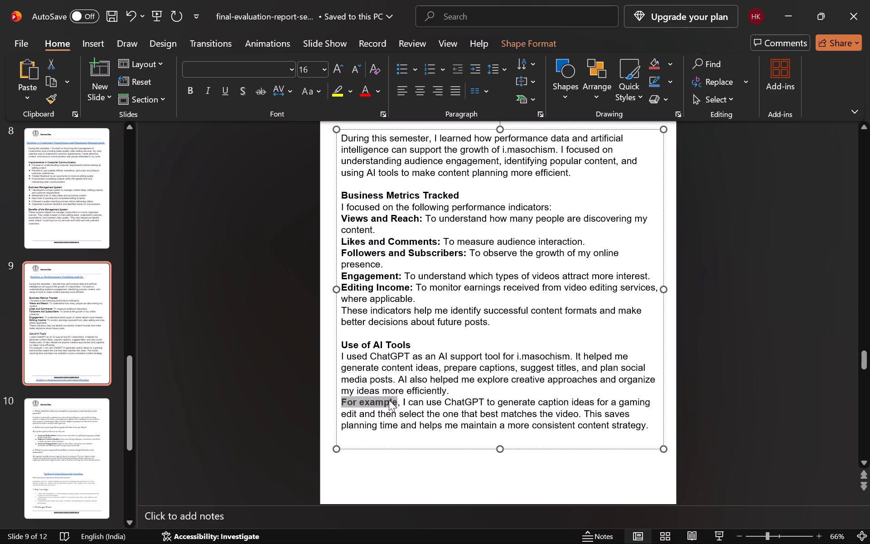
pyautogui.click(480, 355)
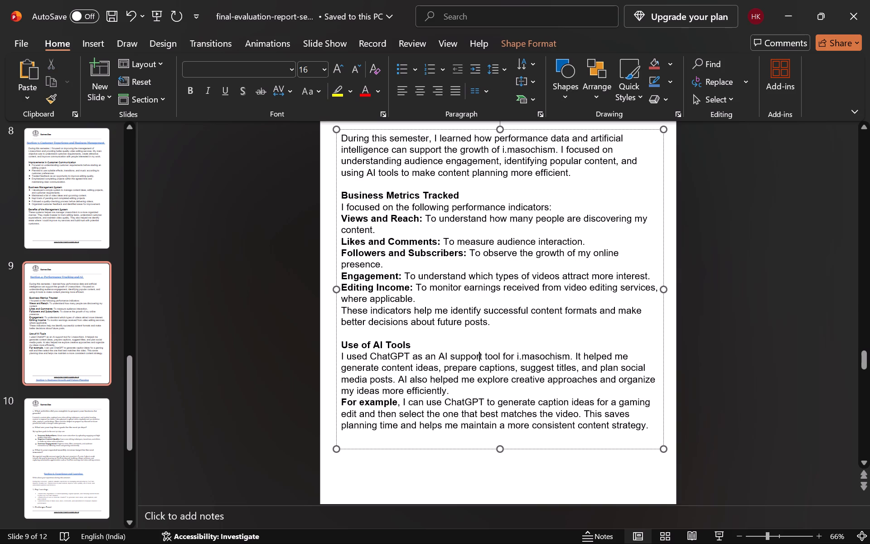
# Copy the "Section 5: Business Growth and Future Planning" heading below slide 9's footer link, and delete it from that slide.
pyautogui.hscroll(2, 514, 306)
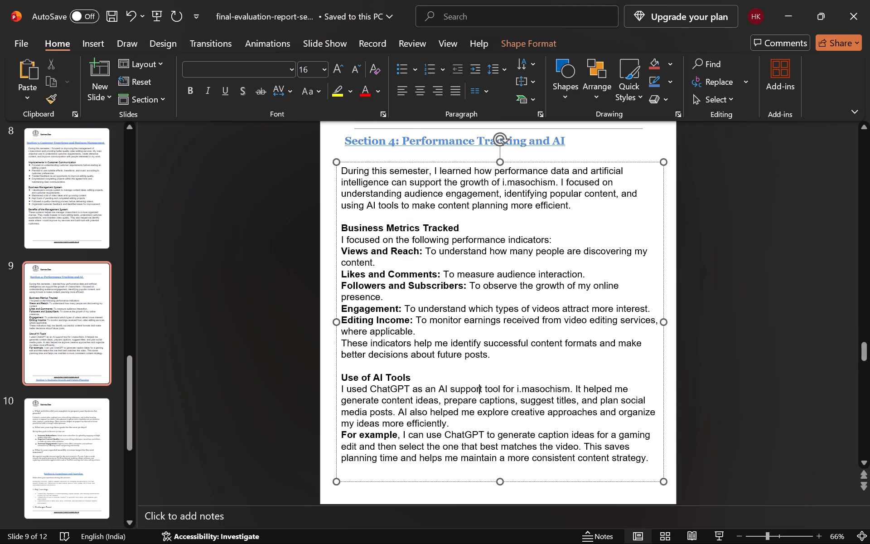
pyautogui.hscroll(1, 514, 306)
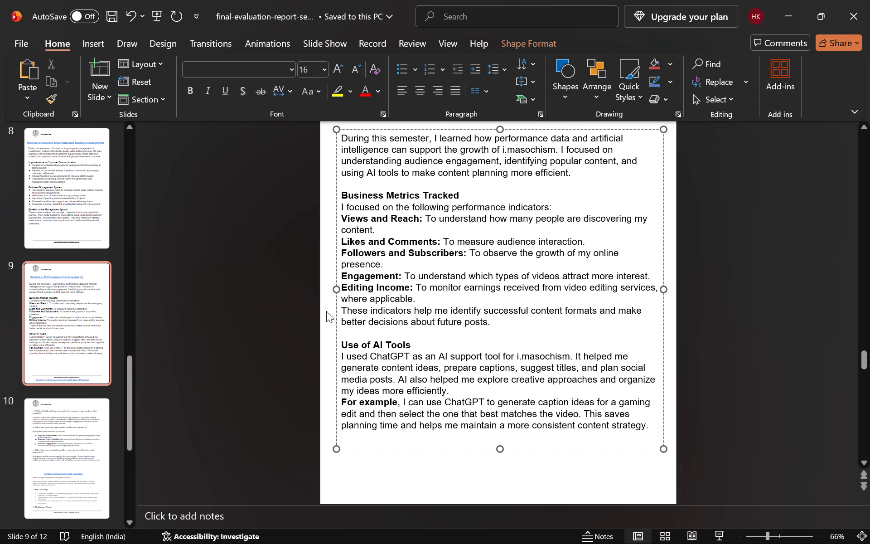
pyautogui.click(60, 424)
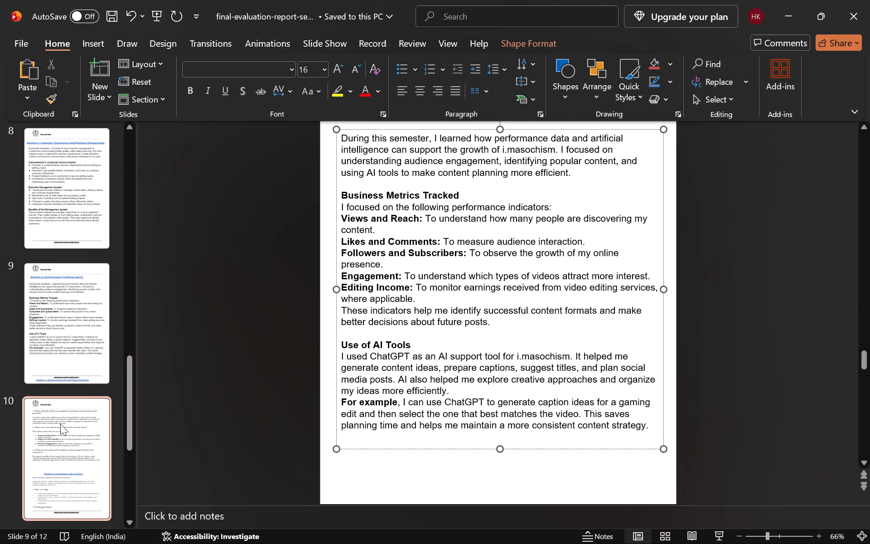
pyautogui.click(68, 355)
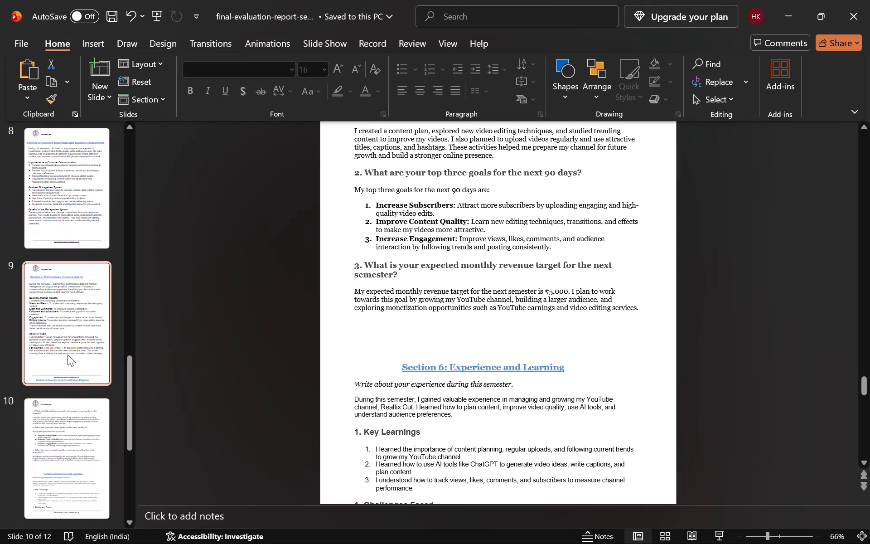
pyautogui.scroll(1, 343, 312)
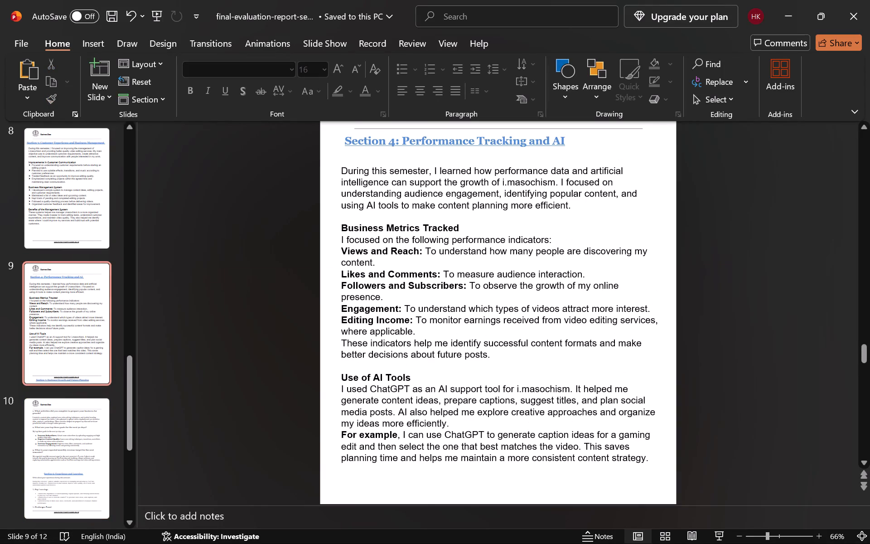
pyautogui.hscroll(2, 343, 312)
pyautogui.scroll(-1, 343, 312)
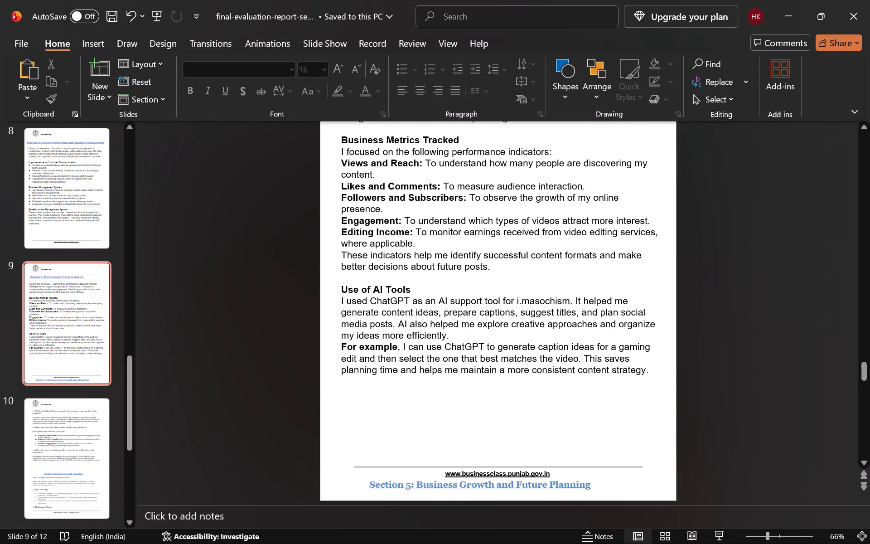
pyautogui.click(370, 485)
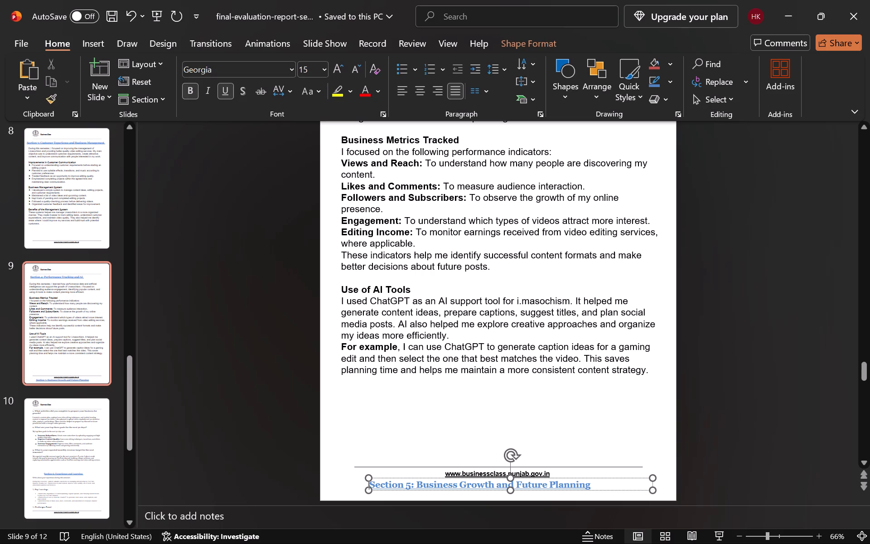
pyautogui.moveTo(371, 485); pyautogui.dragTo(585, 490)
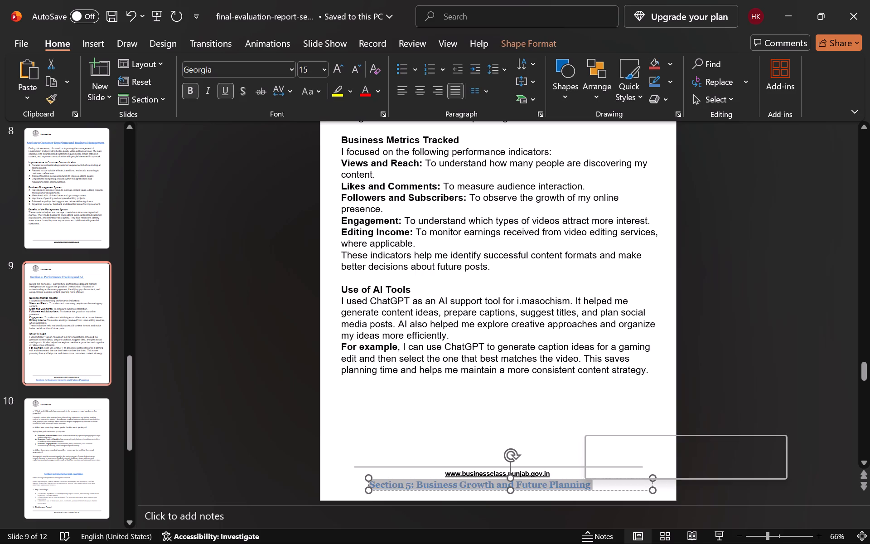
pyautogui.hotkey('ctrl', 'c')
pyautogui.press('Delete')
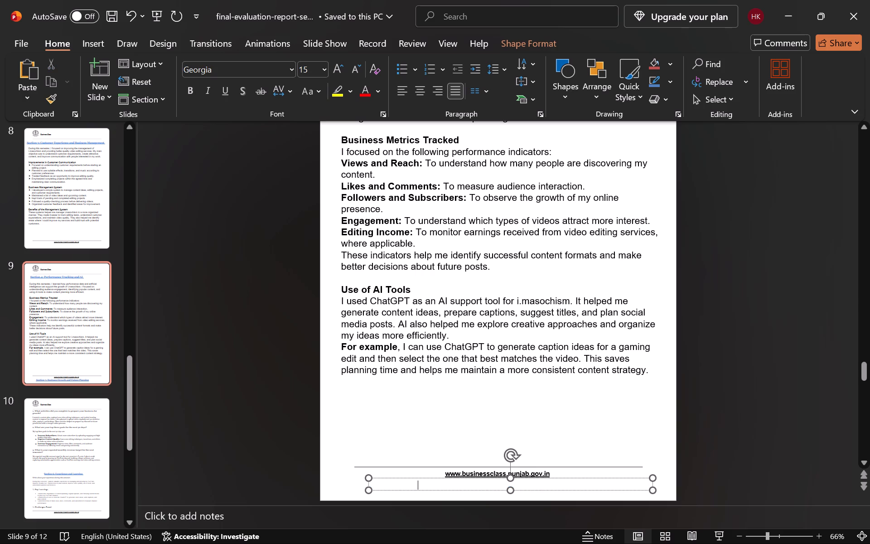
pyautogui.scroll(-1, 532, 440)
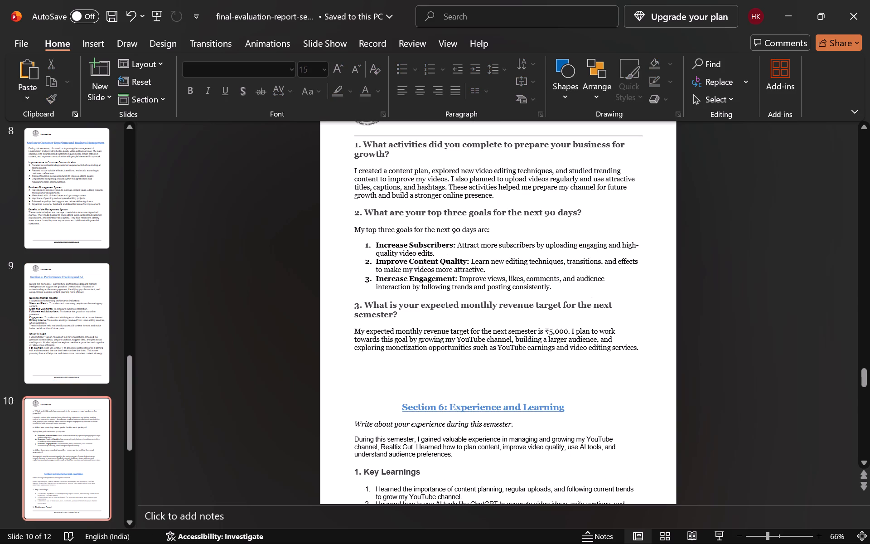
# Delete the old question-and-answer text about growth activities, 90-day goals and revenue target from slide 10.
pyautogui.click(361, 143)
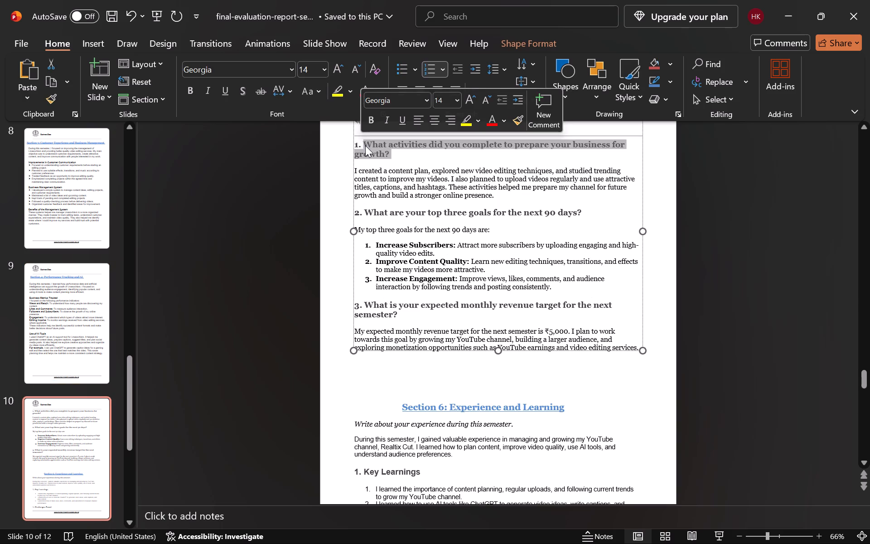
pyautogui.click(365, 146)
pyautogui.click(364, 142)
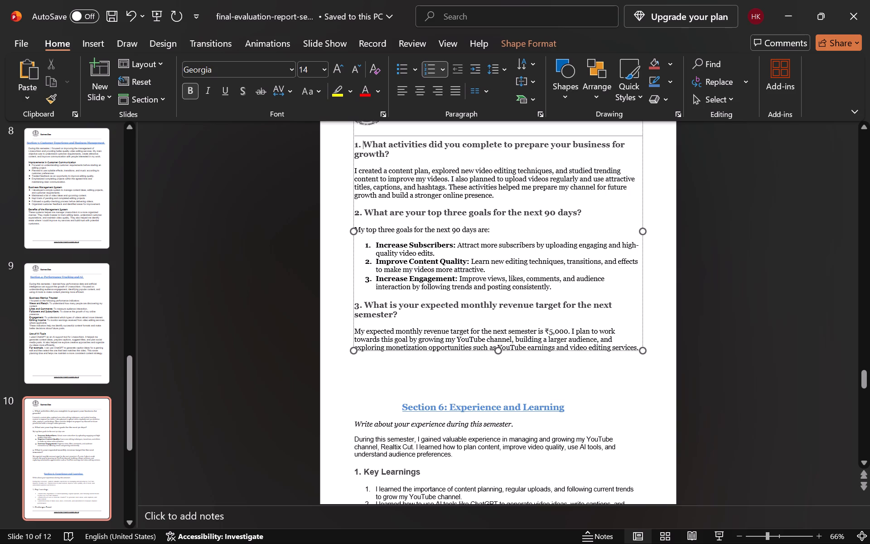
pyautogui.moveTo(364, 142); pyautogui.dragTo(542, 348)
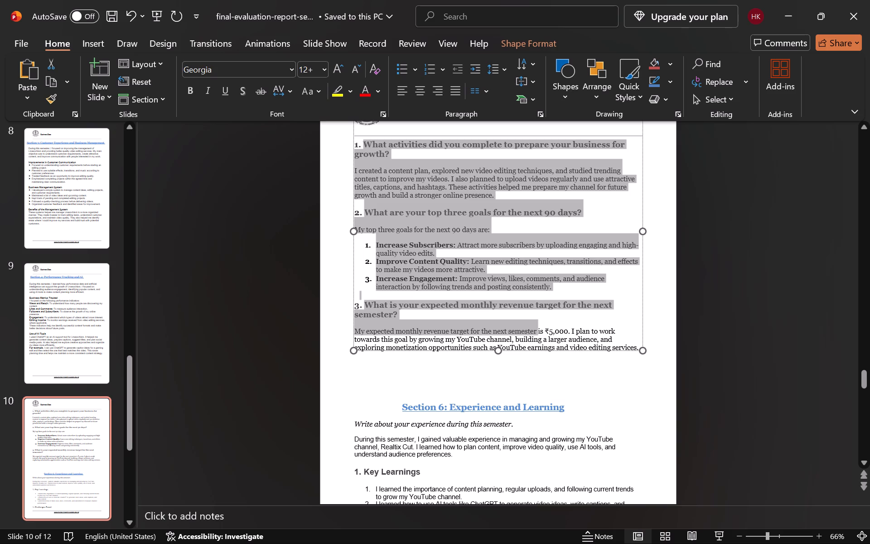
pyautogui.moveTo(542, 348); pyautogui.dragTo(644, 359)
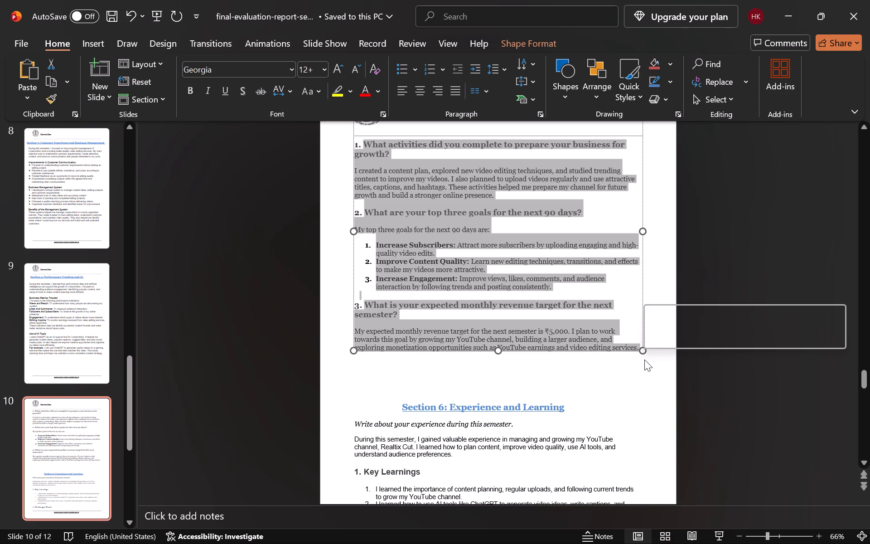
pyautogui.press('Delete')
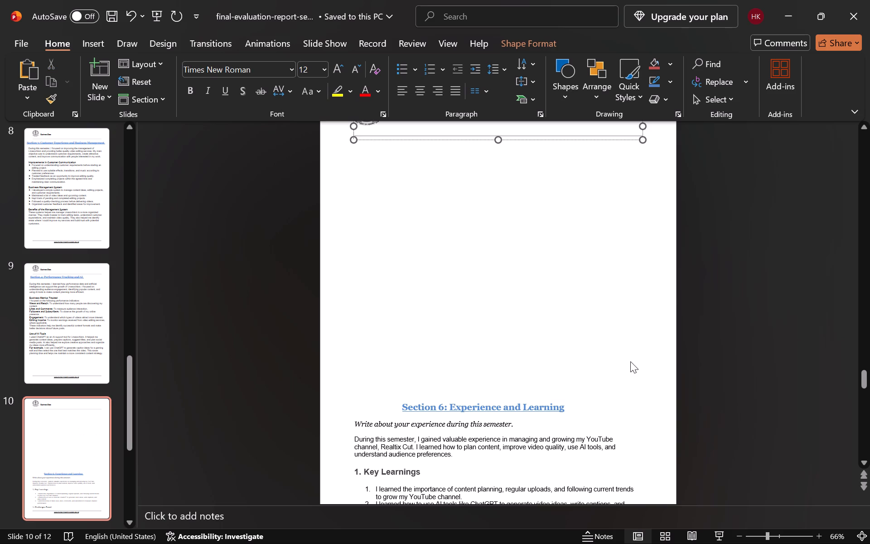
pyautogui.press('BackSpace')
pyautogui.click(582, 308)
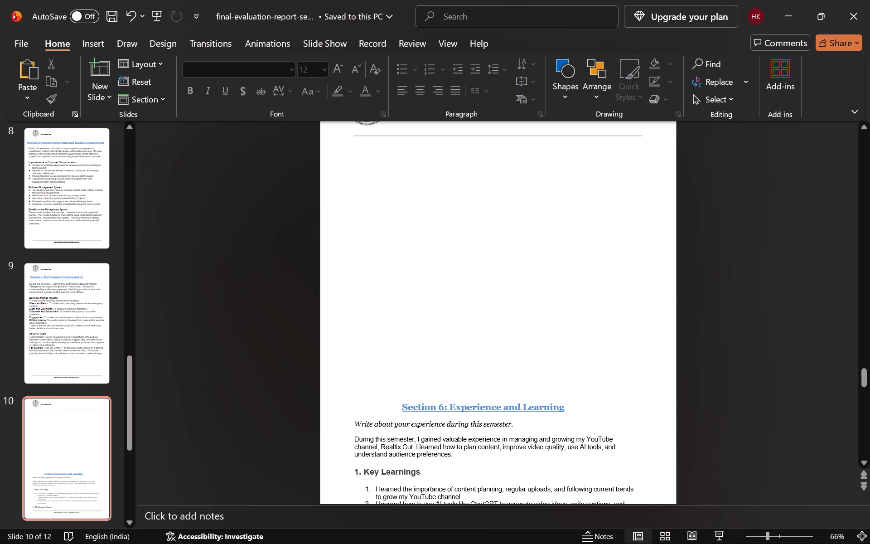
# Delete the old body text under slide 10's "Section 6: Experience and Learning" heading and move that heading below the footer link.
pyautogui.click(358, 426)
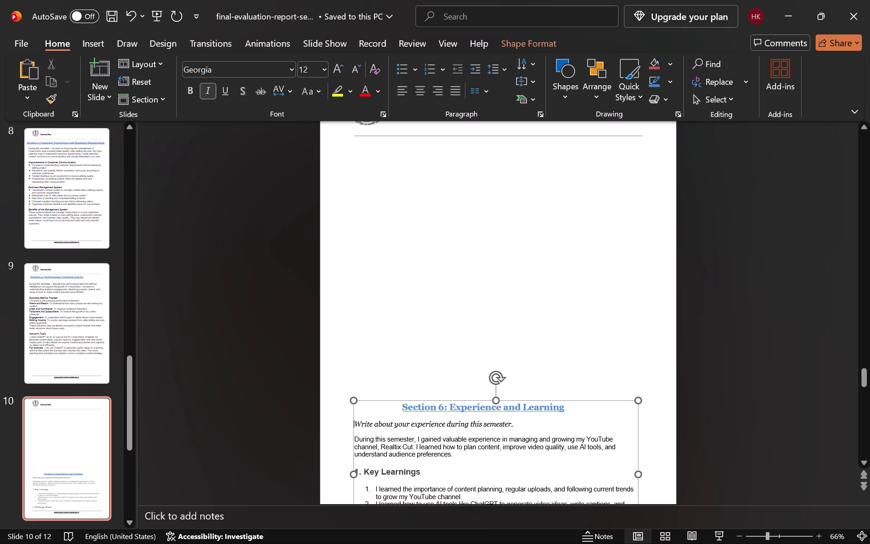
pyautogui.moveTo(358, 426); pyautogui.dragTo(610, 454)
pyautogui.press('Delete')
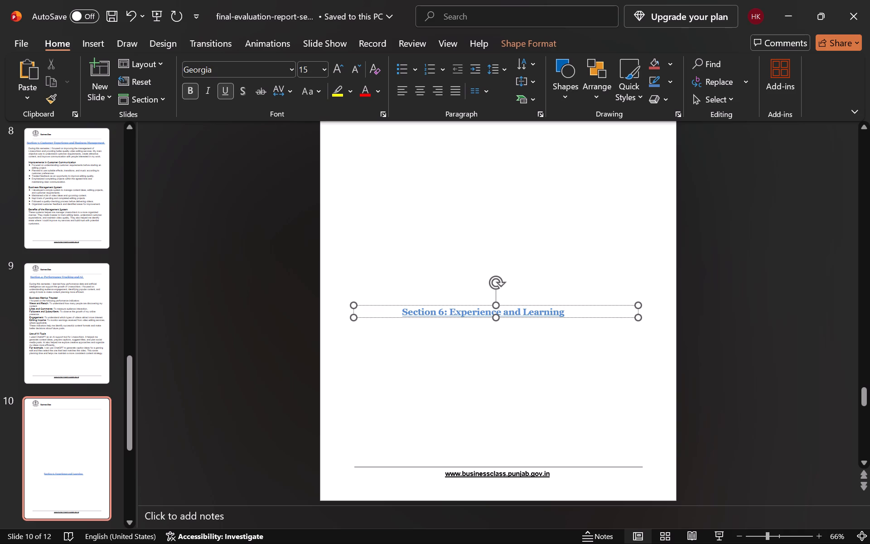
pyautogui.moveTo(614, 309); pyautogui.dragTo(613, 493)
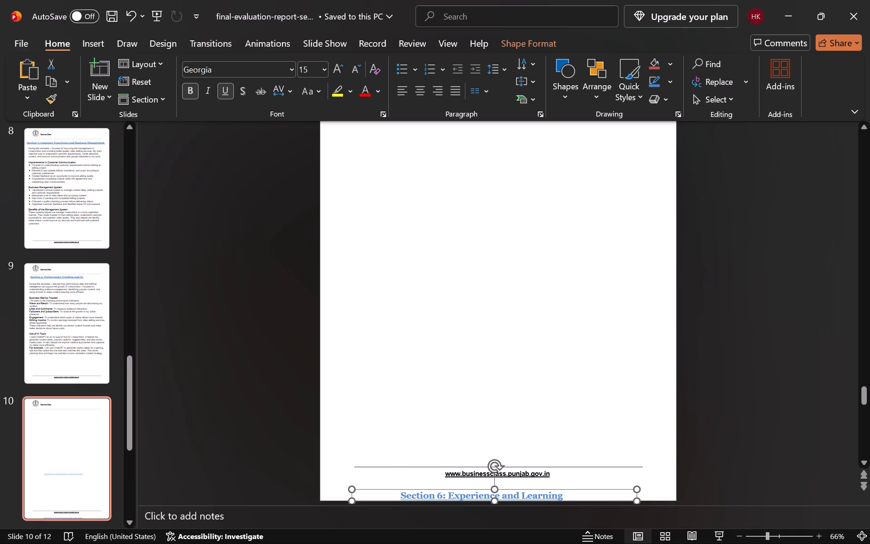
# Insert a text box under slide 10's header line and paste the copied "Section 5: Business Growth and Future Planning" heading into it.
pyautogui.scroll(2, 535, 271)
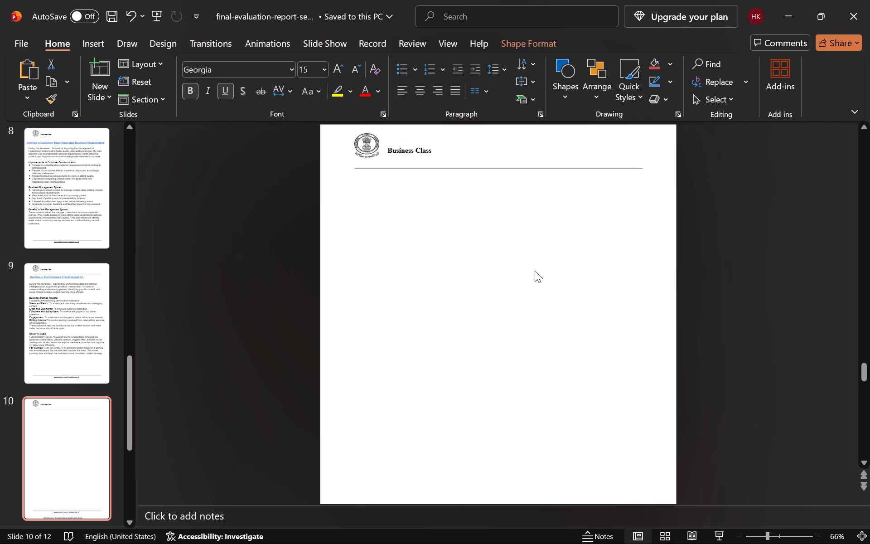
pyautogui.click(92, 43)
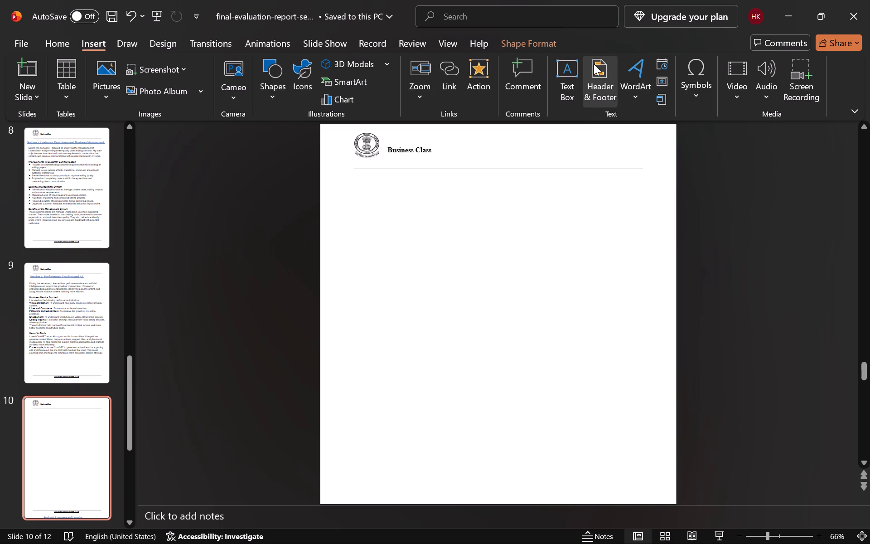
pyautogui.click(561, 75)
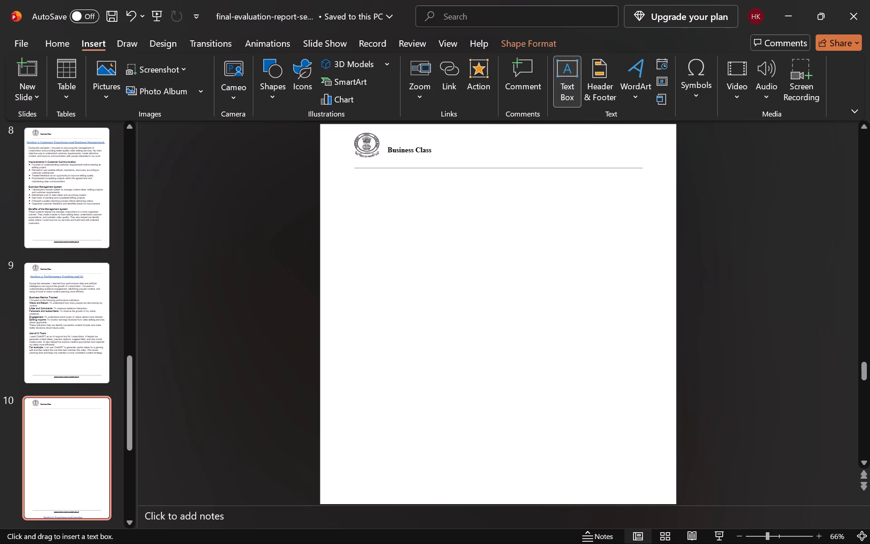
pyautogui.moveTo(339, 177); pyautogui.dragTo(644, 199)
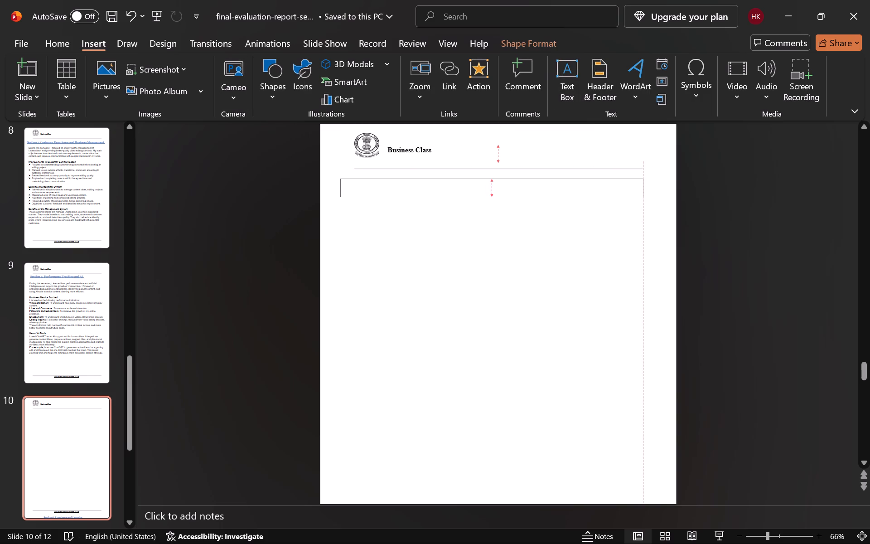
pyautogui.moveTo(644, 199); pyautogui.dragTo(652, 198)
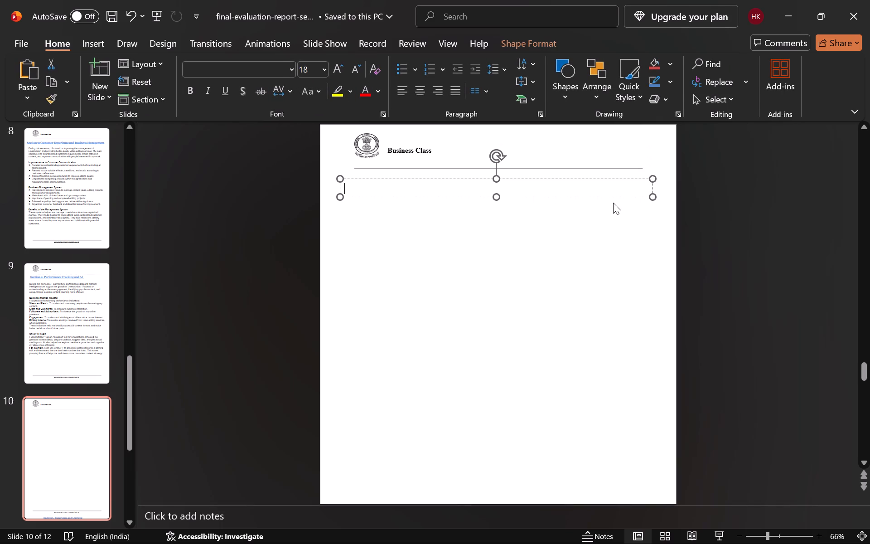
pyautogui.hotkey('ctrl', 'v')
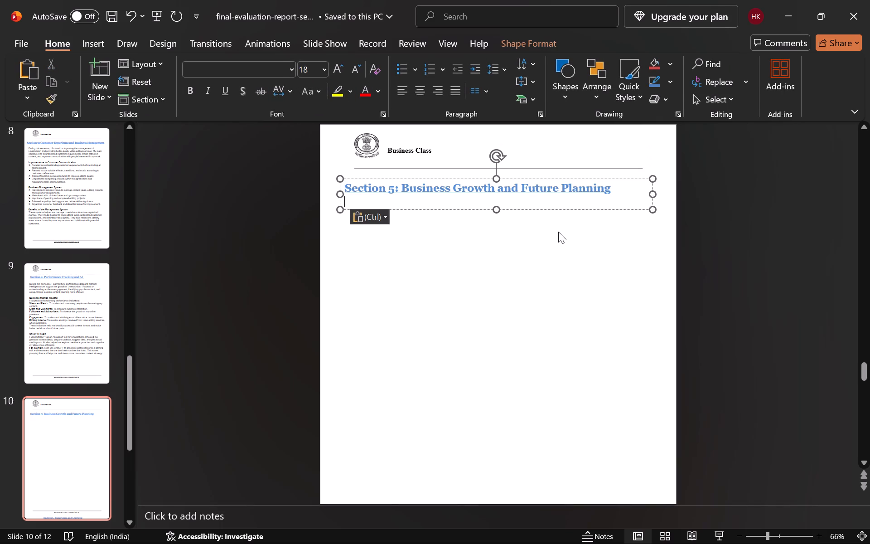
pyautogui.click(558, 232)
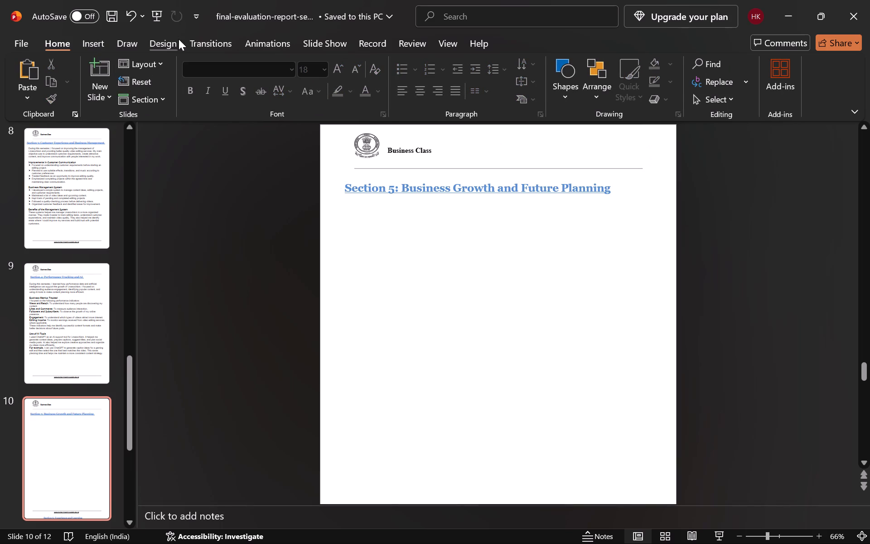
# Draw a large text box for the body text below the Section 5 heading, reaching down towards slide 10's footer.
pyautogui.click(82, 44)
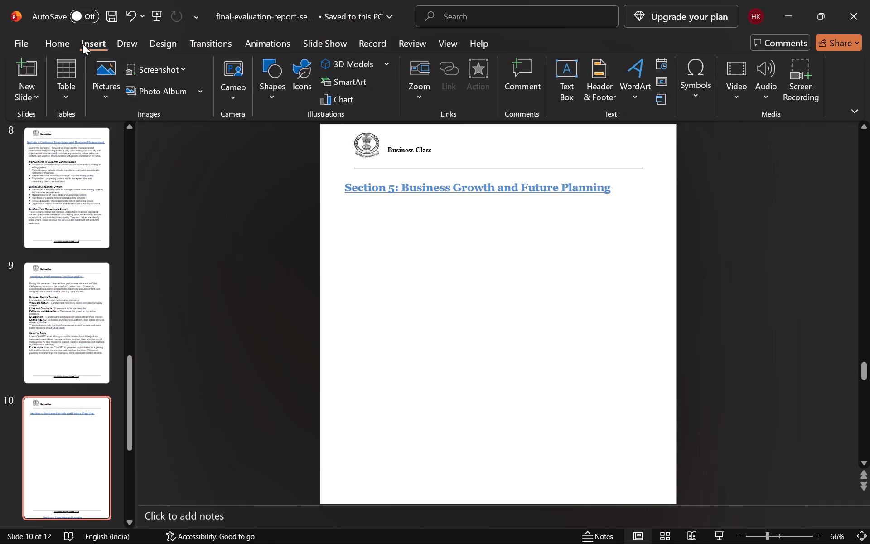
pyautogui.click(569, 87)
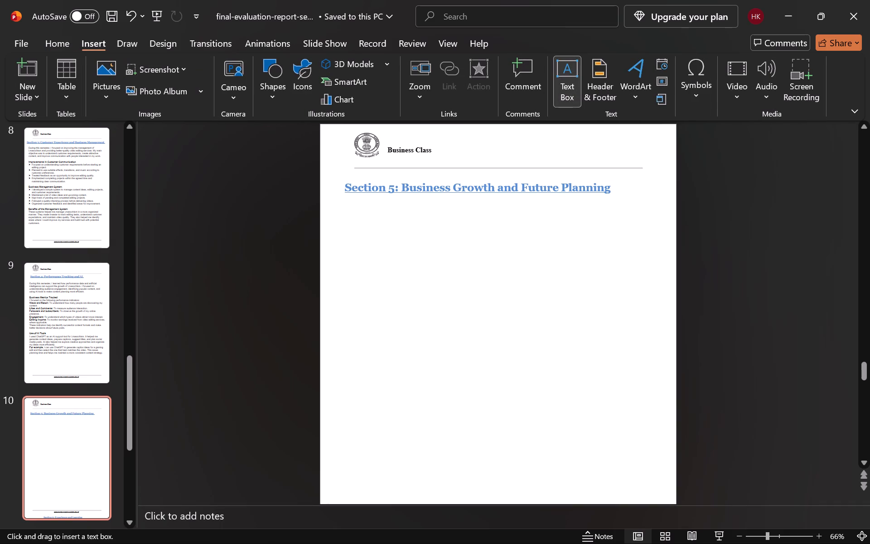
pyautogui.moveTo(340, 202); pyautogui.dragTo(661, 501)
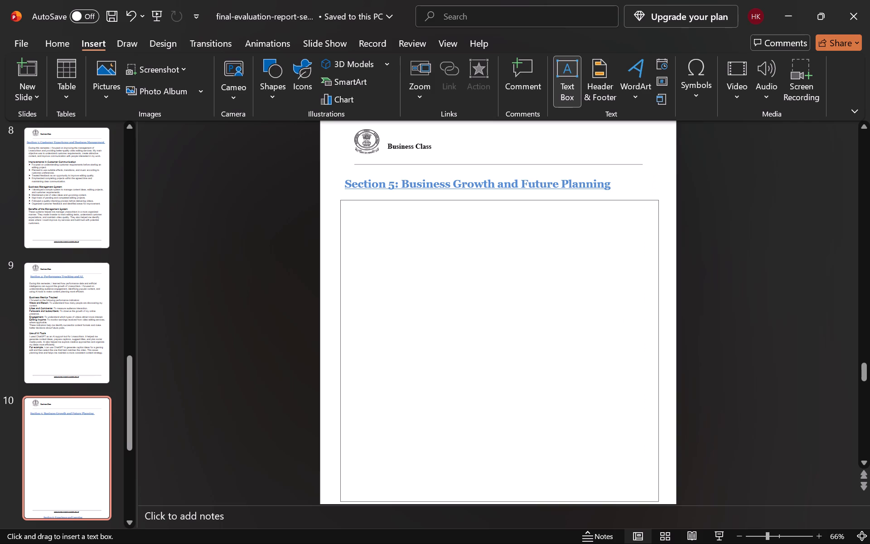
pyautogui.moveTo(661, 501); pyautogui.dragTo(662, 527)
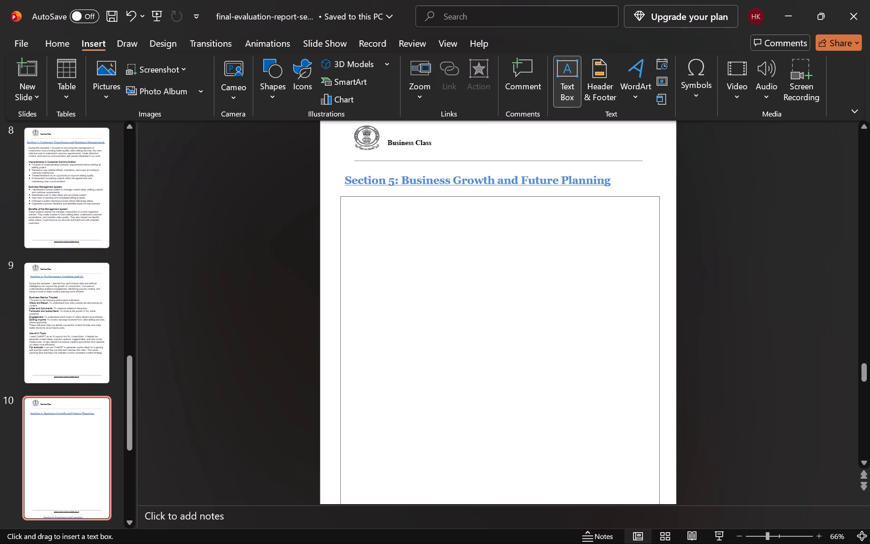
pyautogui.moveTo(662, 527); pyautogui.dragTo(670, 525)
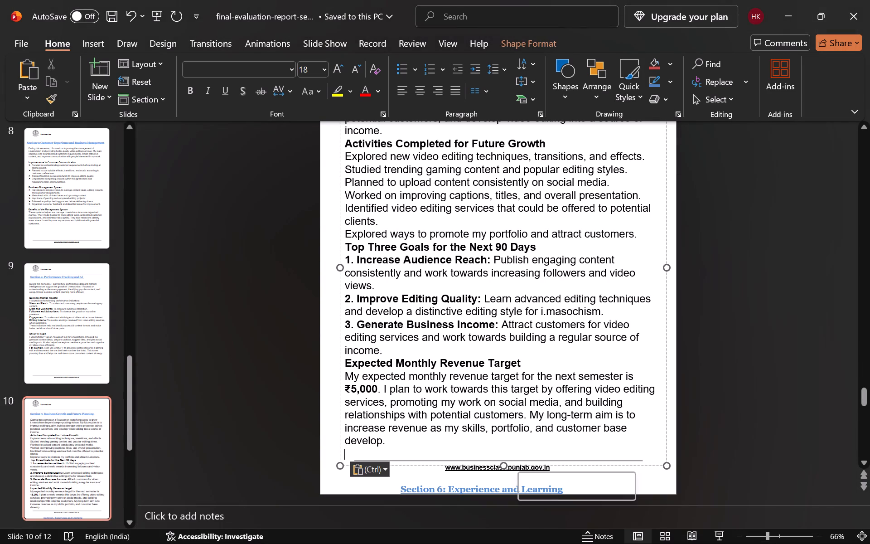
# Reduce the font size of all the Section 5 body text on slide 10 to 16.
pyautogui.scroll(1, 502, 362)
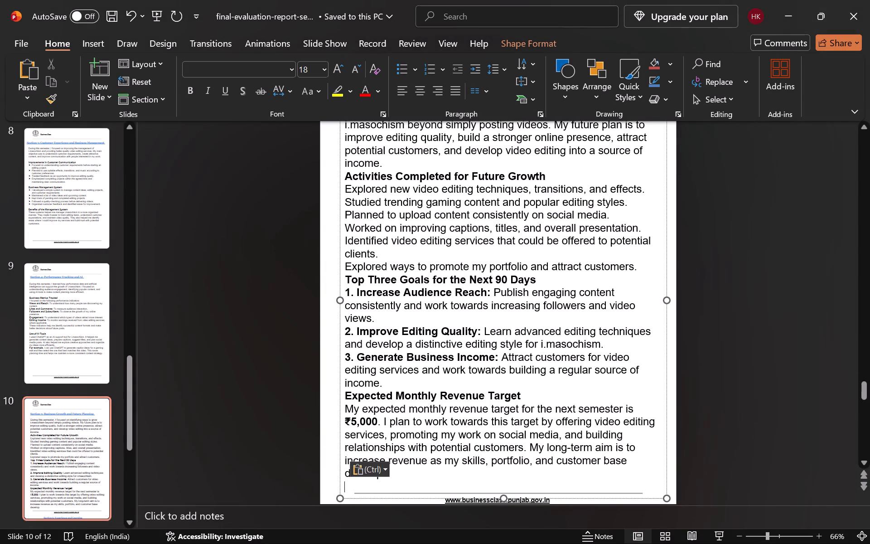
pyautogui.scroll(1, 502, 362)
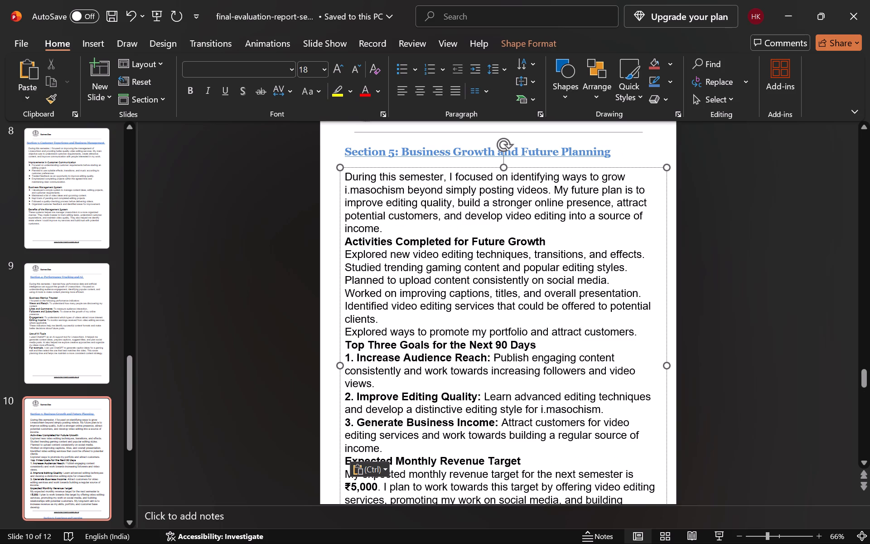
pyautogui.click(350, 173)
pyautogui.click(346, 173)
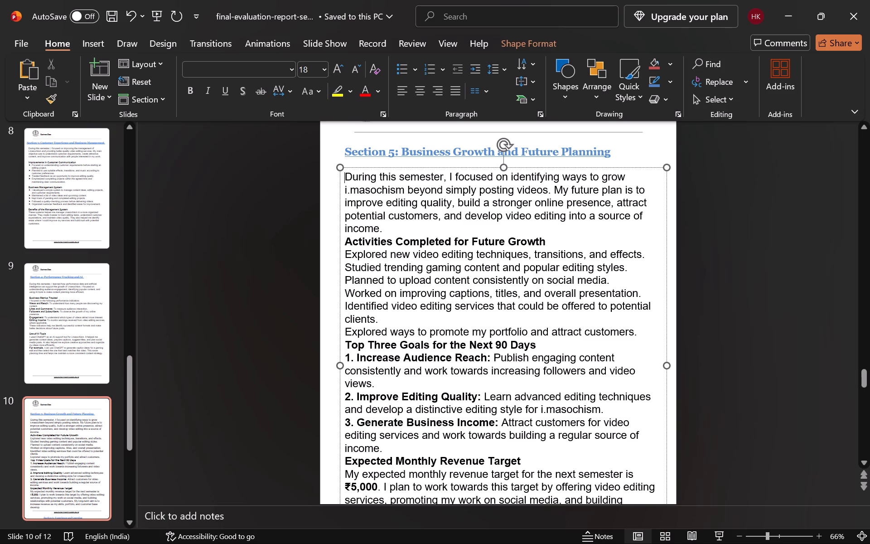
pyautogui.moveTo(346, 173); pyautogui.dragTo(568, 527)
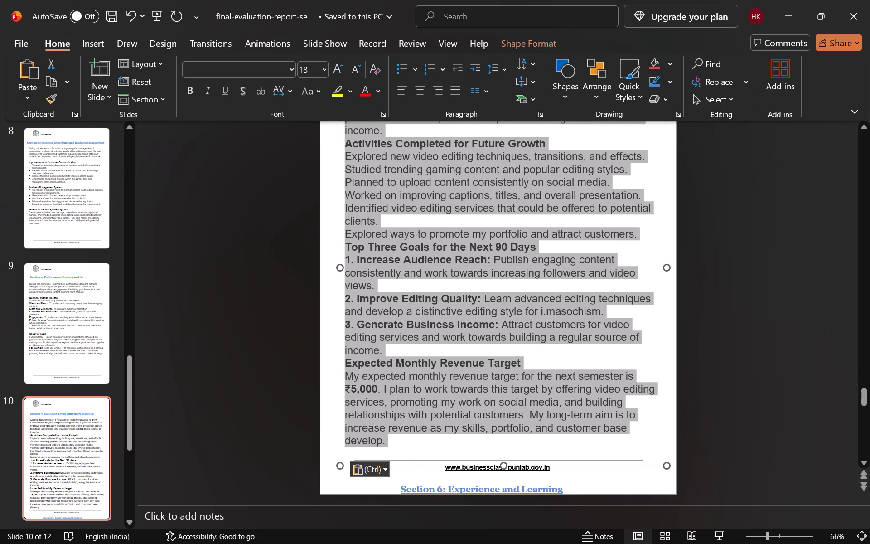
pyautogui.moveTo(568, 527); pyautogui.dragTo(573, 488)
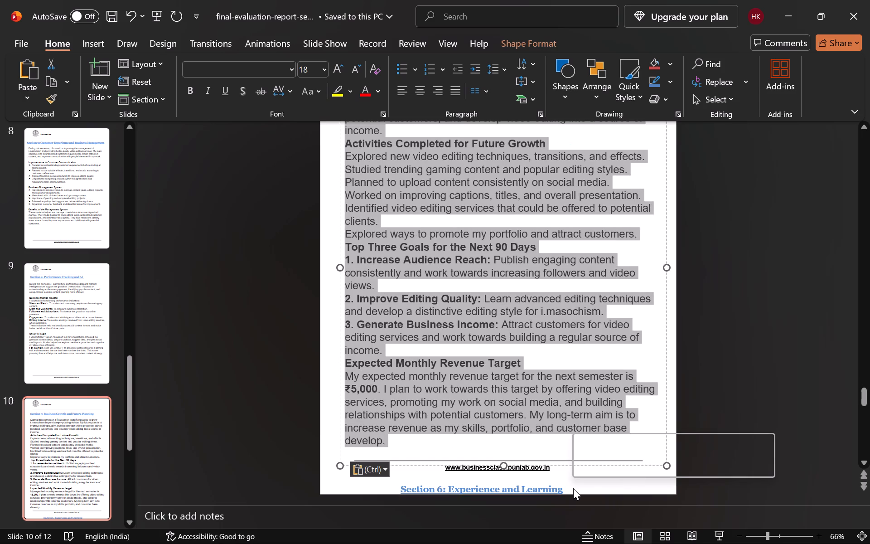
pyautogui.click(697, 437)
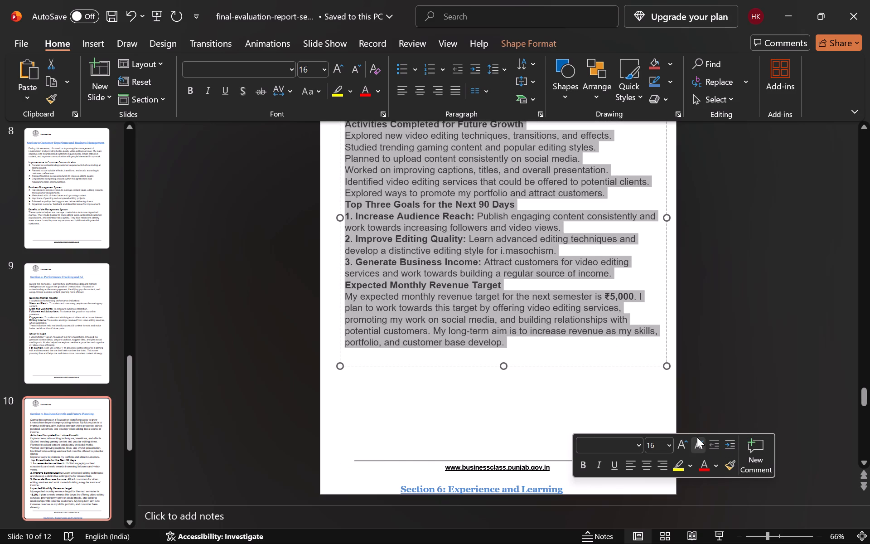
pyautogui.click(579, 402)
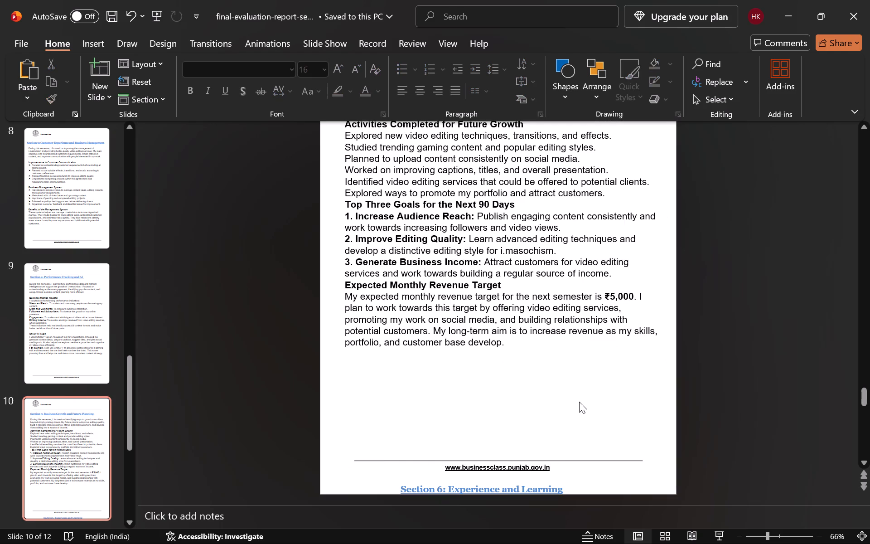
# Insert a blank line above "Top Three Goals for the Next 90 Days" and above "Activities Completed for Future Growth".
pyautogui.click(604, 196)
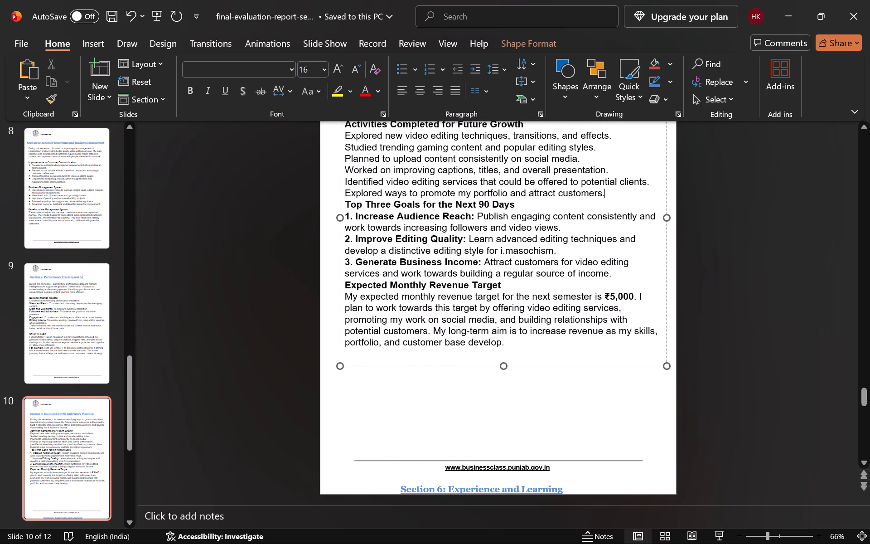
pyautogui.press('Return')
pyautogui.scroll(1, 631, 183)
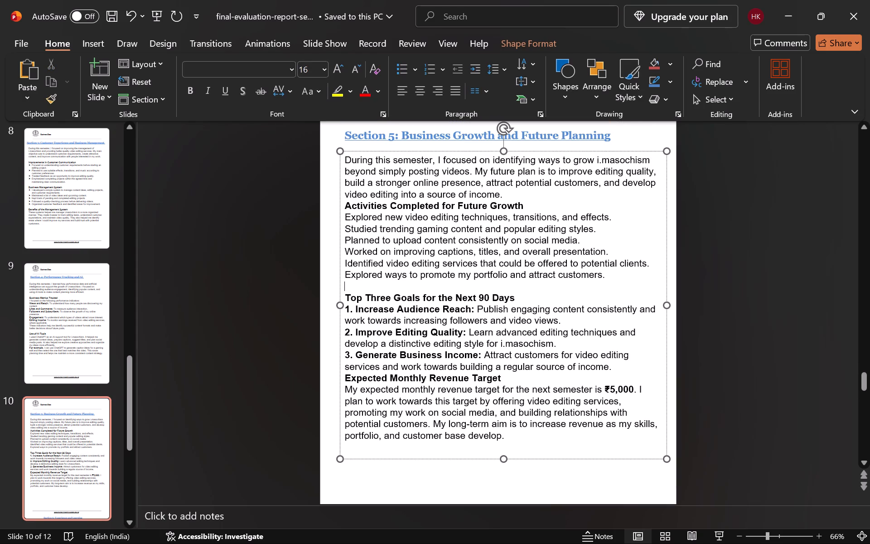
pyautogui.click(532, 188)
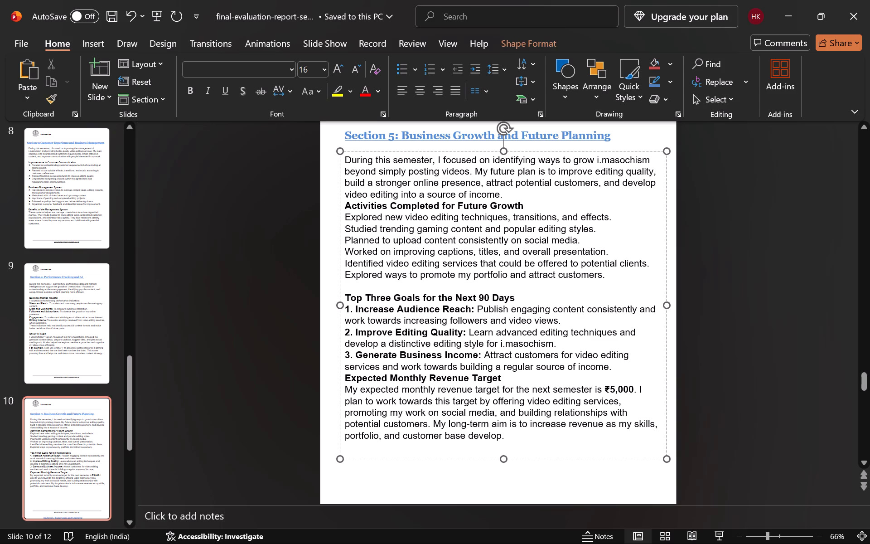
pyautogui.click(517, 199)
pyautogui.press('Return')
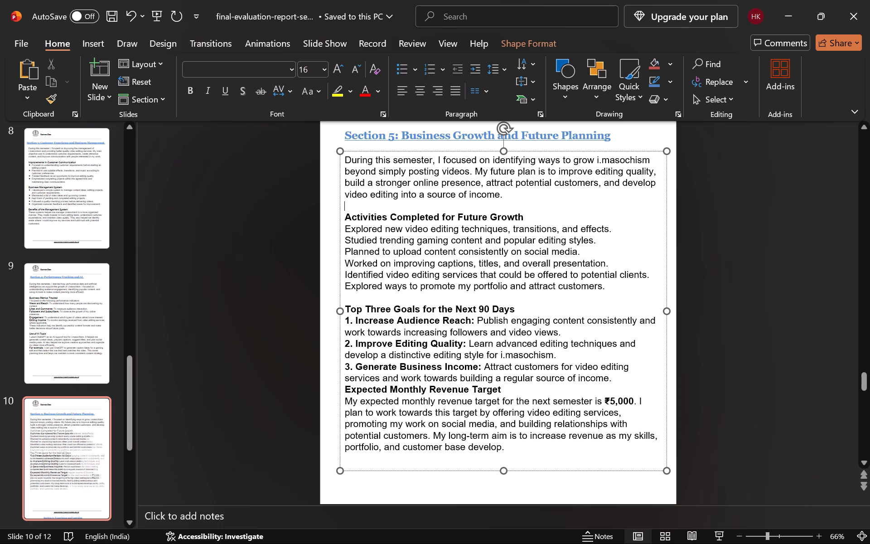
# Apply arrow bullets to the first three lines under "Activities Completed for Future Growth", from "Explored new video editing techniques" to "Planned to upload content".
pyautogui.click(346, 229)
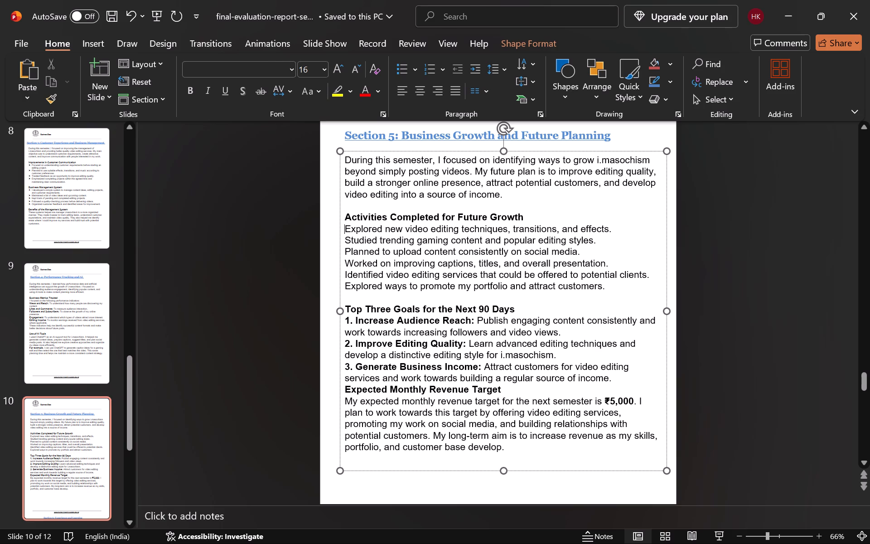
pyautogui.click(415, 68)
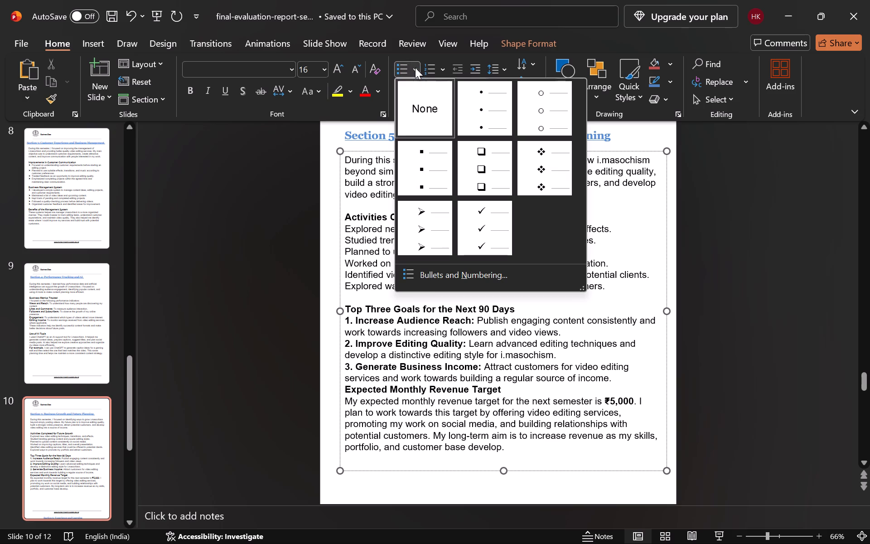
pyautogui.click(430, 215)
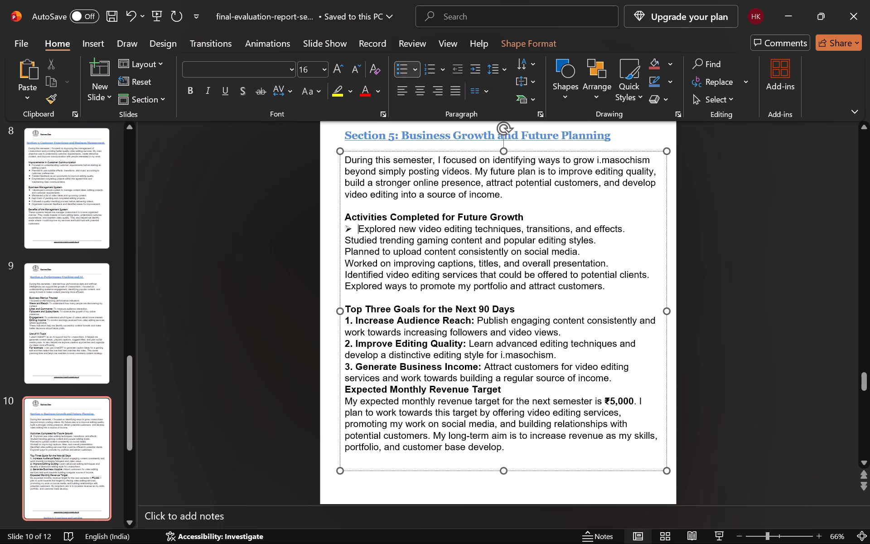
pyautogui.click(346, 239)
pyautogui.click(413, 72)
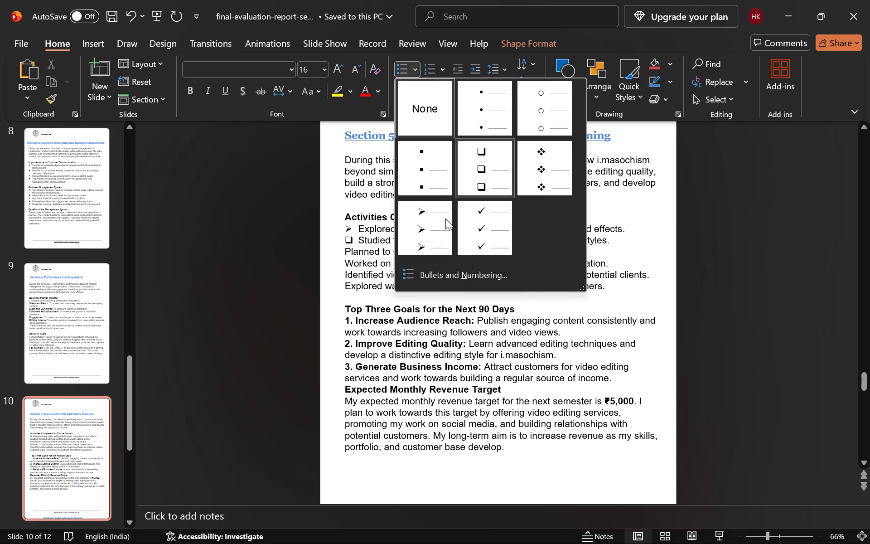
pyautogui.click(440, 230)
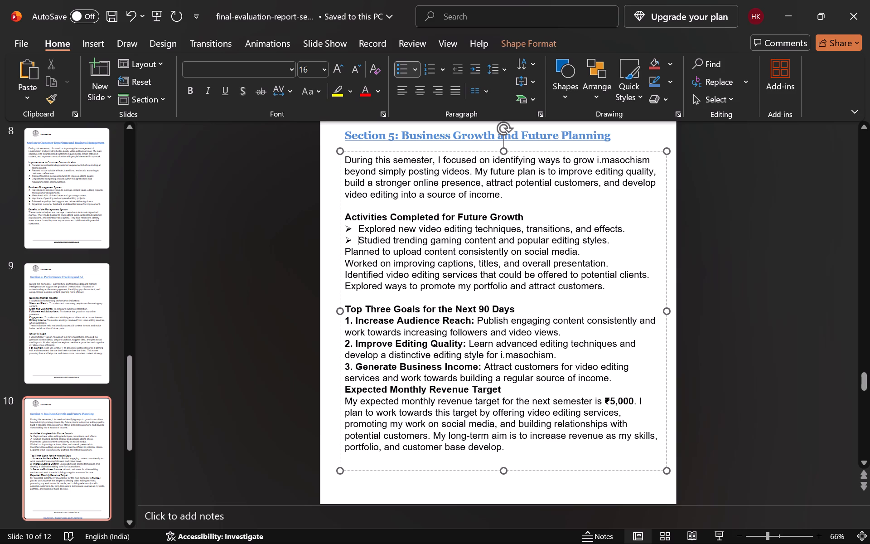
pyautogui.click(346, 250)
pyautogui.click(413, 70)
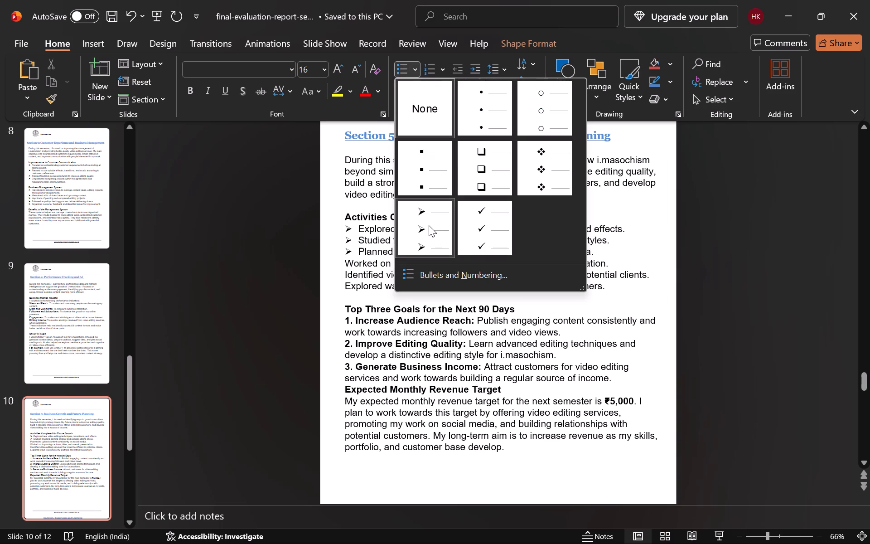
pyautogui.click(429, 225)
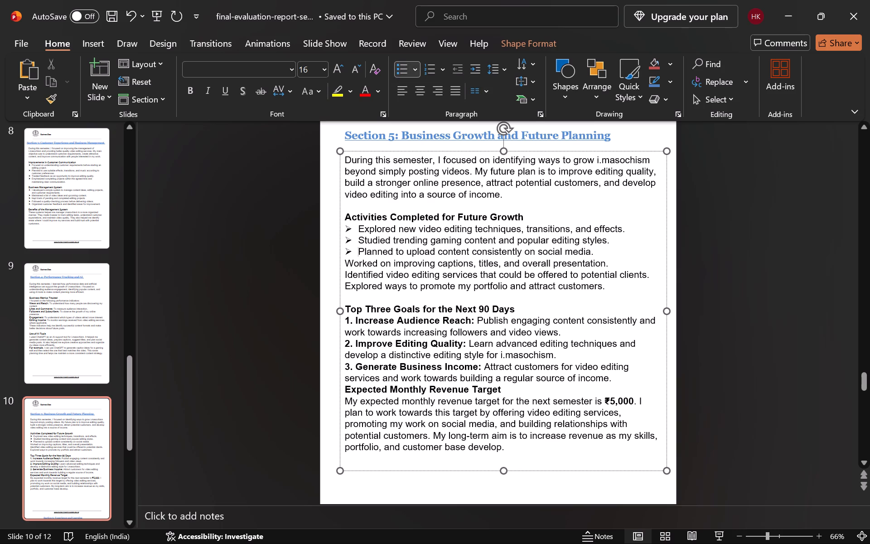
# Apply the same arrow bullets to the remaining three activity lines, from "Worked on improving captions" to "Explored ways to promote my portfolio".
pyautogui.click(347, 264)
pyautogui.click(411, 68)
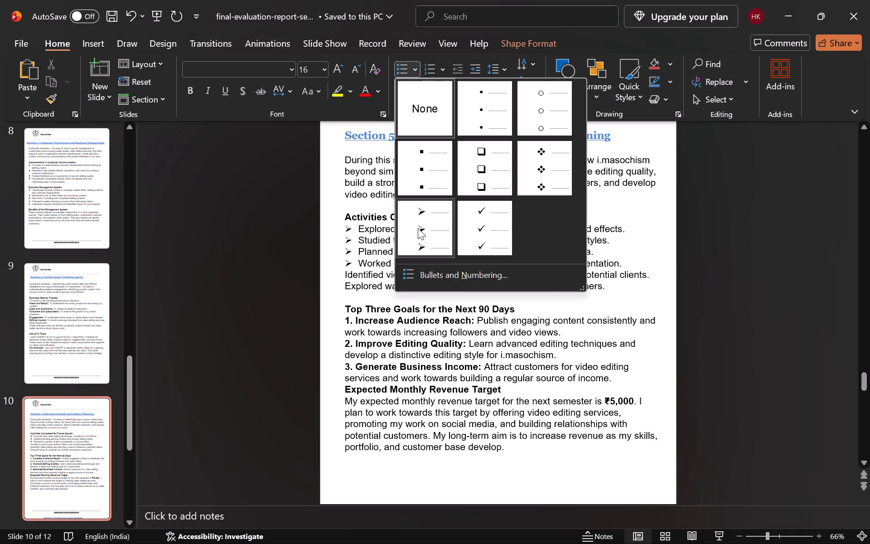
pyautogui.click(418, 228)
pyautogui.click(344, 274)
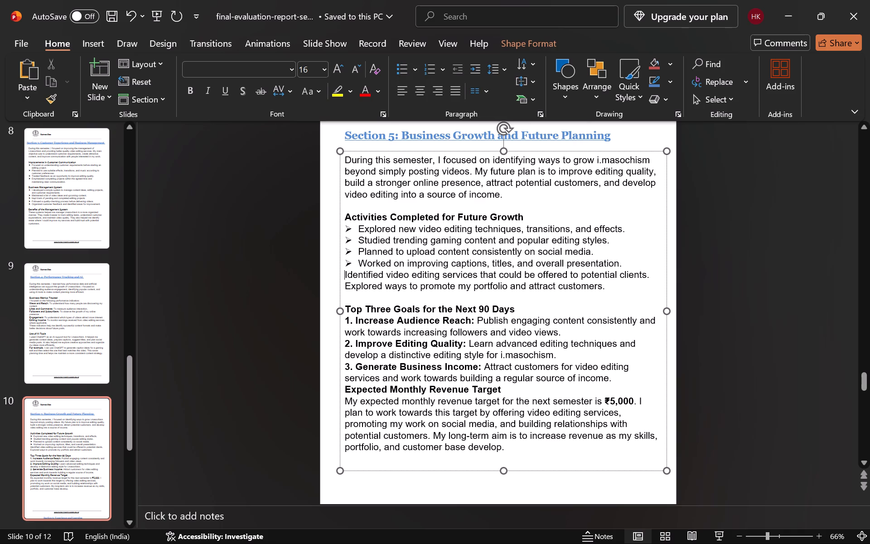
pyautogui.click(415, 67)
pyautogui.click(413, 217)
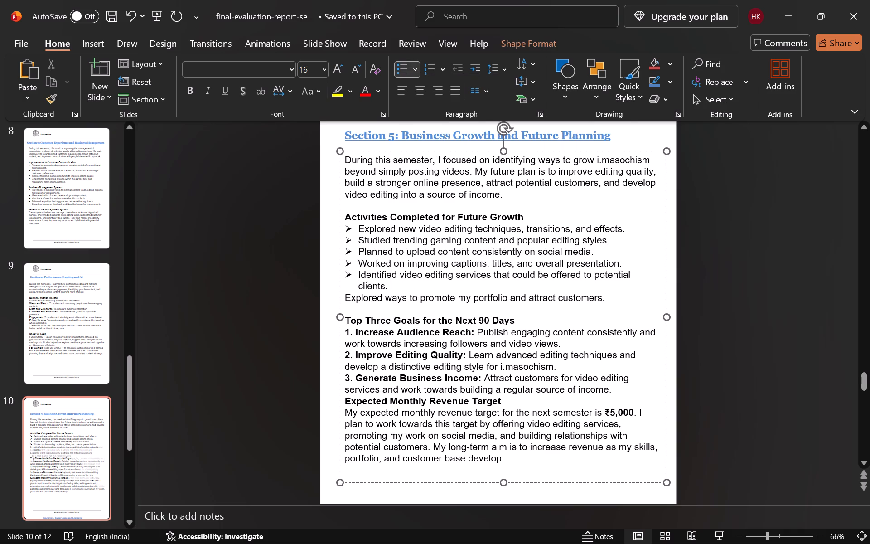
pyautogui.click(347, 296)
pyautogui.click(414, 65)
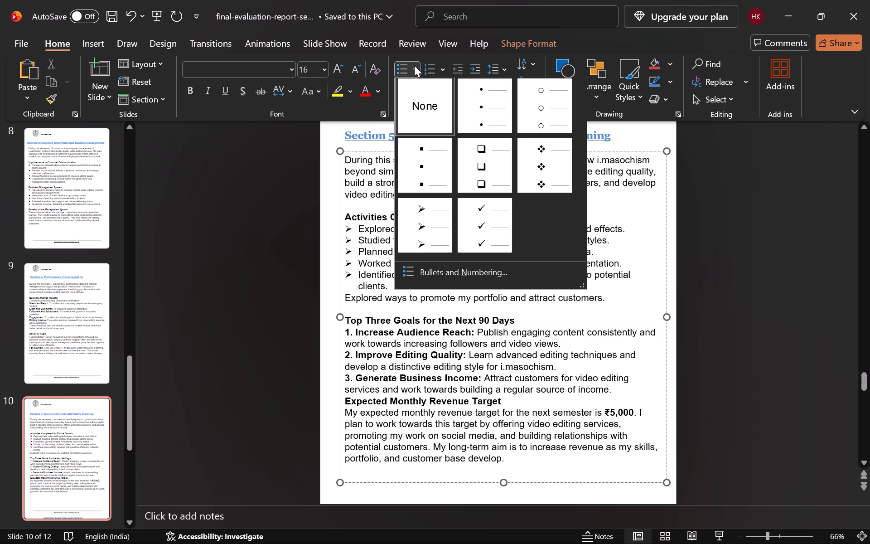
pyautogui.click(429, 218)
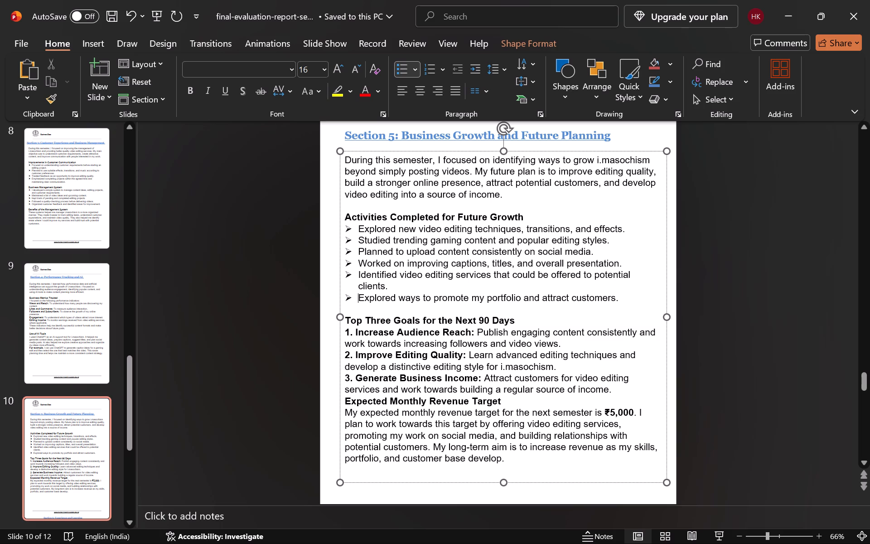
# Deselect the body text box and save the presentation.
pyautogui.click(620, 494)
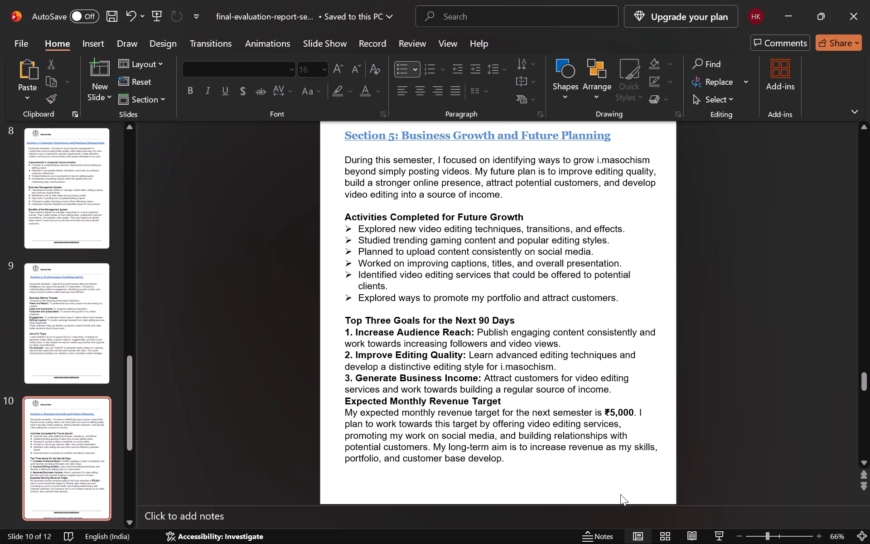
pyautogui.hotkey('ctrl', 's')
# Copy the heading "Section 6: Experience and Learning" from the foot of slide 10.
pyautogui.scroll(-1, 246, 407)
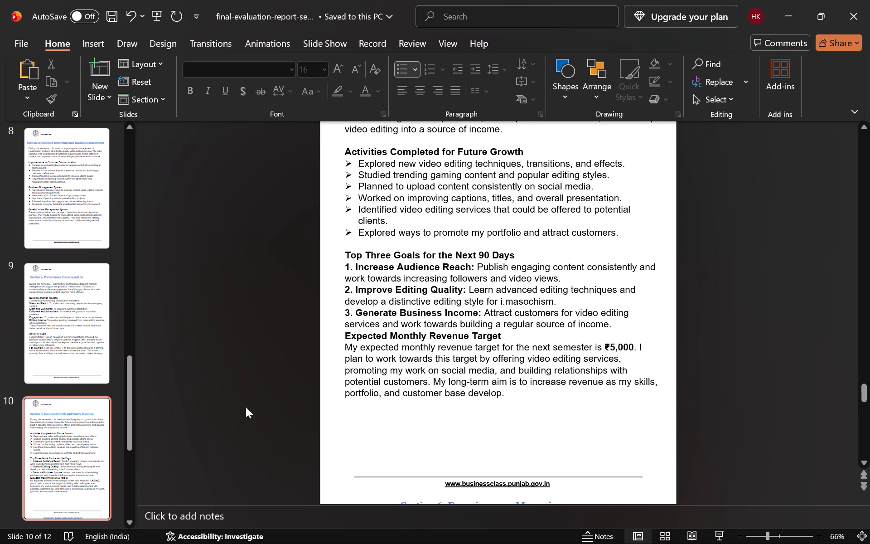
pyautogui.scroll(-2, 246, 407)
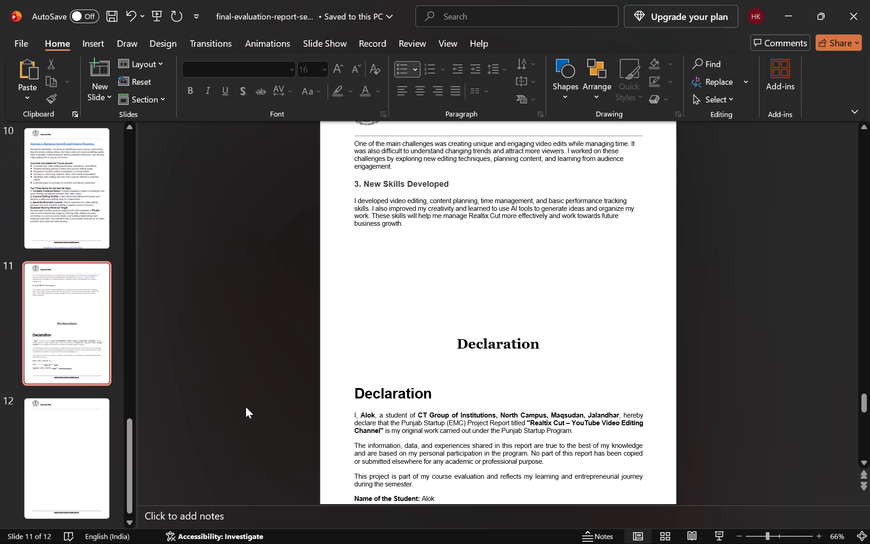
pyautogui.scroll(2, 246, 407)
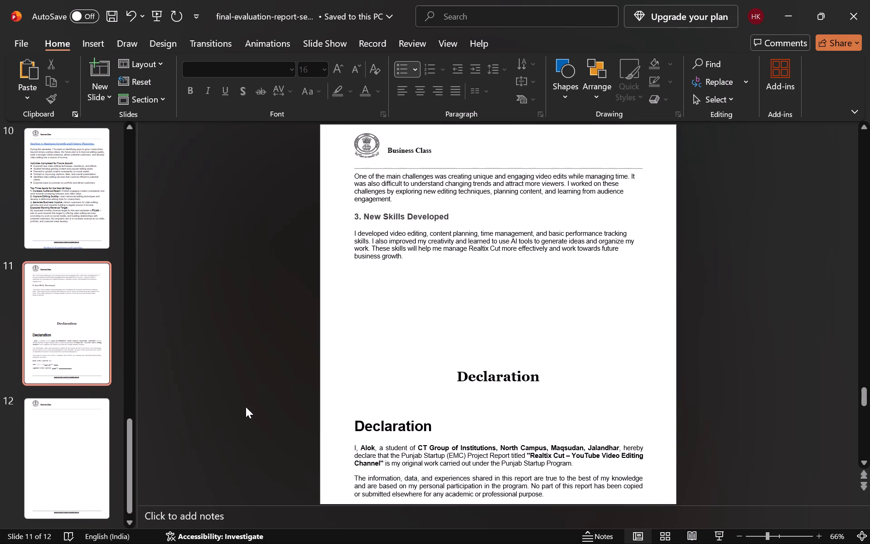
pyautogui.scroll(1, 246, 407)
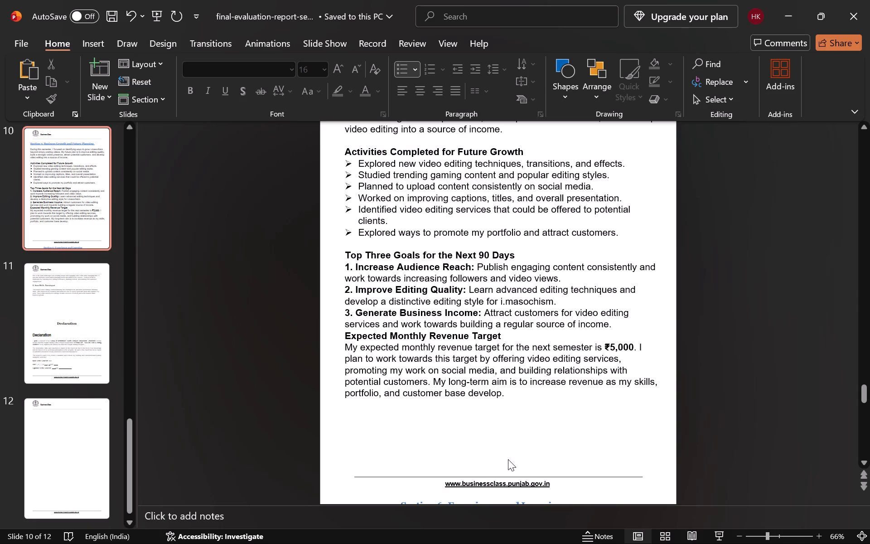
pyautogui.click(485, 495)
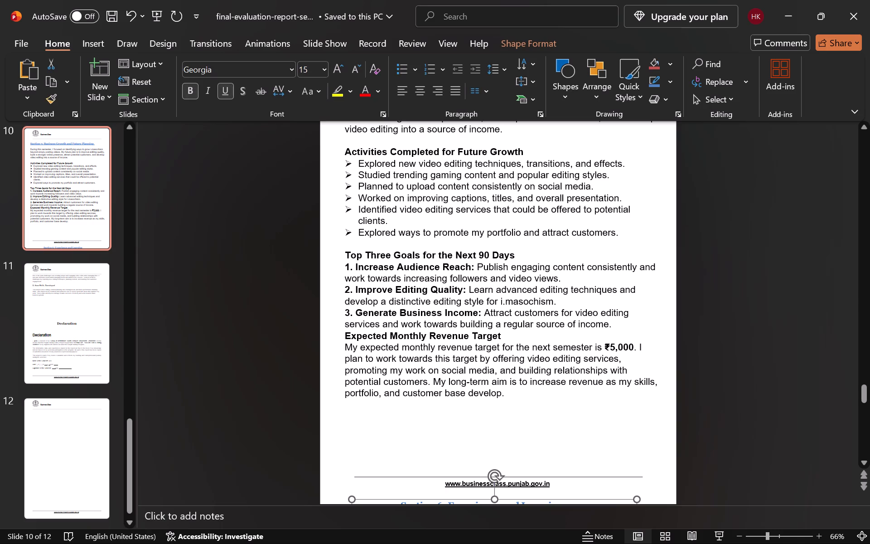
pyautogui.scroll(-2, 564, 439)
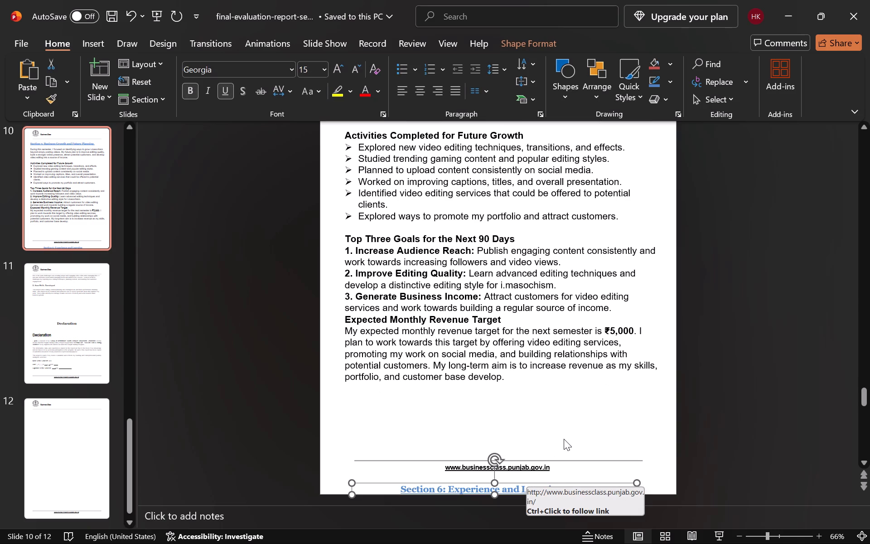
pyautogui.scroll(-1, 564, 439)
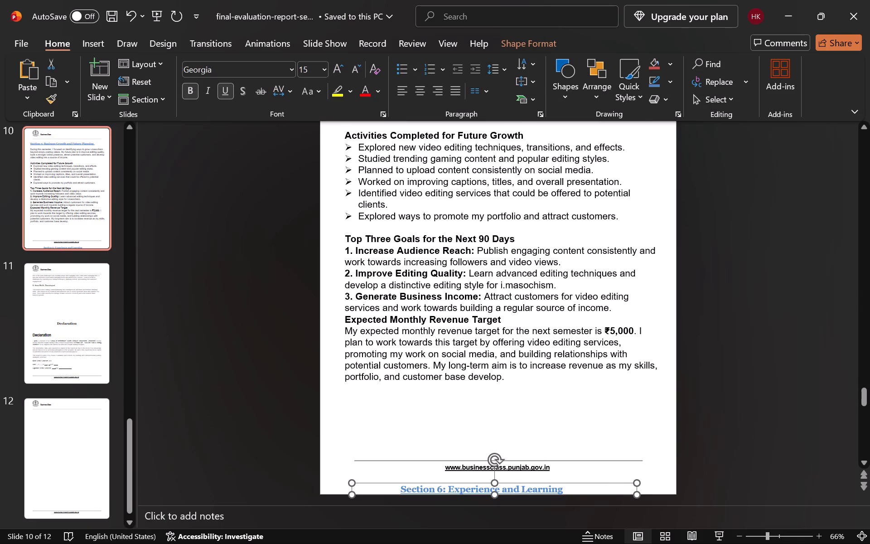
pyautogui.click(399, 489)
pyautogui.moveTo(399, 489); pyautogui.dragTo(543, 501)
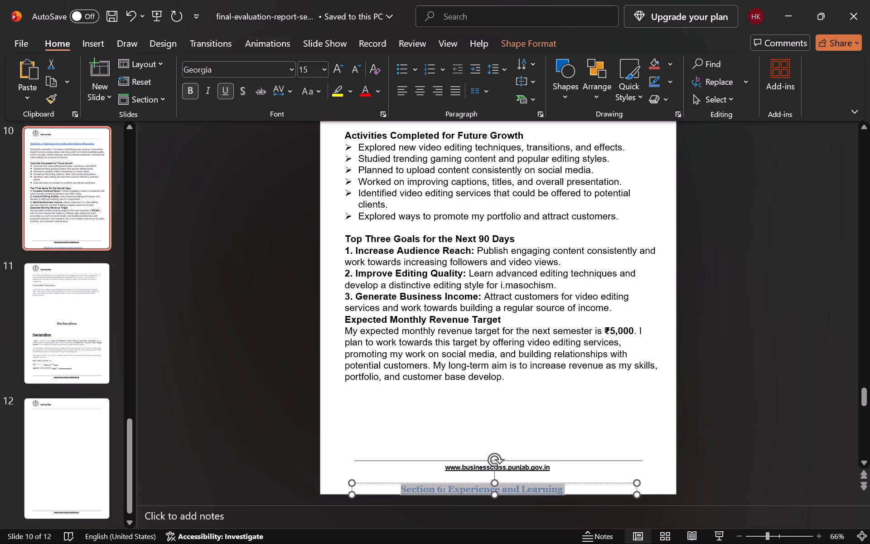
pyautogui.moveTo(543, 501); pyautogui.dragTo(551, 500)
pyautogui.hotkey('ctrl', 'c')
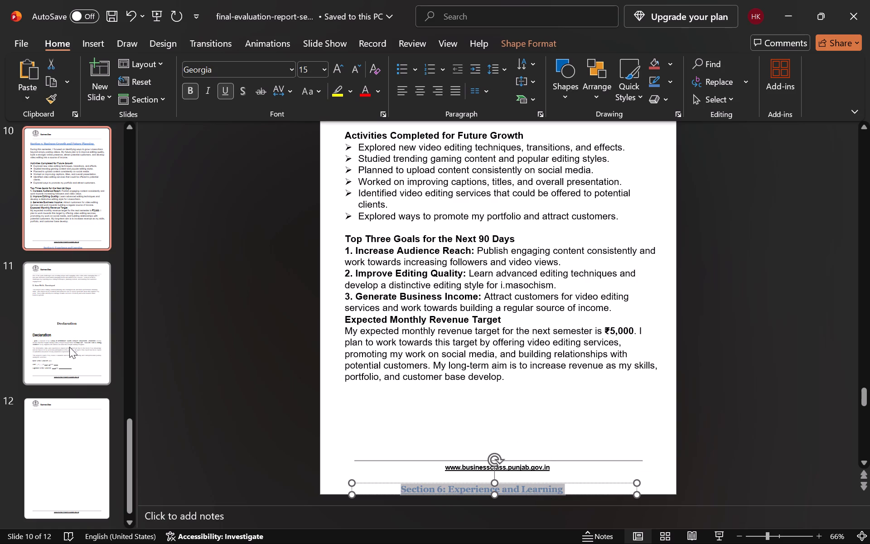
# Delete the old challenges paragraph and the whole "3. New Skills Developed" text from slide 11, keeping the Business Class header.
pyautogui.click(52, 328)
pyautogui.scroll(5, 367, 300)
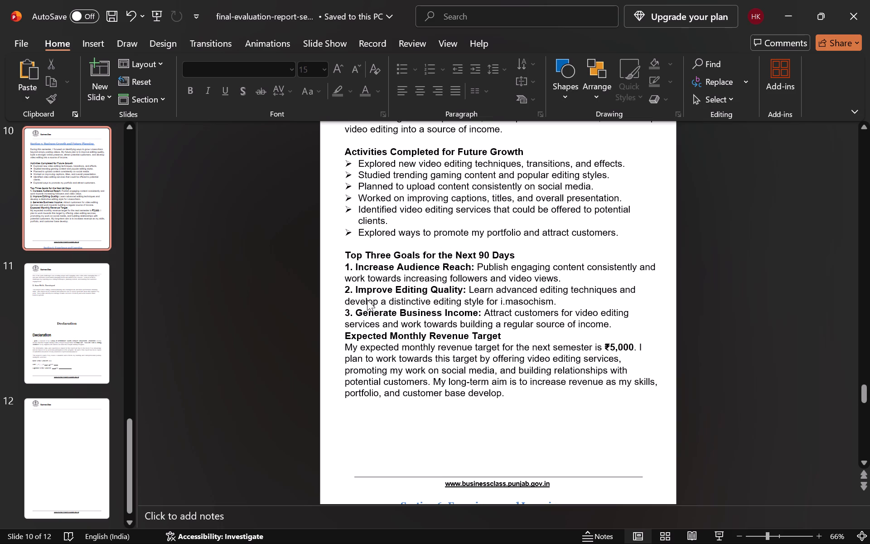
pyautogui.scroll(-1, 367, 300)
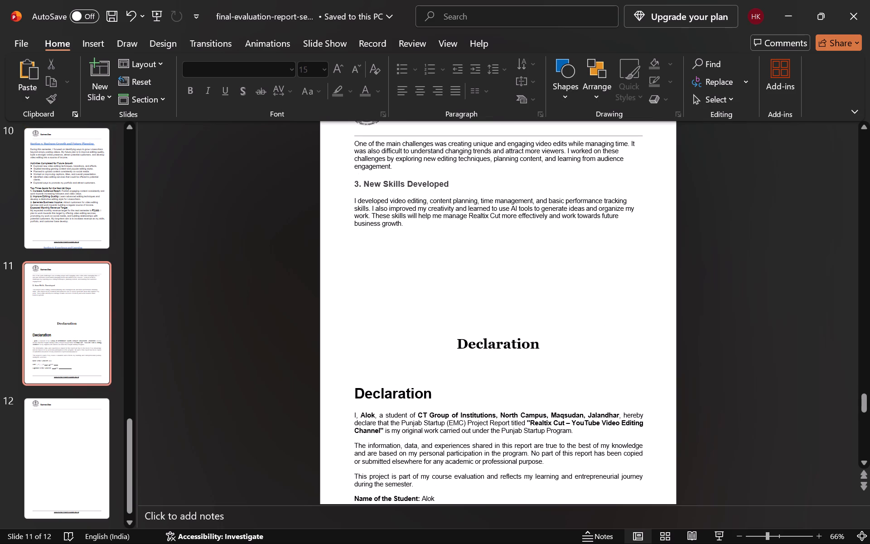
pyautogui.click(353, 143)
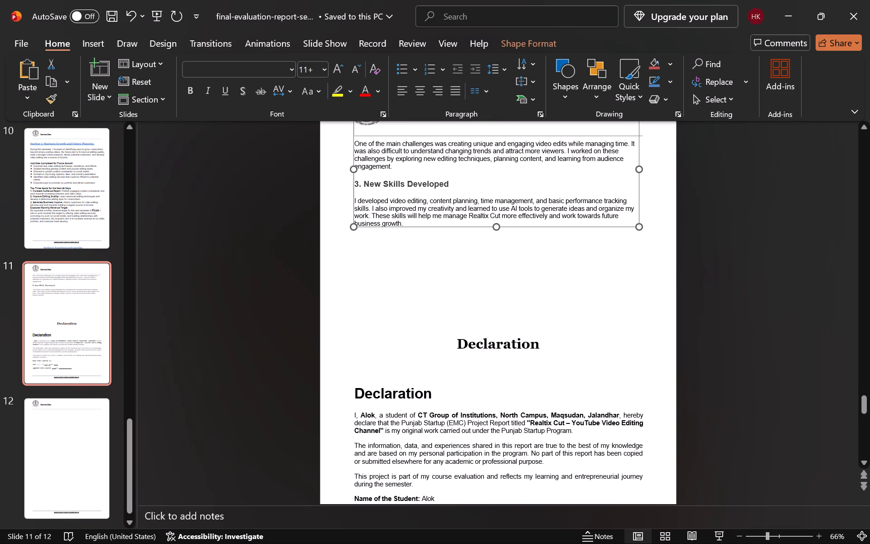
pyautogui.click(355, 143)
pyautogui.moveTo(355, 143); pyautogui.dragTo(531, 233)
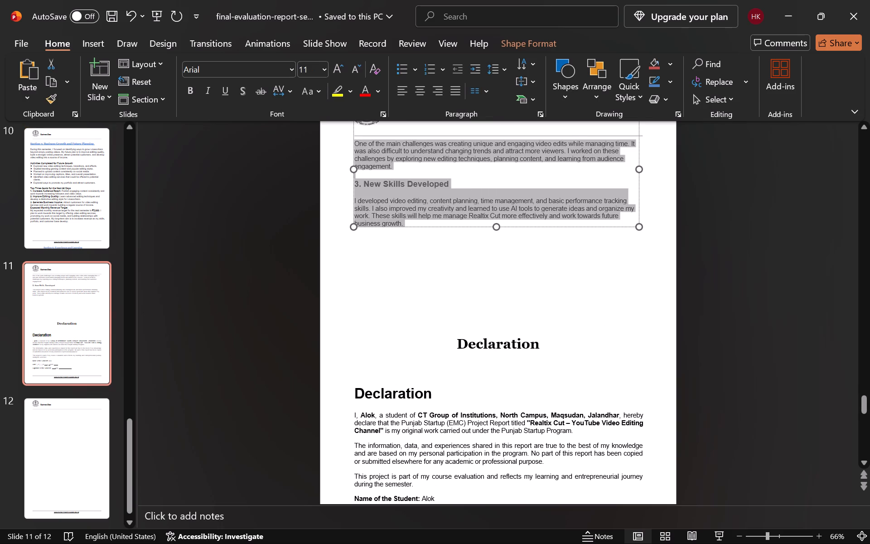
pyautogui.moveTo(531, 233); pyautogui.dragTo(543, 240)
pyautogui.hotkey('ctrl', 'Delete')
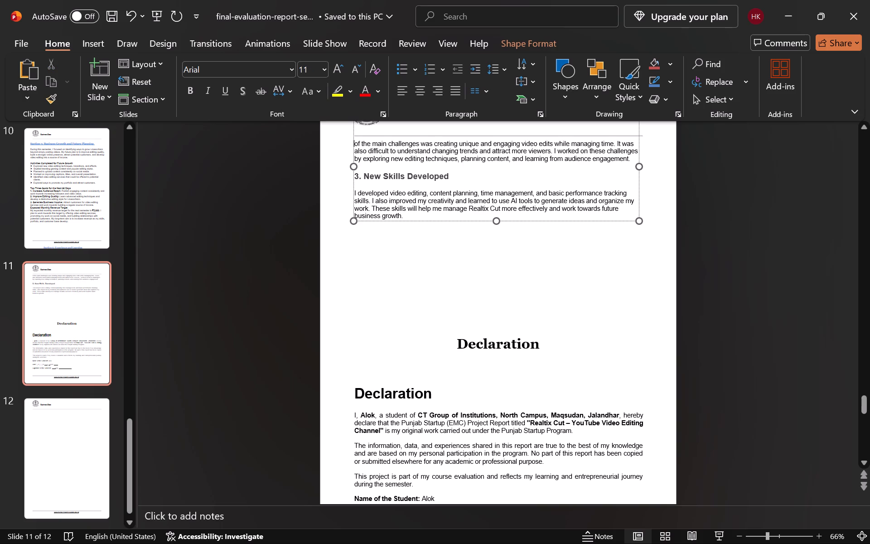
pyautogui.moveTo(356, 142); pyautogui.dragTo(463, 215)
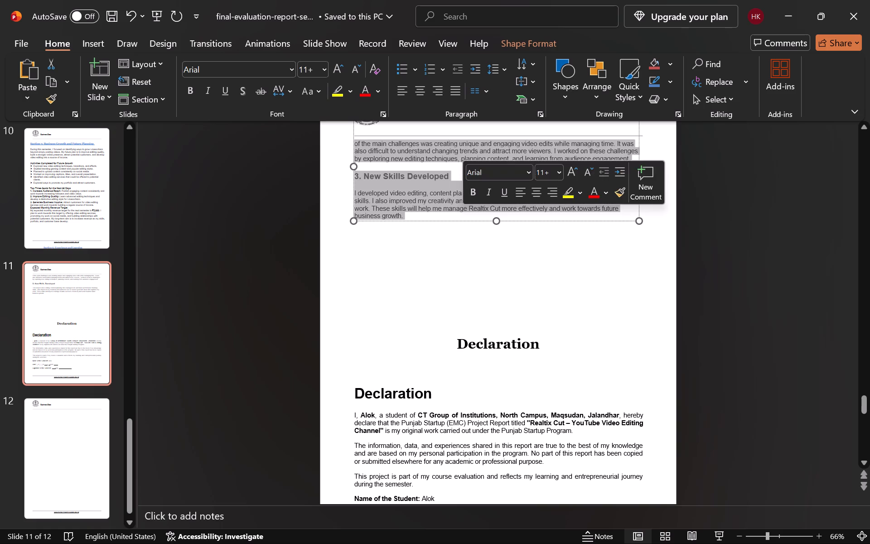
pyautogui.press('Delete')
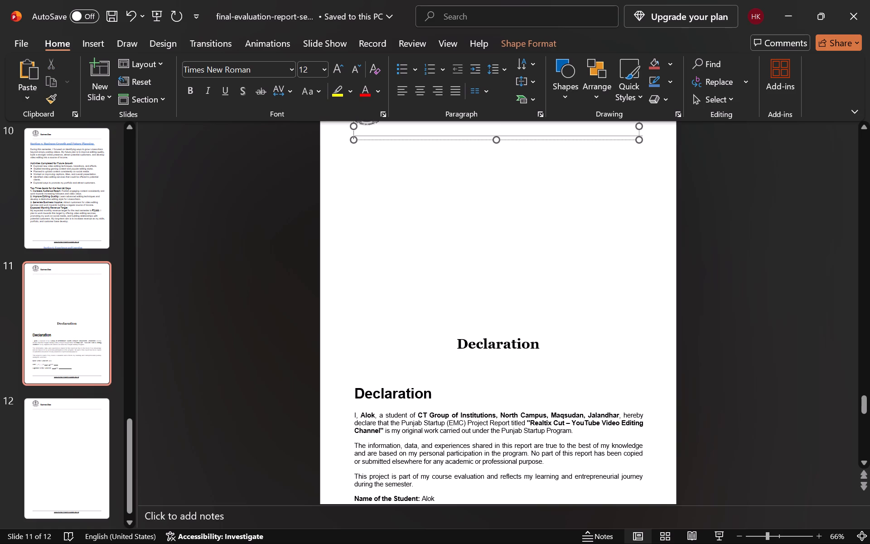
# Reposition the "Business Class" header text box beside the emblem on slide 11 and deselect it.
pyautogui.moveTo(504, 139); pyautogui.dragTo(501, 191)
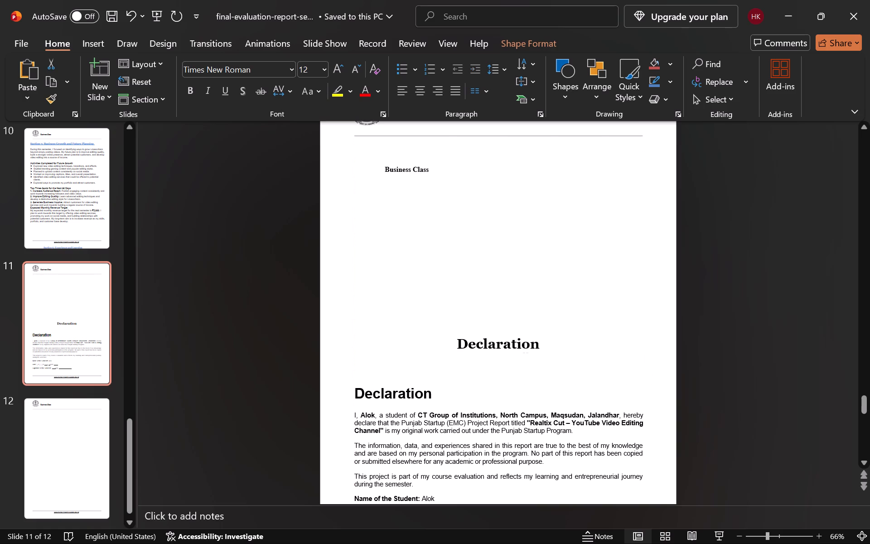
pyautogui.moveTo(501, 191); pyautogui.dragTo(503, 162)
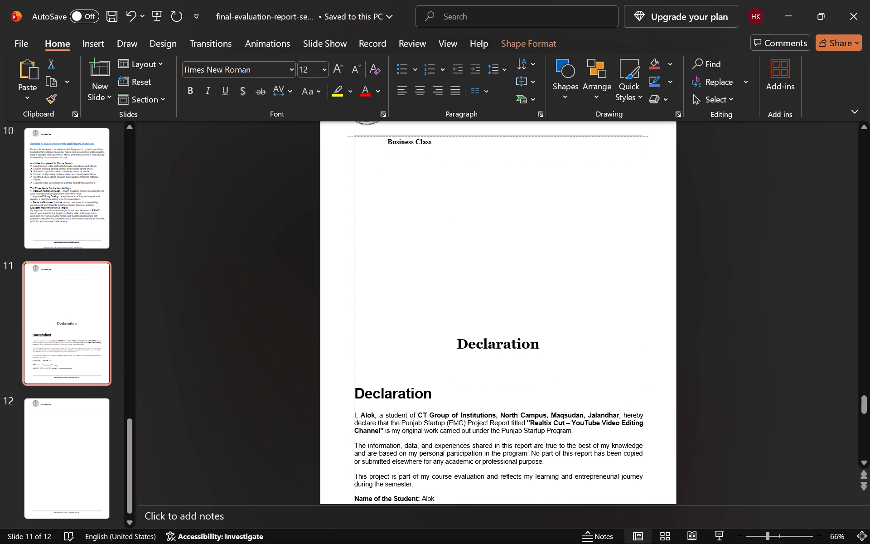
pyautogui.moveTo(503, 162); pyautogui.dragTo(500, 140)
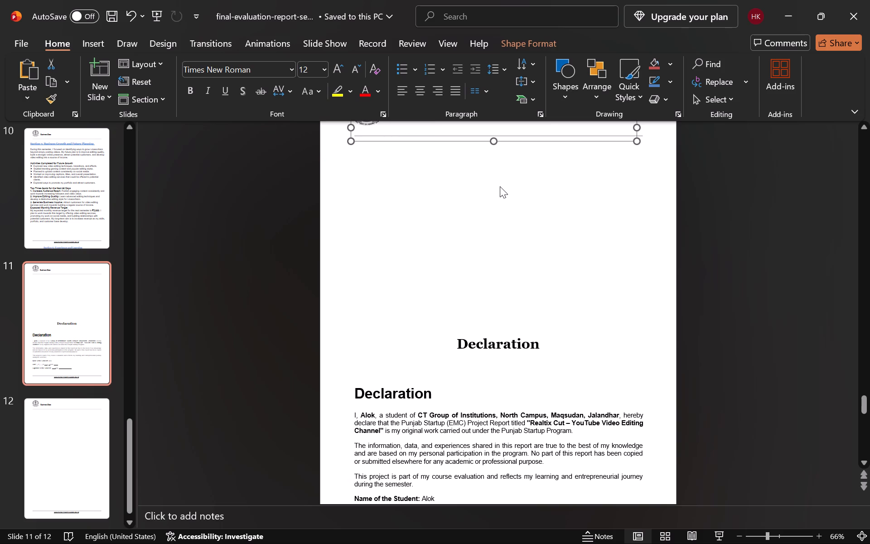
pyautogui.click(500, 186)
pyautogui.scroll(2, 500, 186)
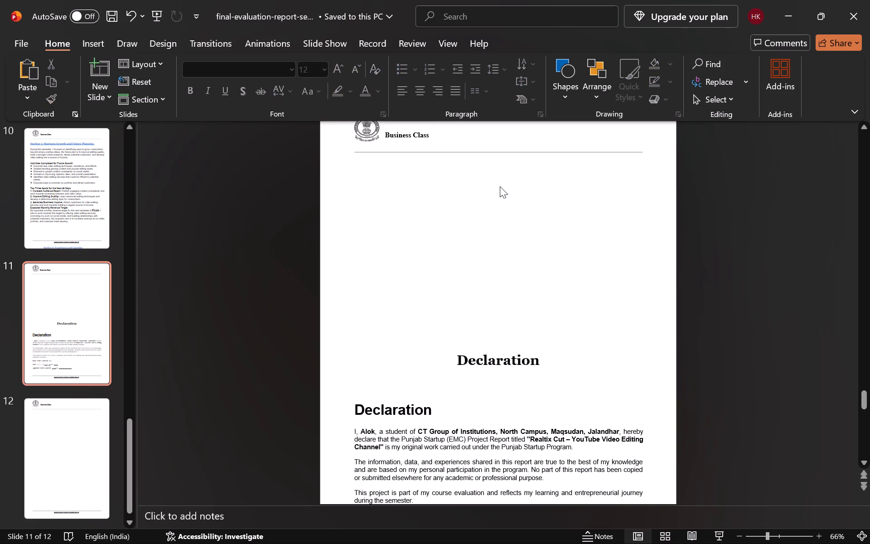
pyautogui.scroll(1, 500, 186)
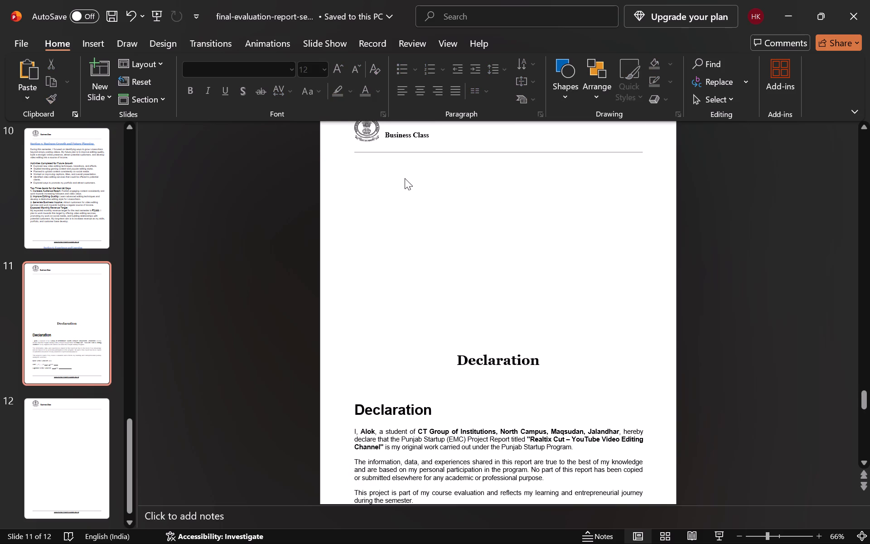
pyautogui.click(398, 177)
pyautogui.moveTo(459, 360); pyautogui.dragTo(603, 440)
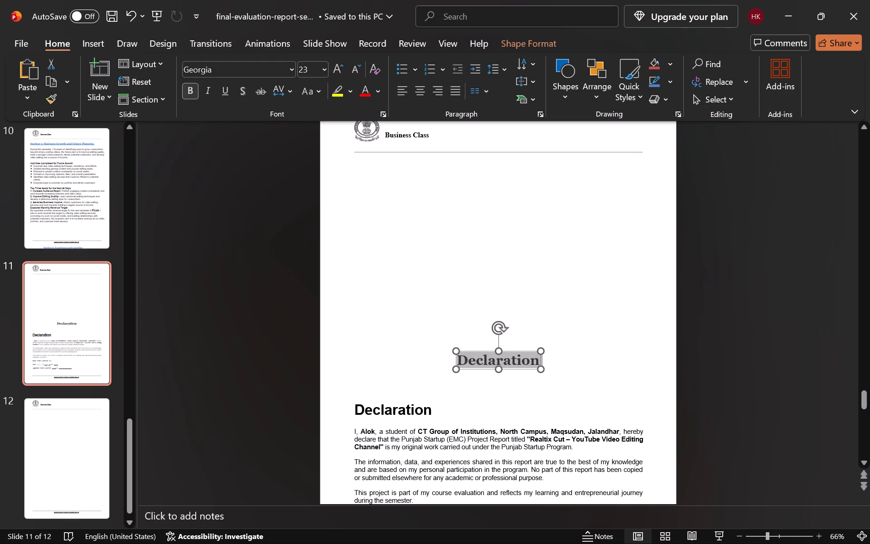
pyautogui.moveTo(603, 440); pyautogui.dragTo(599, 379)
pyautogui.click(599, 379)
# Copy the declaration block from slide 11, from its heading through the signature line, into a new large text box drawn on slide 12.
pyautogui.scroll(-3, 508, 403)
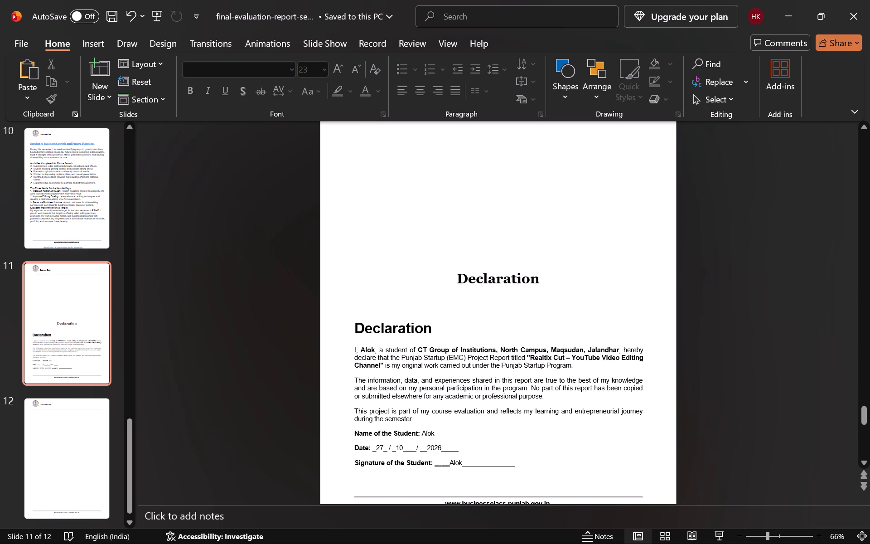
pyautogui.scroll(-3, 508, 403)
pyautogui.click(352, 352)
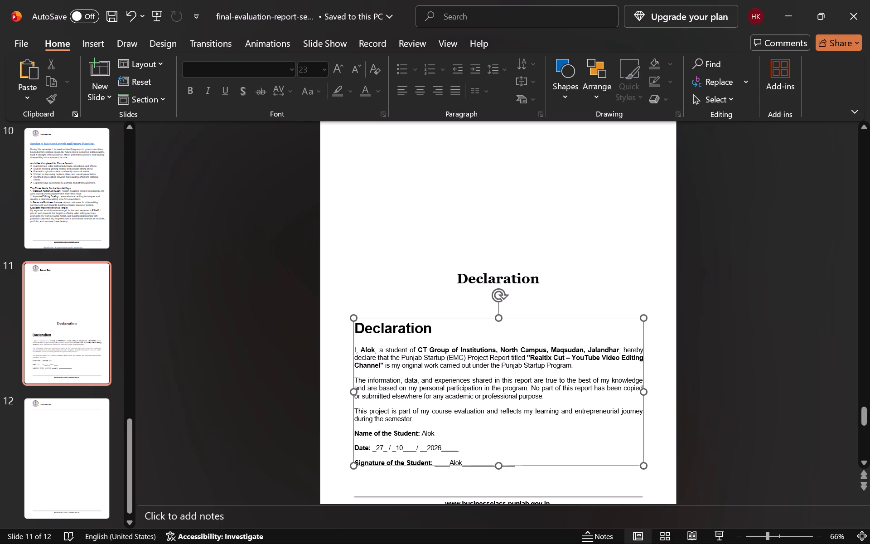
pyautogui.moveTo(358, 326); pyautogui.dragTo(463, 450)
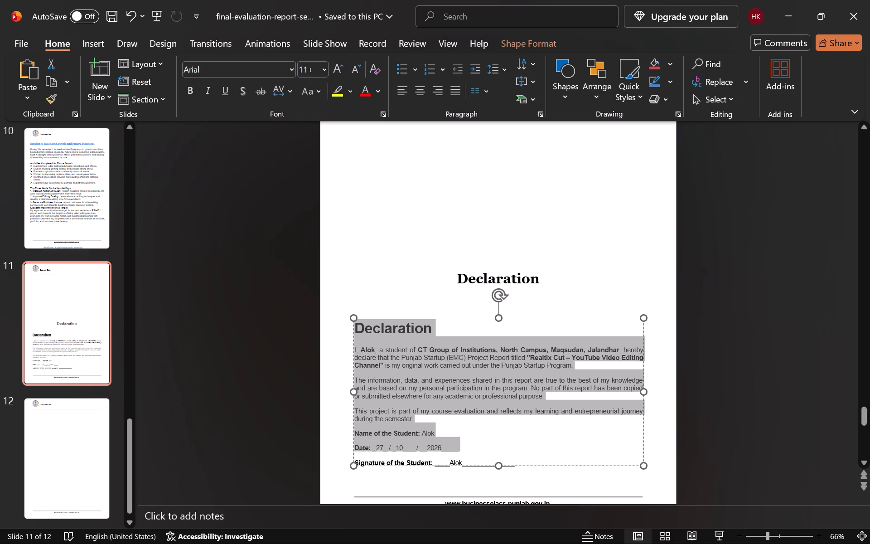
pyautogui.moveTo(463, 450); pyautogui.dragTo(492, 461)
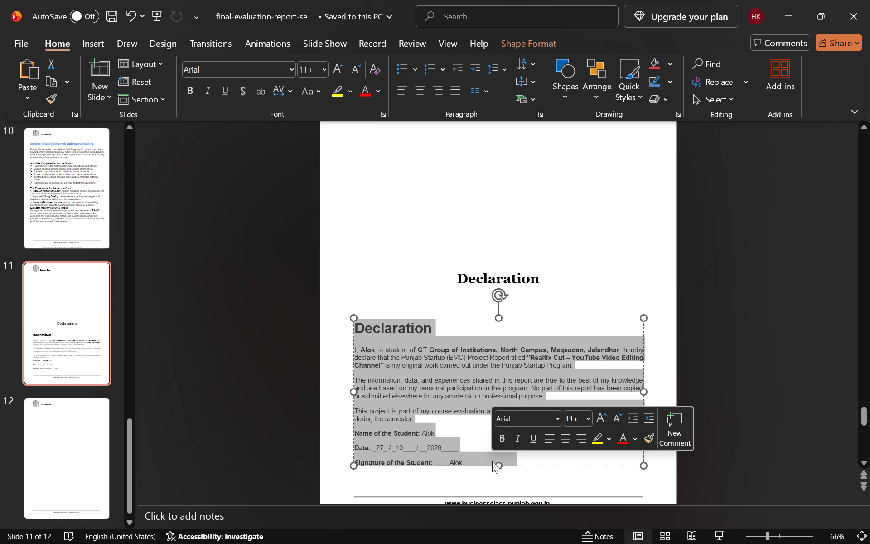
pyautogui.hotkey('ctrl', 'c')
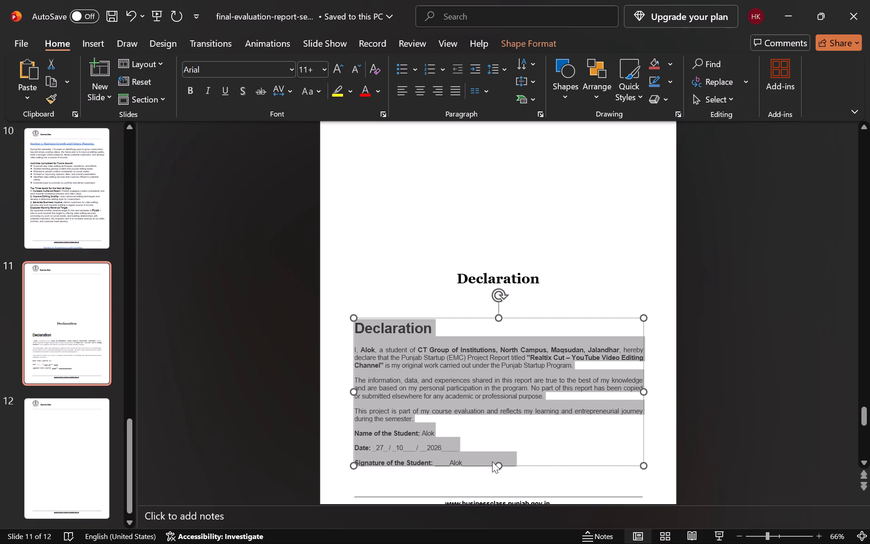
pyautogui.click(63, 470)
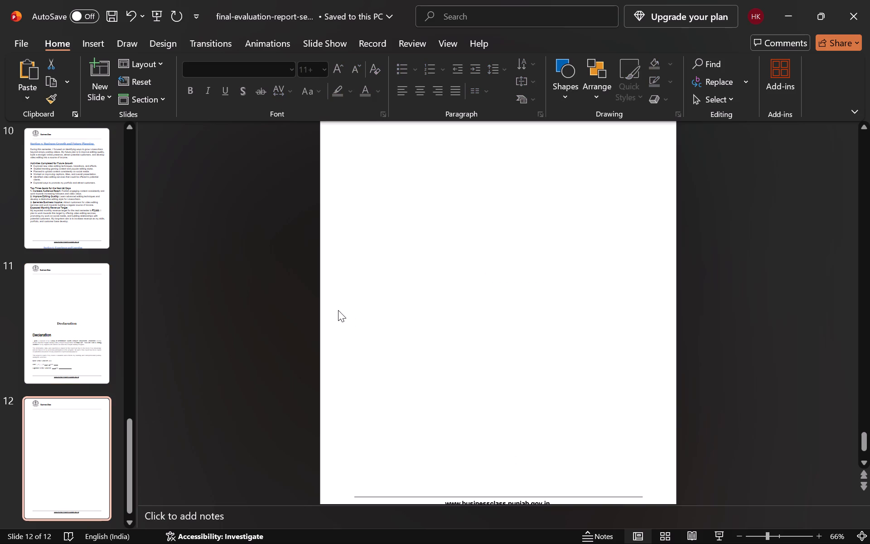
pyautogui.click(94, 43)
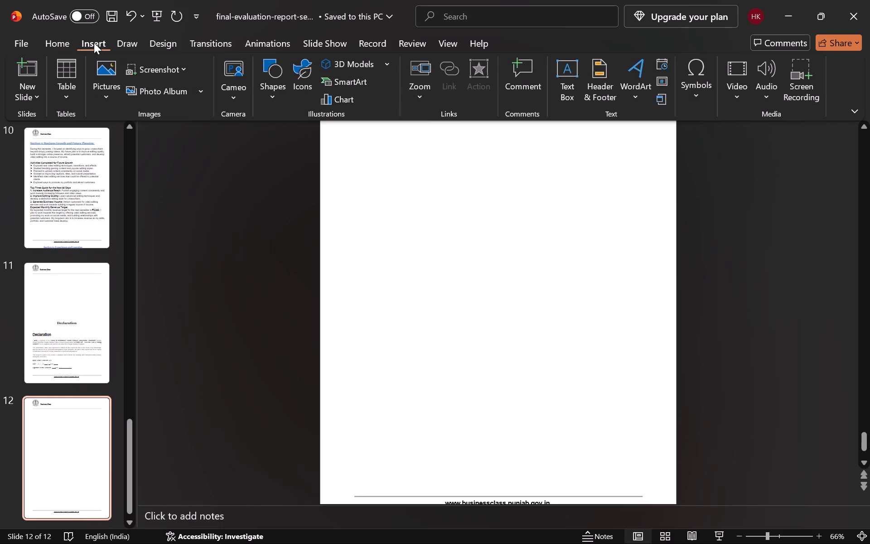
pyautogui.click(577, 58)
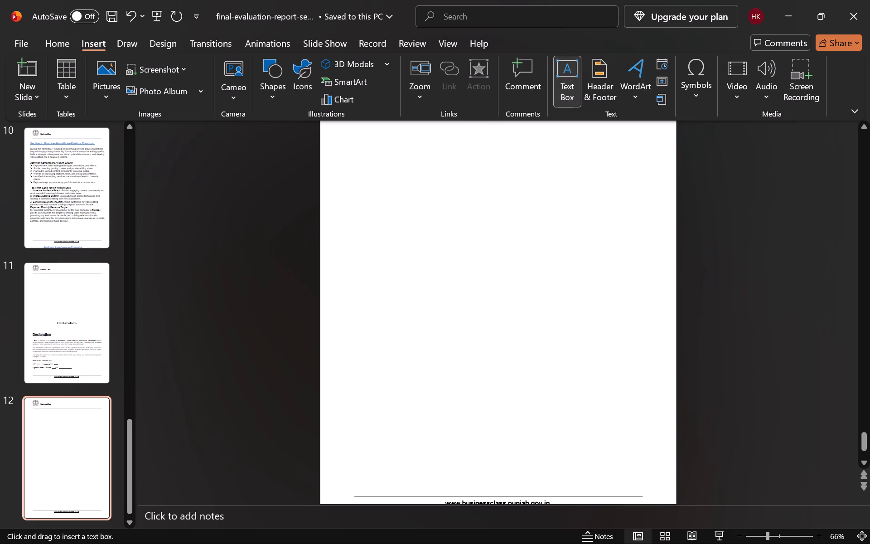
pyautogui.moveTo(349, 177); pyautogui.dragTo(648, 439)
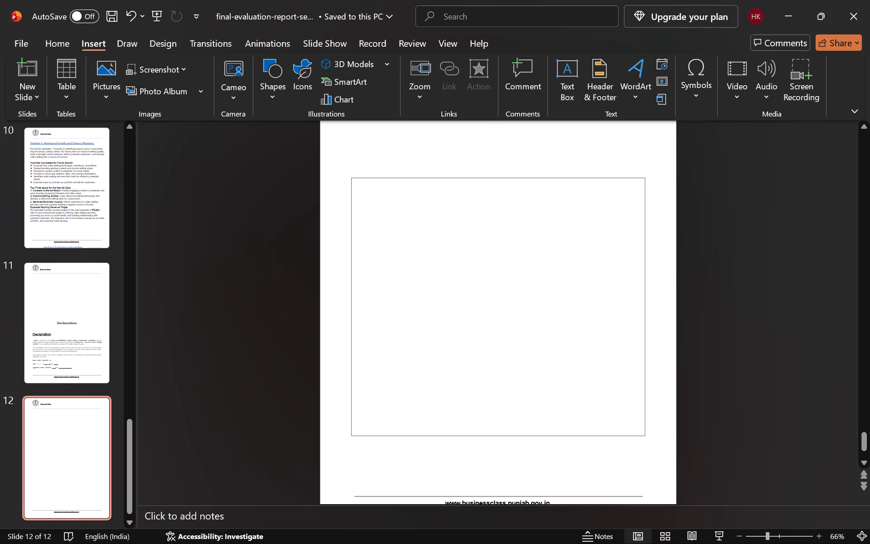
pyautogui.moveTo(648, 439); pyautogui.dragTo(647, 447)
pyautogui.hotkey('ctrl', 'v')
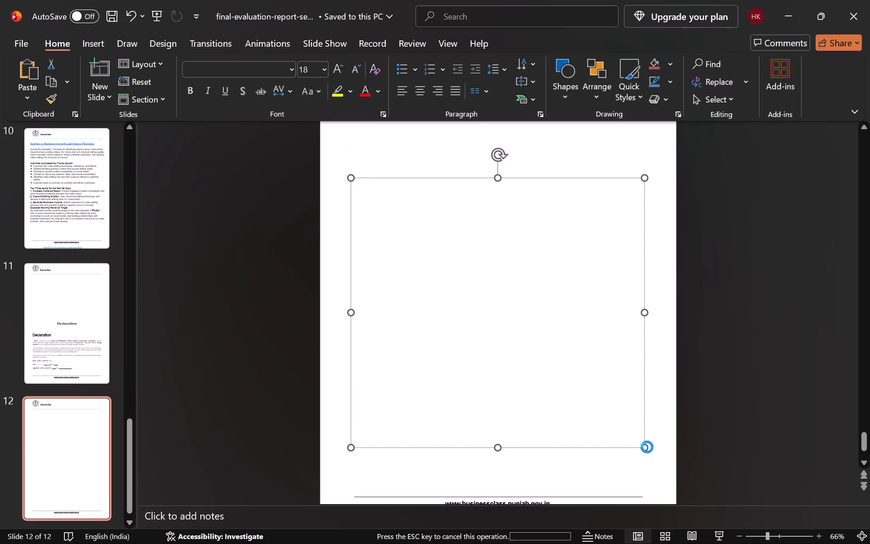
# Resize the declaration text box on slide 12, making it slightly narrower.
pyautogui.click(628, 382)
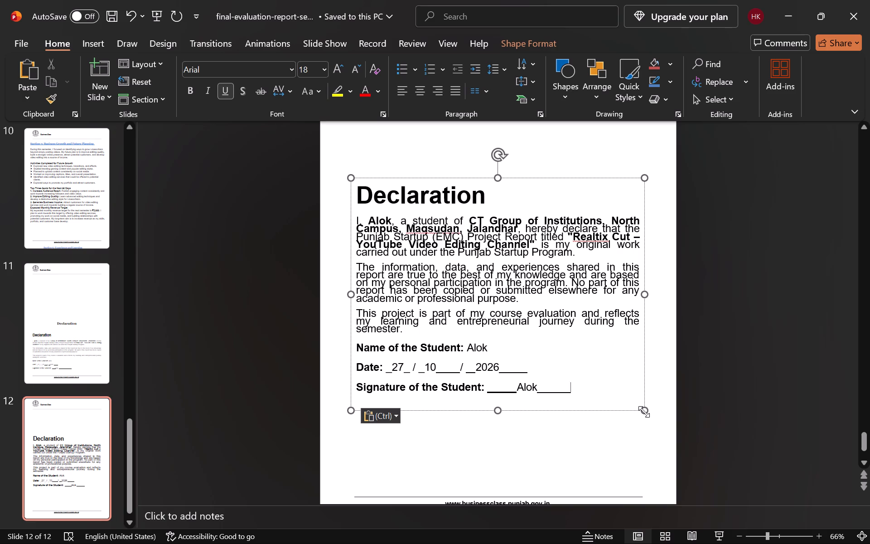
pyautogui.moveTo(644, 412); pyautogui.dragTo(639, 486)
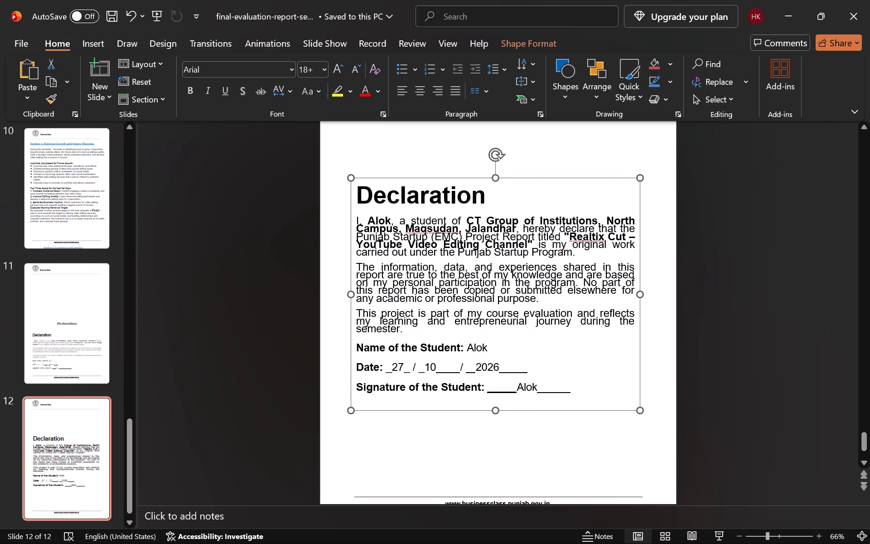
pyautogui.moveTo(498, 408); pyautogui.dragTo(499, 461)
# Set the line spacing of the three declaration body paragraphs on slide 12 to 1.0 and deselect the text box.
pyautogui.click(356, 222)
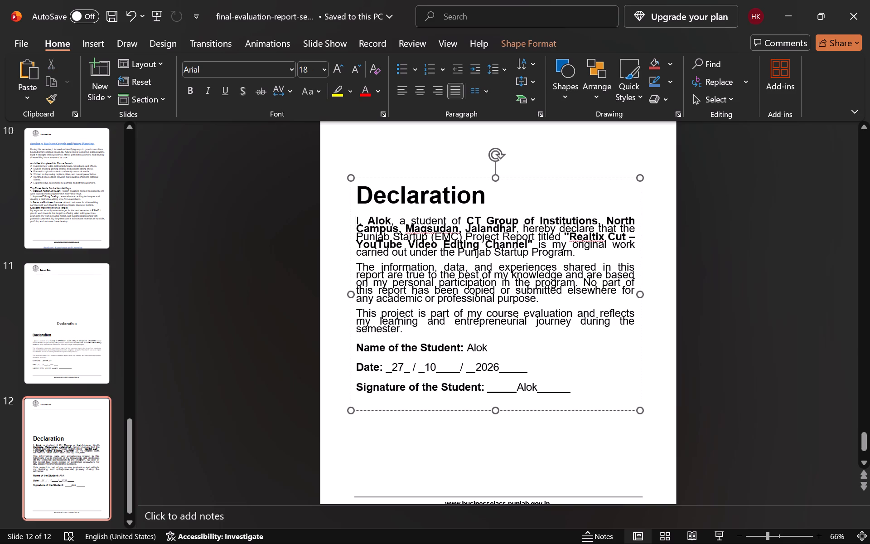
pyautogui.moveTo(356, 222); pyautogui.dragTo(433, 291)
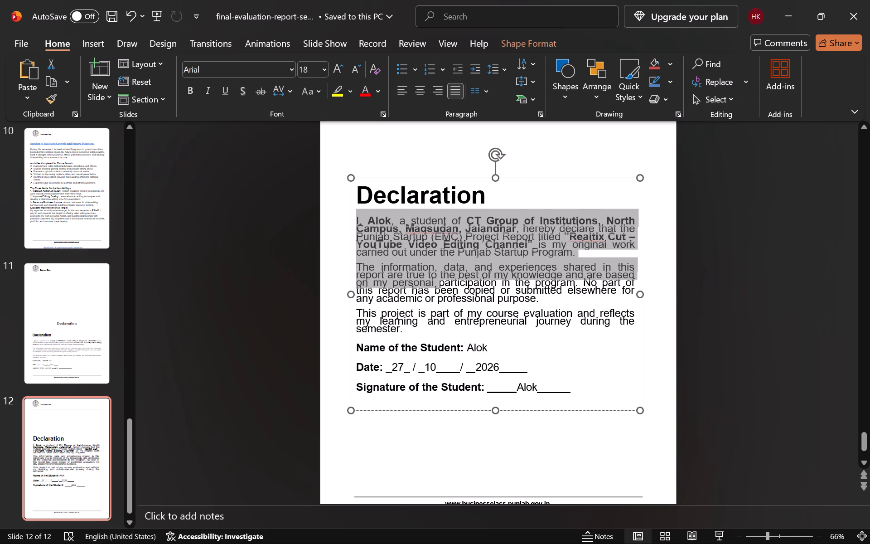
pyautogui.moveTo(433, 291); pyautogui.dragTo(462, 331)
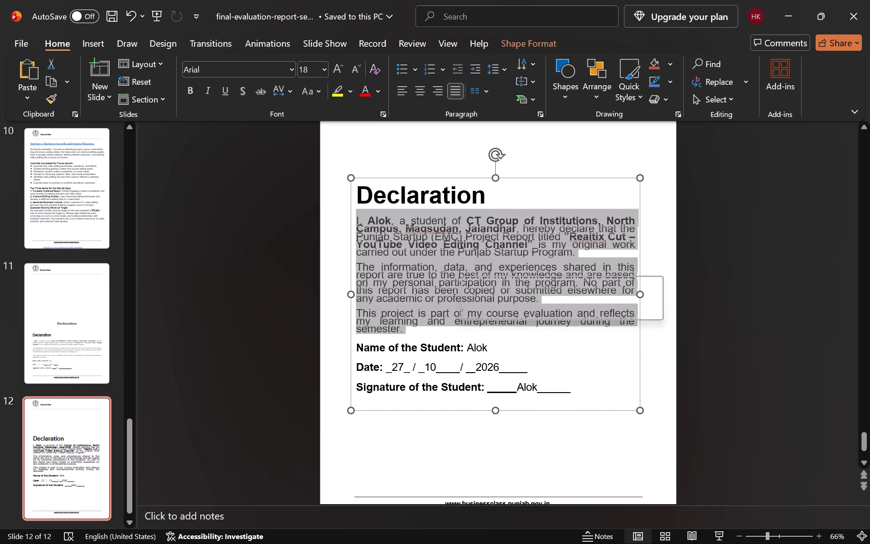
pyautogui.click(489, 95)
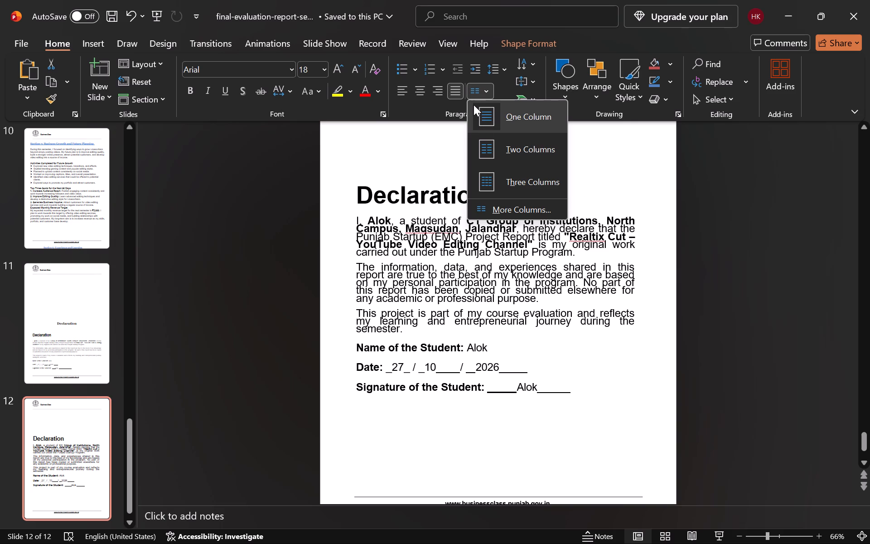
pyautogui.click(452, 87)
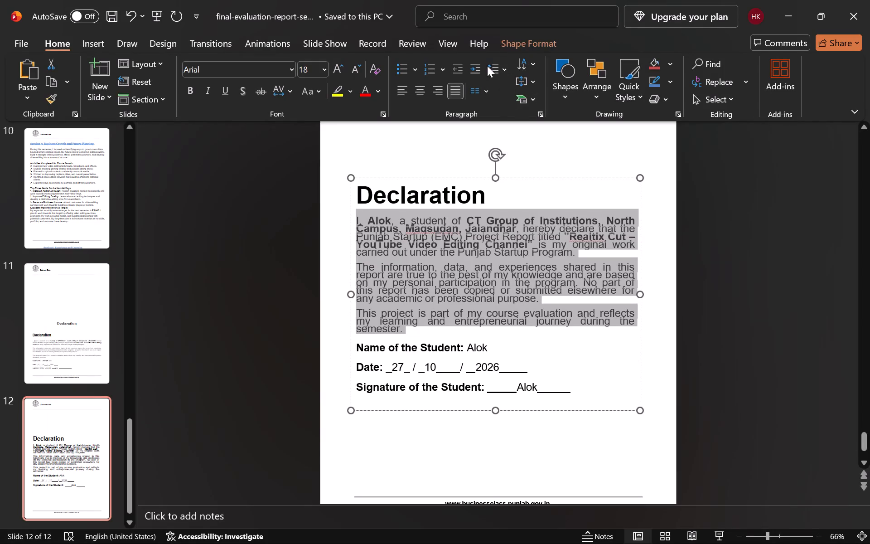
pyautogui.click(501, 67)
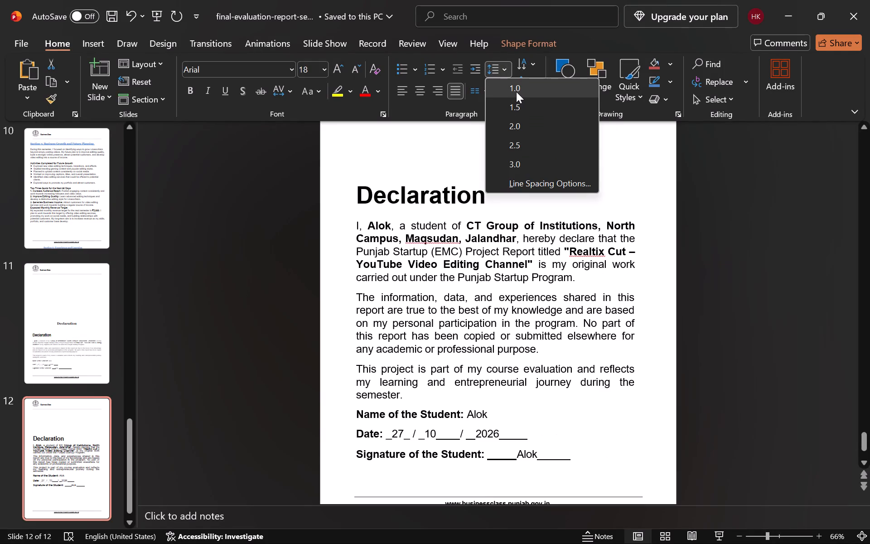
pyautogui.click(516, 92)
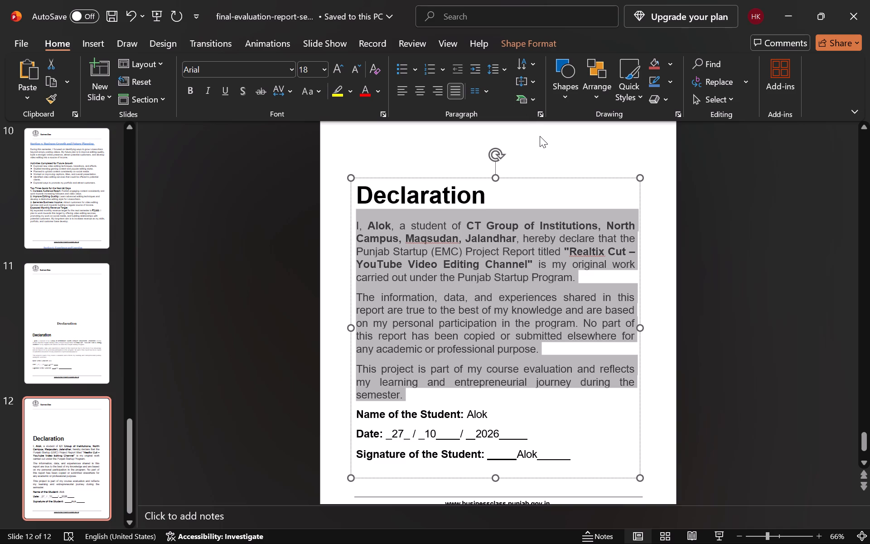
pyautogui.click(540, 136)
# Reduce the declaration text below the heading, through the signature line, to font size 16.
pyautogui.scroll(1, 528, 187)
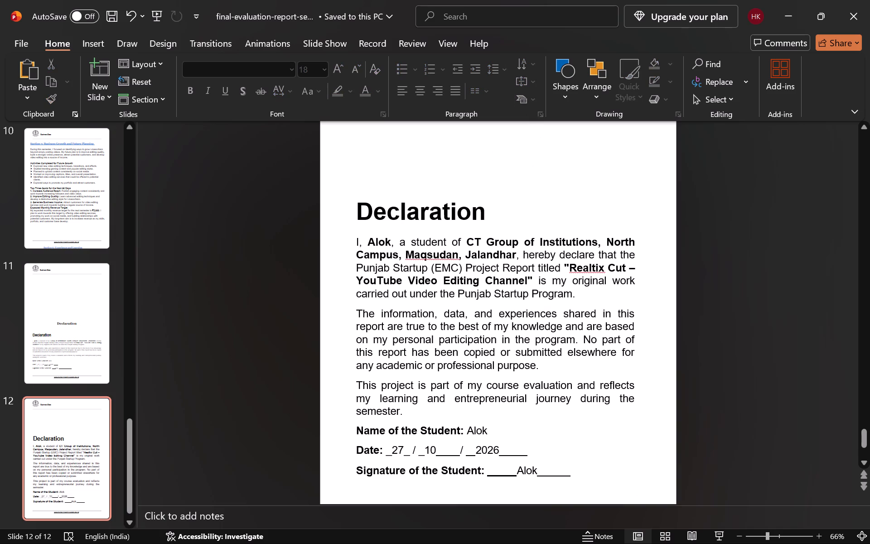
pyautogui.click(357, 241)
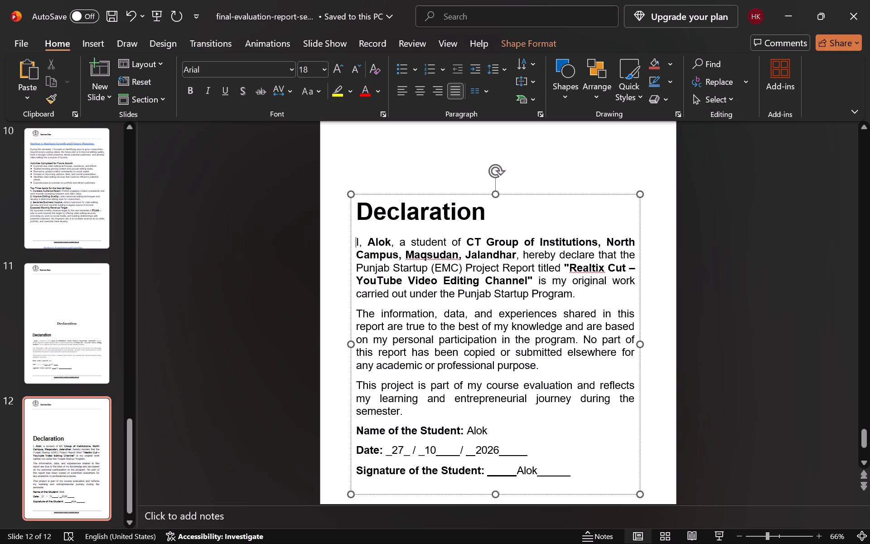
pyautogui.moveTo(357, 241); pyautogui.dragTo(463, 401)
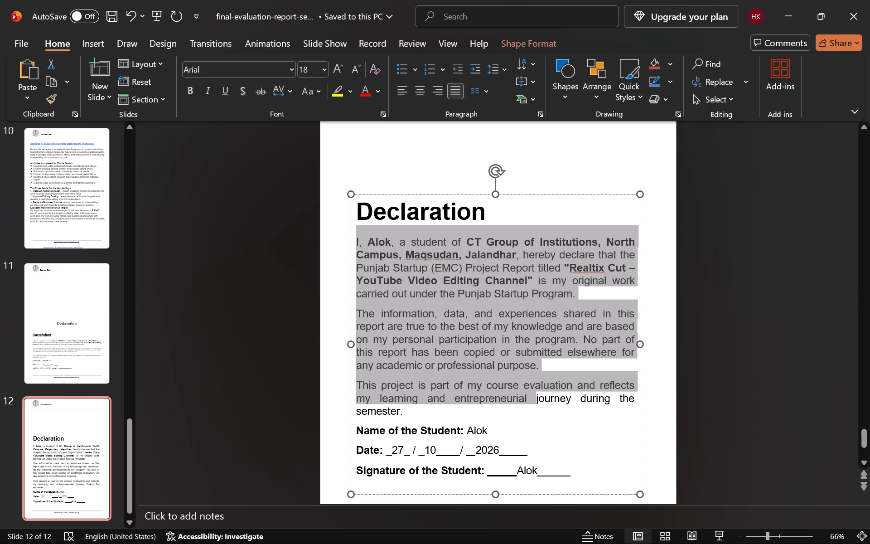
pyautogui.moveTo(463, 401); pyautogui.dragTo(557, 497)
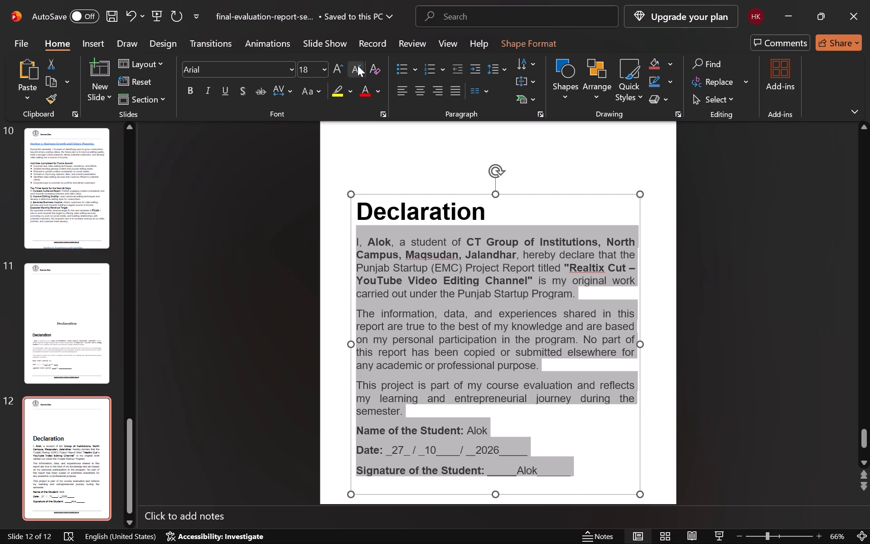
pyautogui.click(358, 65)
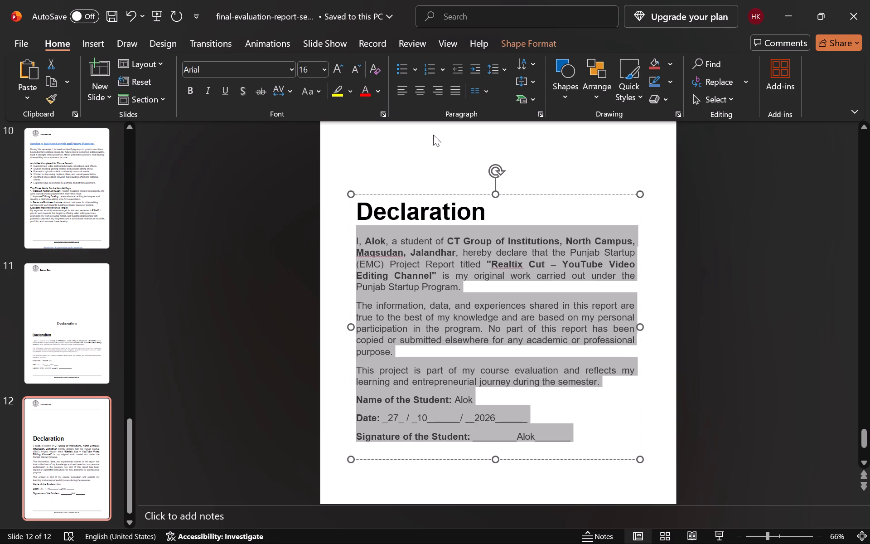
pyautogui.click(433, 135)
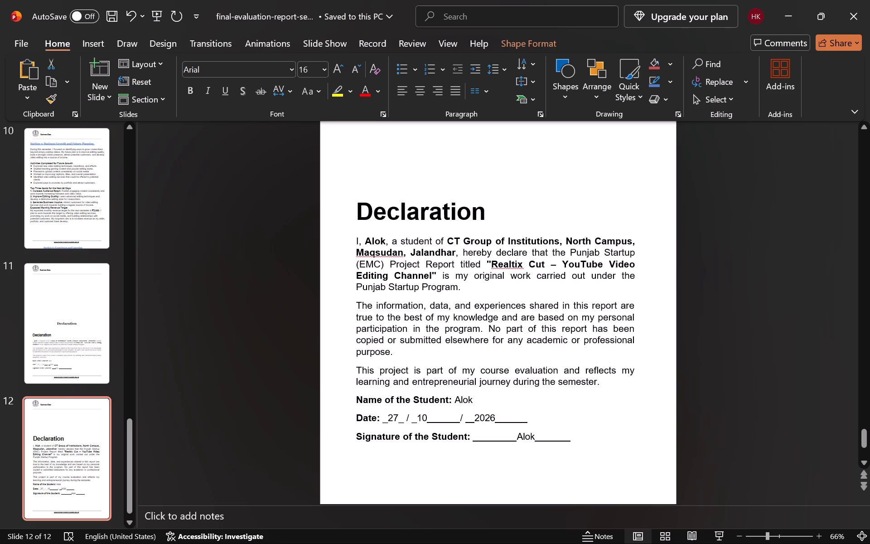
# Replace the student's name in the declaration's opening sentence with "Himanshu" in bold.
pyautogui.click(384, 239)
pyautogui.press('BackSpace')
pyautogui.press('BackSpace')
pyautogui.press('BackSpace')
pyautogui.press('BackSpace')
pyautogui.press('BackSpace')
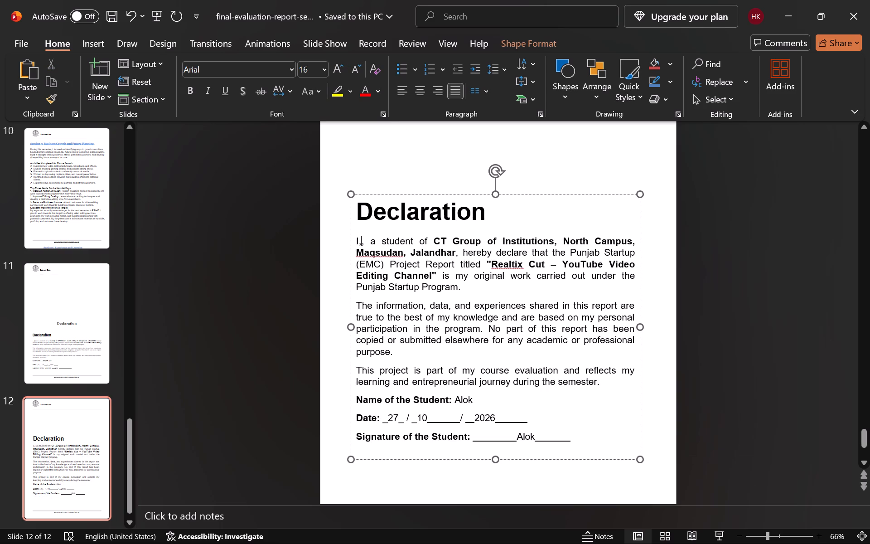
pyautogui.press('space')
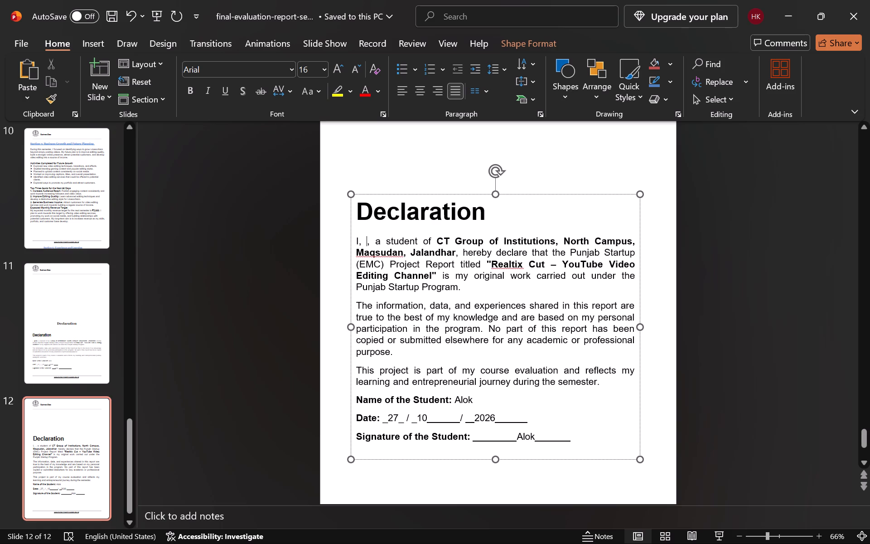
pyautogui.hotkey('shift', 'h')
pyautogui.press('i')
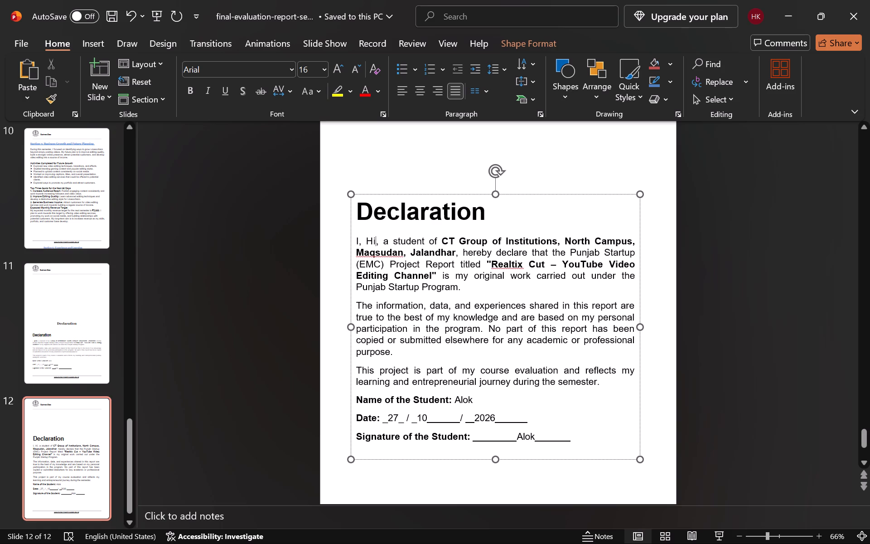
pyautogui.press('BackSpace')
pyautogui.press('BackSpace')
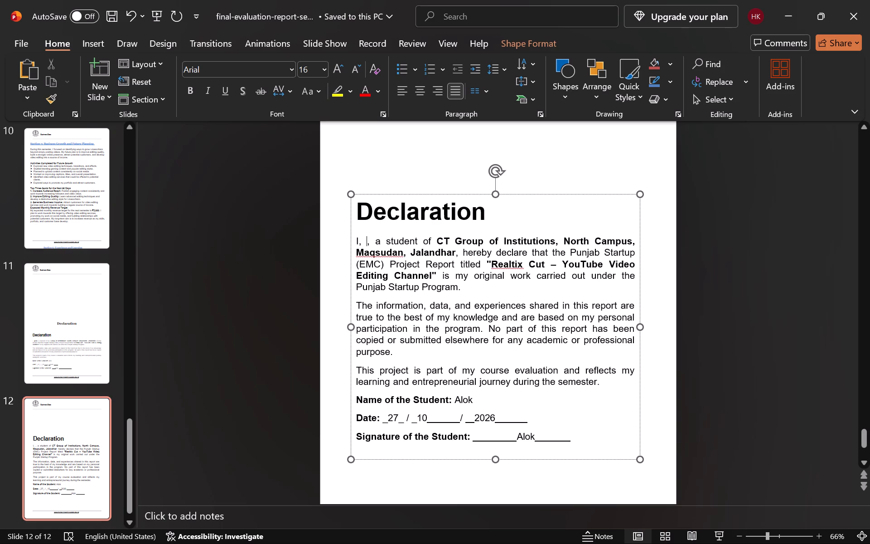
pyautogui.hotkey('ctrl', 'b')
pyautogui.hotkey('shift', 'h')
pyautogui.write('imanshu')
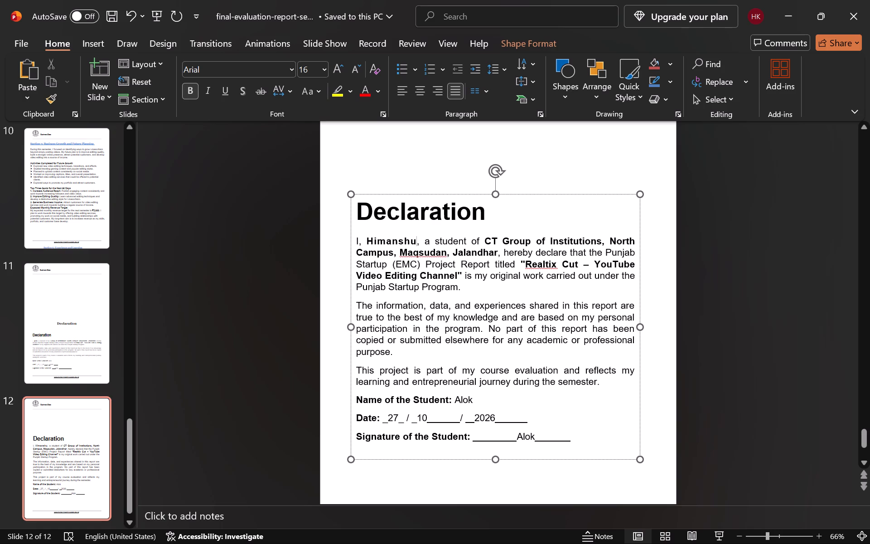
# Replace the quoted project report title in the declaration's first paragraph with "I.MASOCHISM", keeping the quotation marks.
pyautogui.click(455, 275)
pyautogui.click(456, 276)
pyautogui.press('BackSpace')
pyautogui.press('BackSpace')
pyautogui.press('BackSpace')
pyautogui.press('BackSpace')
pyautogui.press('BackSpace')
pyautogui.press('BackSpace')
pyautogui.press('BackSpace')
pyautogui.press('BackSpace')
pyautogui.press('BackSpace')
pyautogui.press('BackSpace')
pyautogui.press('BackSpace')
pyautogui.press('BackSpace')
pyautogui.press('BackSpace')
pyautogui.press('BackSpace')
pyautogui.press('BackSpace')
pyautogui.press('BackSpace')
pyautogui.press('BackSpace')
pyautogui.press('BackSpace')
pyautogui.press('BackSpace')
pyautogui.press('BackSpace')
pyautogui.press('BackSpace')
pyautogui.press('BackSpace')
pyautogui.press('BackSpace')
pyautogui.press('BackSpace')
pyautogui.press('BackSpace')
pyautogui.press('BackSpace')
pyautogui.press('BackSpace')
pyautogui.press('BackSpace')
pyautogui.press('BackSpace')
pyautogui.press('BackSpace')
pyautogui.press('BackSpace')
pyautogui.press('BackSpace')
pyautogui.press('BackSpace')
pyautogui.press('BackSpace')
pyautogui.press('BackSpace')
pyautogui.press('BackSpace')
pyautogui.press('BackSpace')
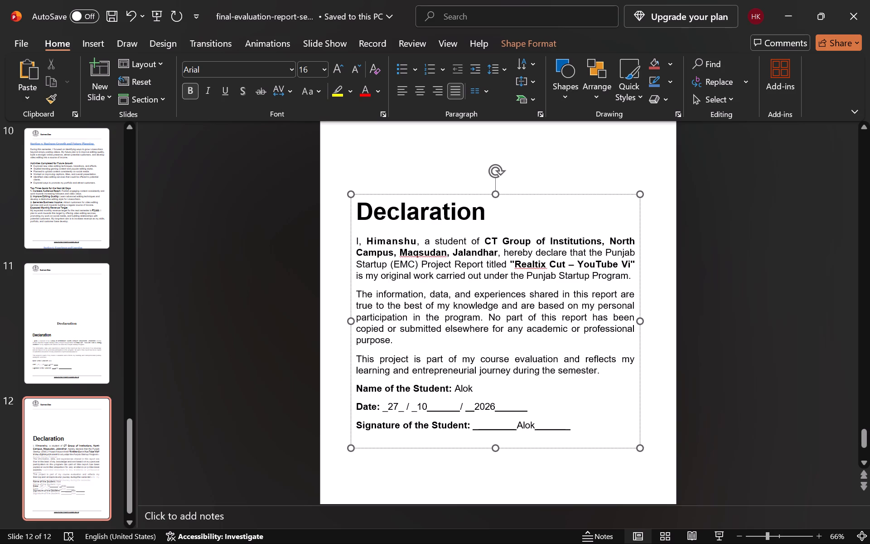
pyautogui.press('BackSpace')
pyautogui.press('BackSpace')
pyautogui.press('BackSpace')
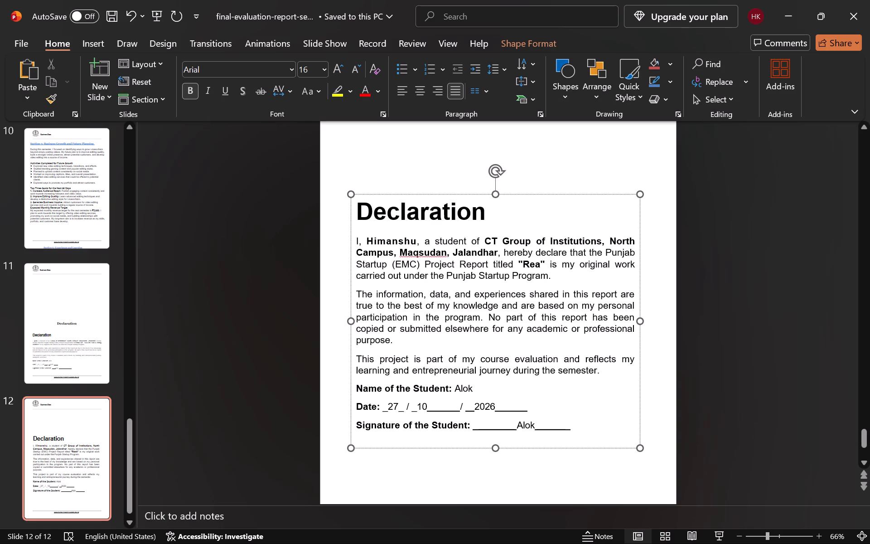
pyautogui.press('BackSpace')
pyautogui.press('BackSpace')
pyautogui.press('BackSpace')
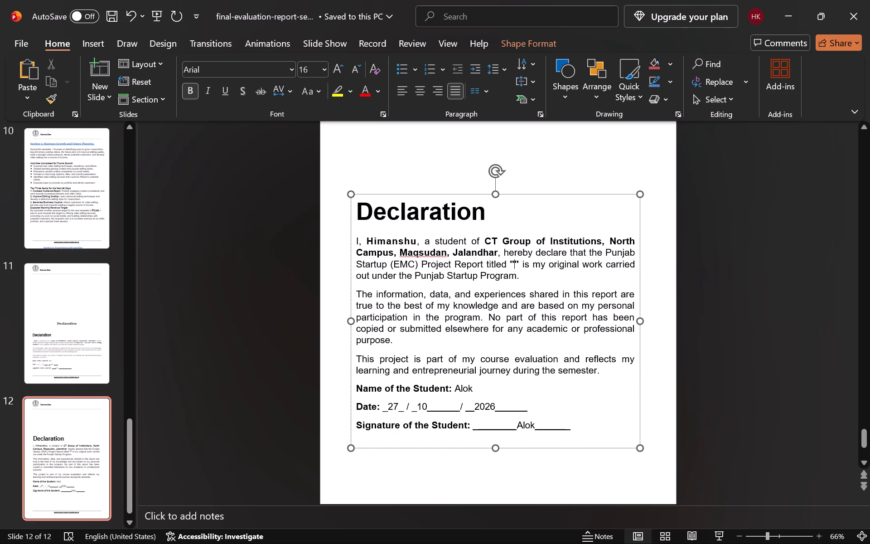
pyautogui.write('I.')
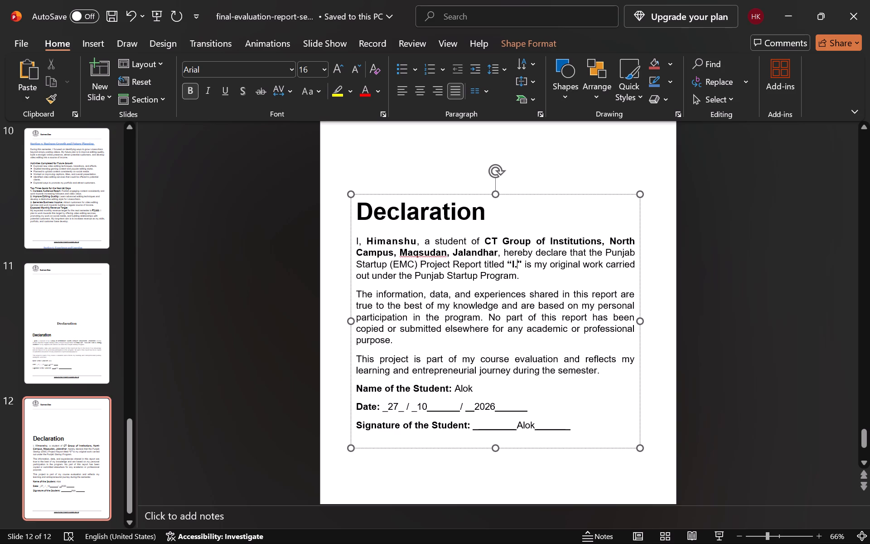
pyautogui.write('MASO')
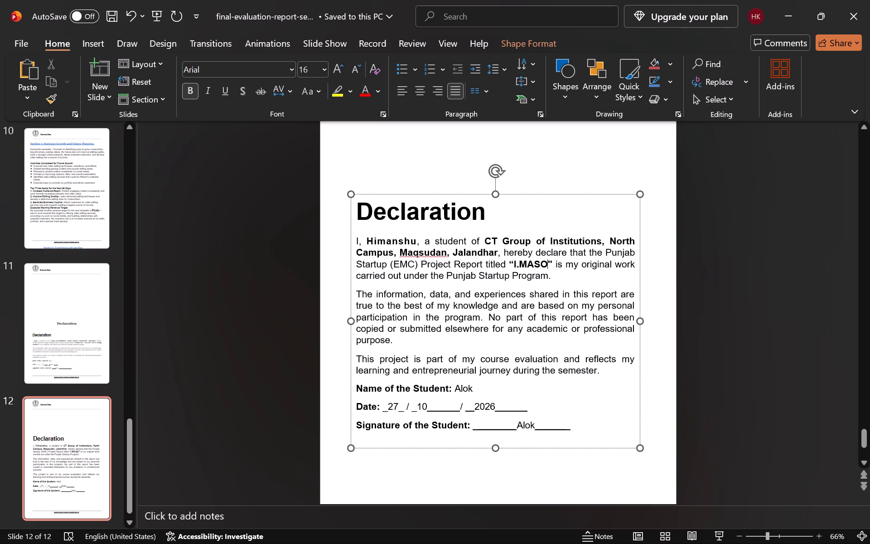
pyautogui.write('CHISM')
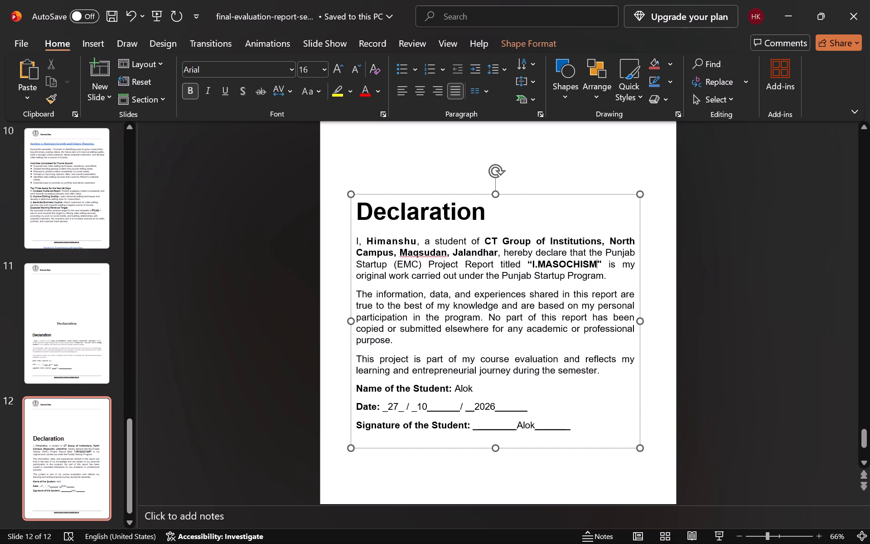
# Replace the name on the "Name of the Student" line with "Himanshu" in regular weight.
pyautogui.click(474, 386)
pyautogui.press('BackSpace')
pyautogui.press('BackSpace')
pyautogui.press('BackSpace')
pyautogui.press('BackSpace')
pyautogui.hotkey('shift', 'h')
pyautogui.press('BackSpace')
pyautogui.hotkey('ctrl', 'b')
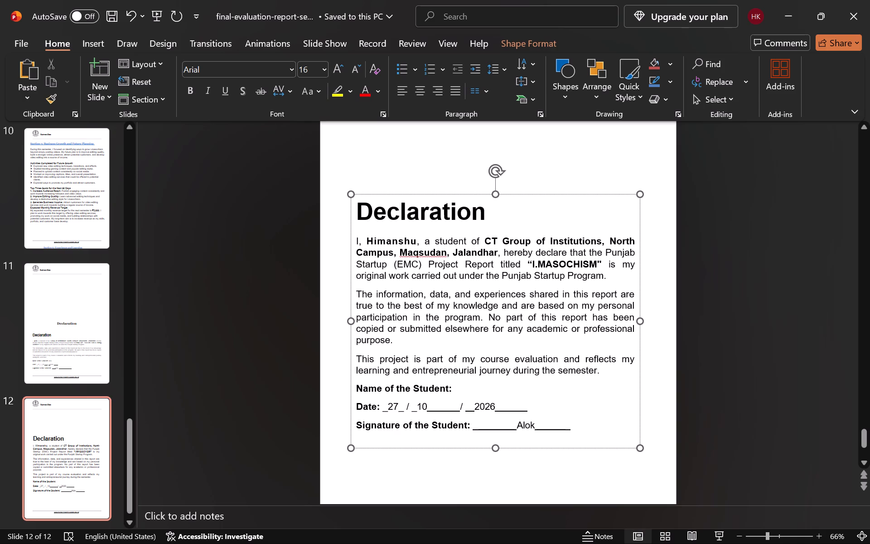
pyautogui.hotkey('shift', 'h')
pyautogui.write('imanshu')
# Clear the old date and its underscore placeholders from the declaration's Date line, keeping the "Date:" label.
pyautogui.click(531, 404)
pyautogui.press('BackSpace')
pyautogui.press('BackSpace')
pyautogui.press('BackSpace')
pyautogui.press('BackSpace')
pyautogui.press('BackSpace')
pyautogui.press('BackSpace')
pyautogui.press('BackSpace')
pyautogui.press('BackSpace')
pyautogui.press('BackSpace')
pyautogui.press('BackSpace')
pyautogui.press('BackSpace')
pyautogui.press('BackSpace')
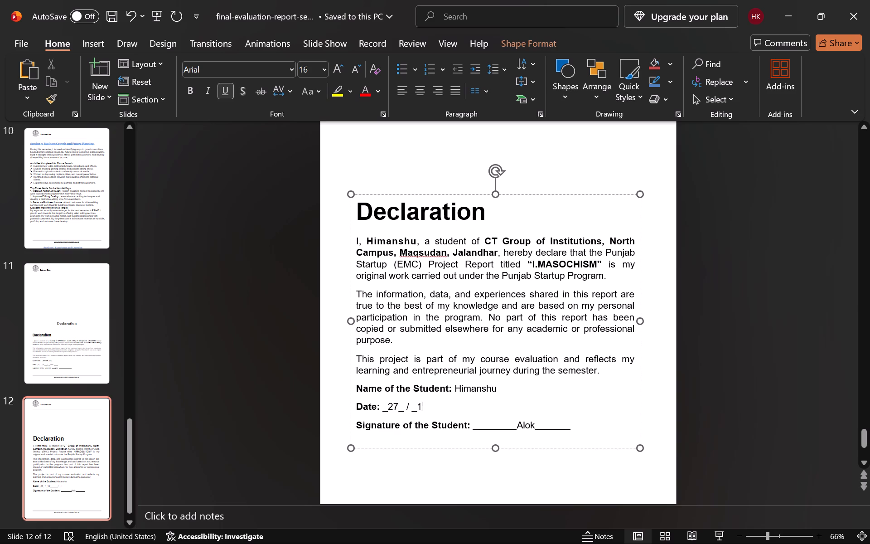
pyautogui.press('BackSpace')
pyautogui.press('BackSpace')
pyautogui.press('BackSpace')
pyautogui.press('BackSpace')
pyautogui.press('BackSpace')
pyautogui.press('BackSpace')
pyautogui.press('BackSpace')
pyautogui.press('BackSpace')
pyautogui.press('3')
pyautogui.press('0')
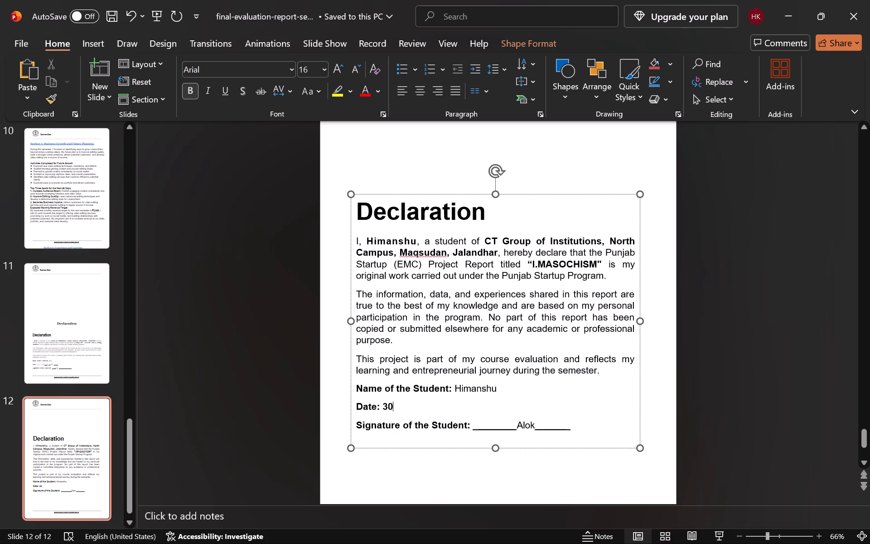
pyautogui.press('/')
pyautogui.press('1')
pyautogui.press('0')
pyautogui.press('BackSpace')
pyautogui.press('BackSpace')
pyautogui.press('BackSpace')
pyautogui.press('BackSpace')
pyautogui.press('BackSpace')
# Enter 29 as the day in bold on the declaration's Date line.
pyautogui.write('29')
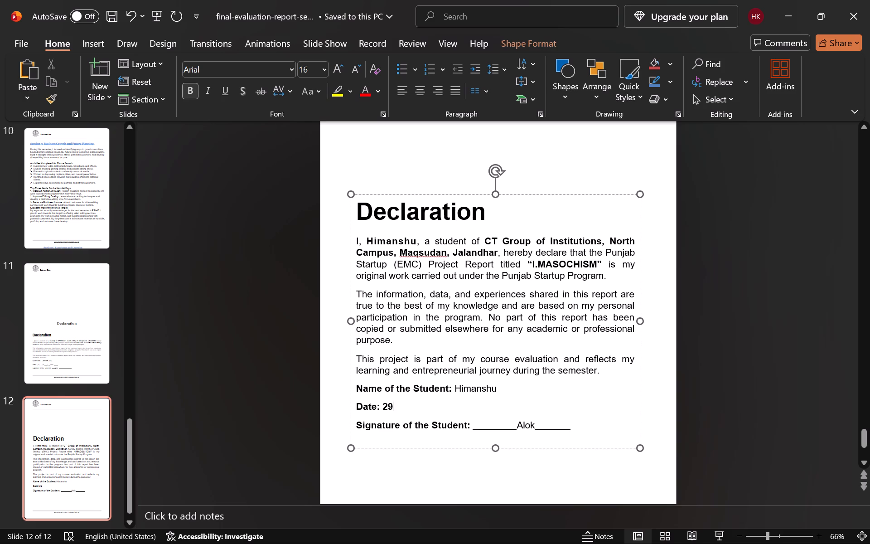
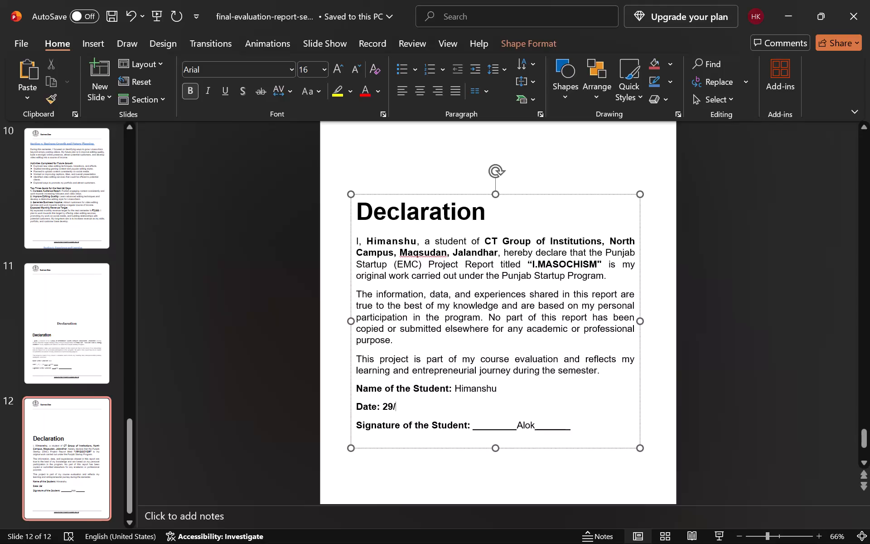
# Complete the bold date after the day on slide 12's declaration with month 10 and year 2026, giving 29/10/2026.
pyautogui.write('10/')
pyautogui.write('20')
pyautogui.write('26')
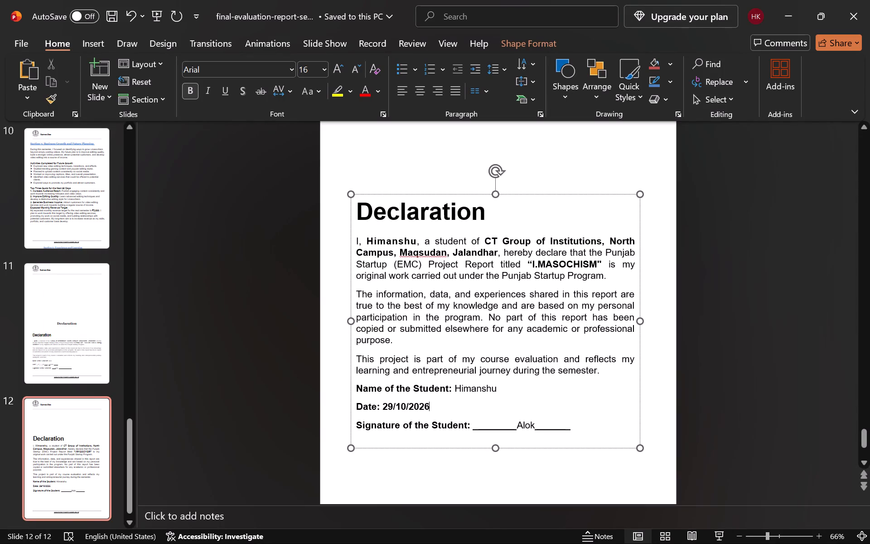
# Clear the old signature and its underscores from the declaration's signature line, keeping the "Signature of the Student:" label.
pyautogui.click(571, 427)
pyautogui.press('BackSpace')
pyautogui.press('BackSpace')
pyautogui.press('BackSpace')
pyautogui.press('BackSpace')
pyautogui.press('BackSpace')
pyautogui.press('BackSpace')
pyautogui.press('BackSpace')
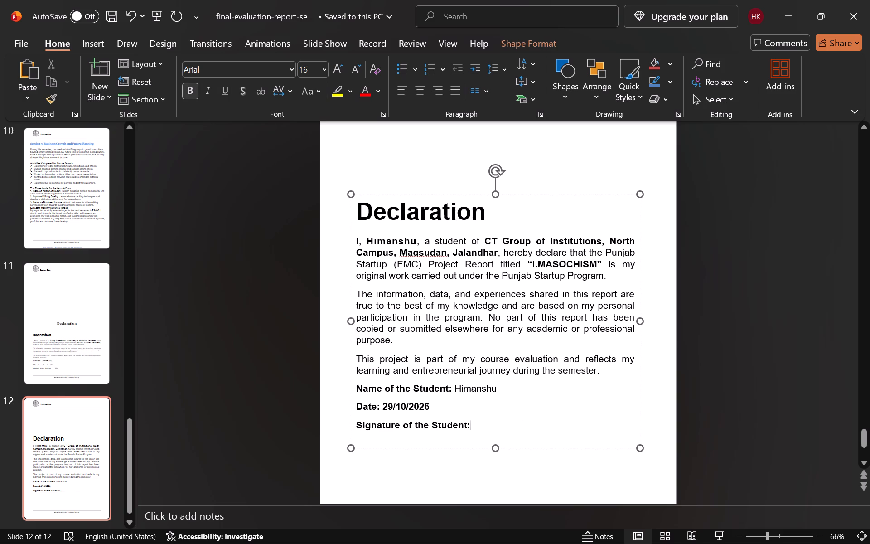
# Deselect the declaration text box and save the presentation.
pyautogui.click(510, 173)
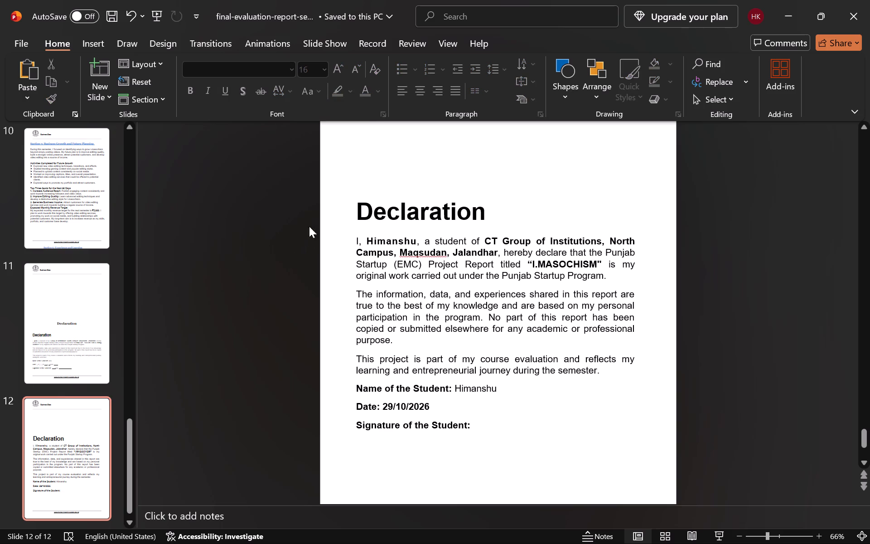
pyautogui.keyDown('ctrl'); pyautogui.click(288, 298); pyautogui.keyUp('ctrl')
pyautogui.hotkey('ctrl', 's')
# Delete the text of the centred Georgia "Declaration" title above the declaration block on slide 11.
pyautogui.click(78, 301)
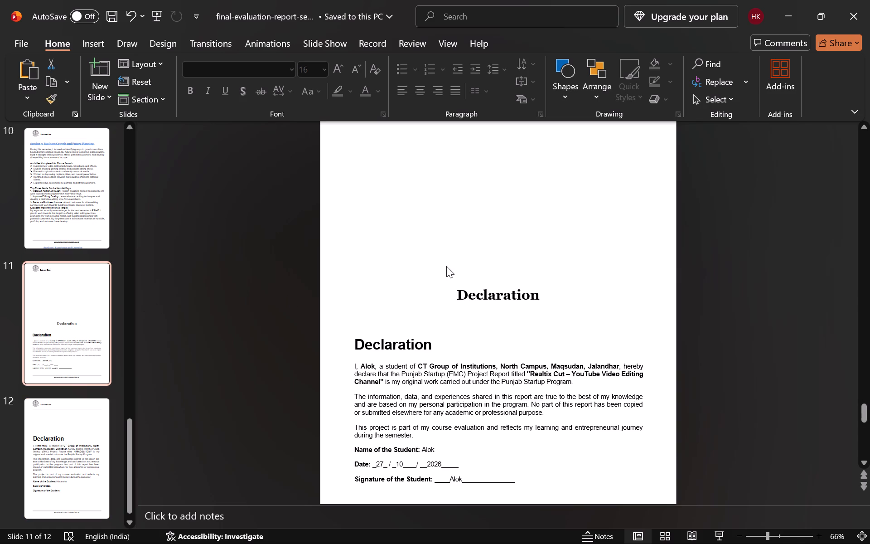
pyautogui.click(452, 266)
pyautogui.click(456, 289)
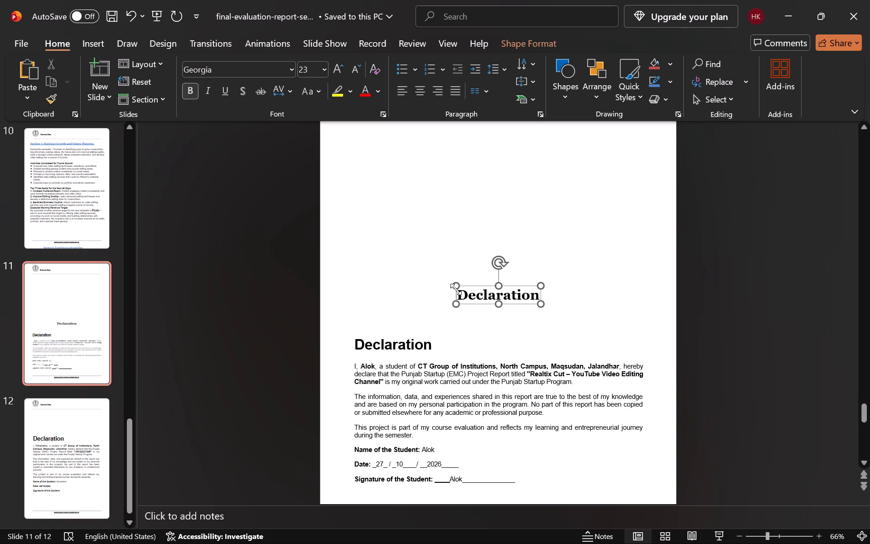
pyautogui.moveTo(456, 289); pyautogui.dragTo(456, 301)
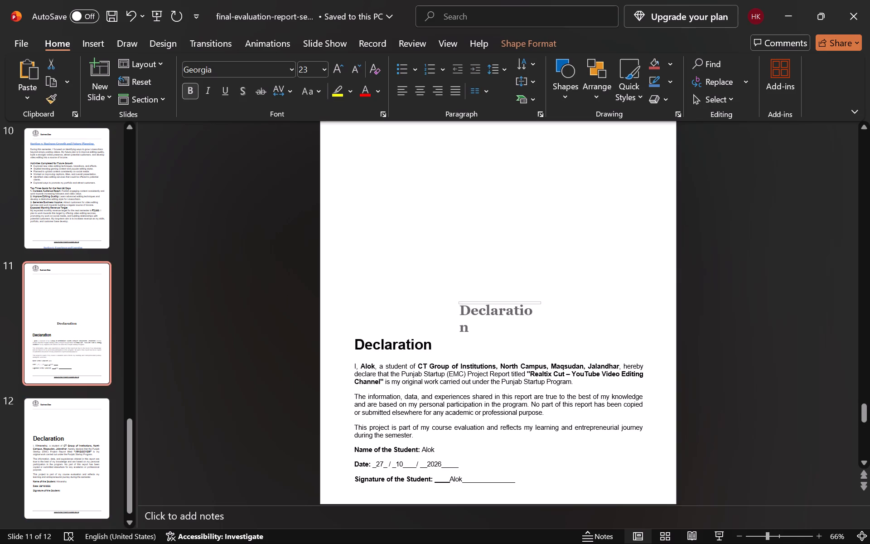
pyautogui.moveTo(456, 301); pyautogui.dragTo(450, 297)
pyautogui.click(456, 304)
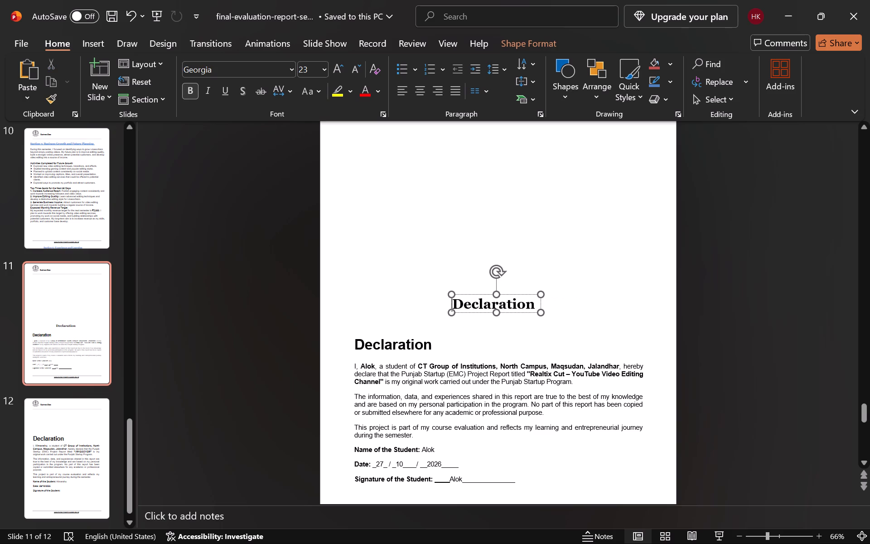
pyautogui.moveTo(456, 304); pyautogui.dragTo(477, 304)
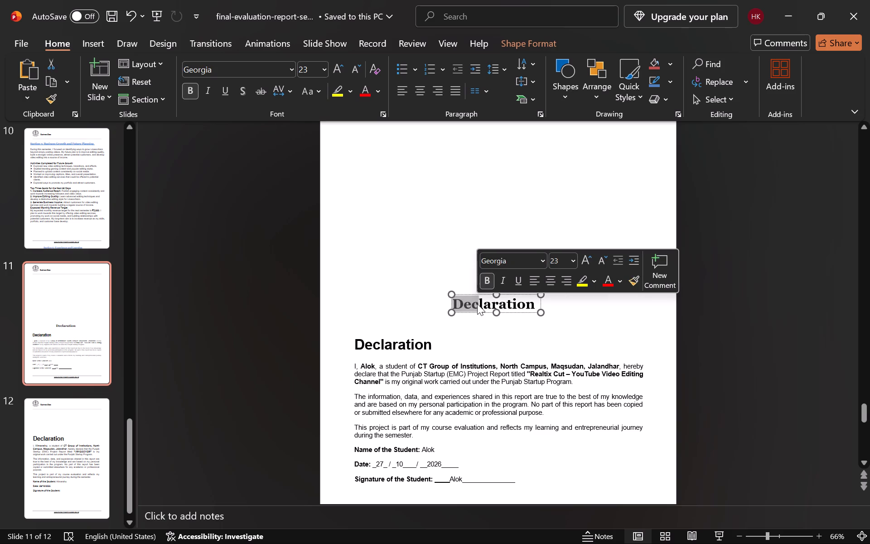
pyautogui.doubleClick(460, 305)
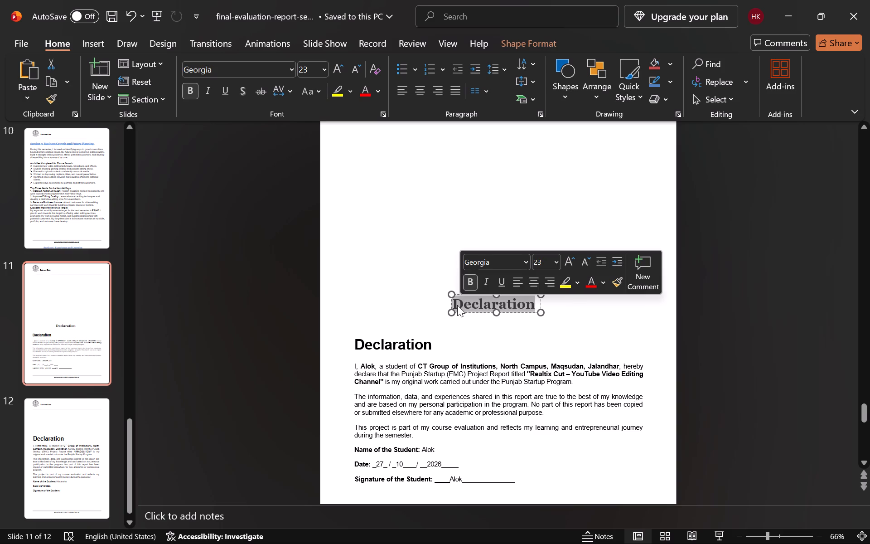
pyautogui.press('Delete')
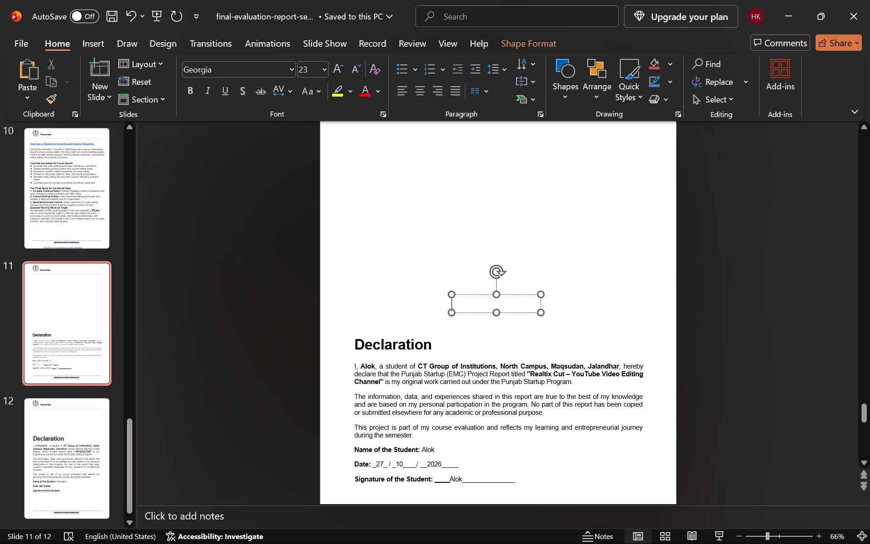
# Delete the entire old declaration block on slide 11, from its Arial "Declaration" heading through the signature line.
pyautogui.click(352, 350)
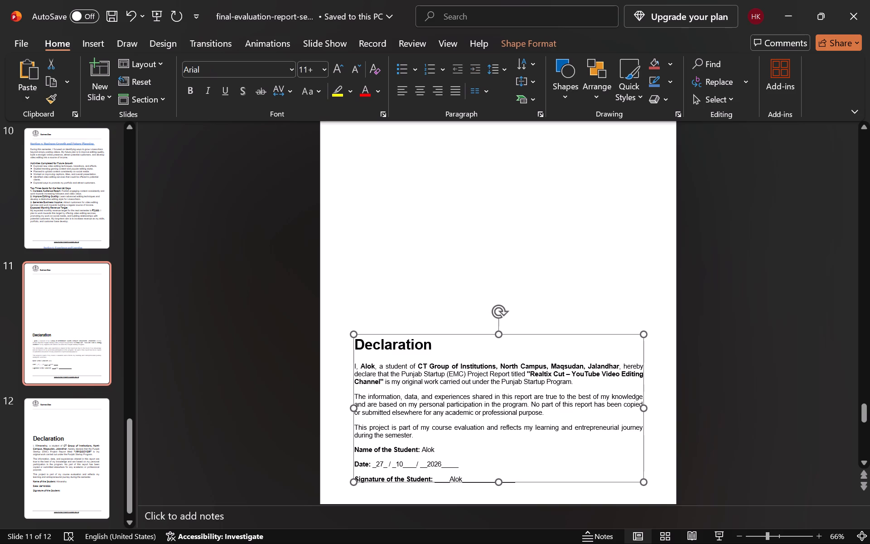
pyautogui.click(359, 348)
pyautogui.moveTo(359, 348); pyautogui.dragTo(496, 492)
pyautogui.press('Delete')
pyautogui.press('BackSpace')
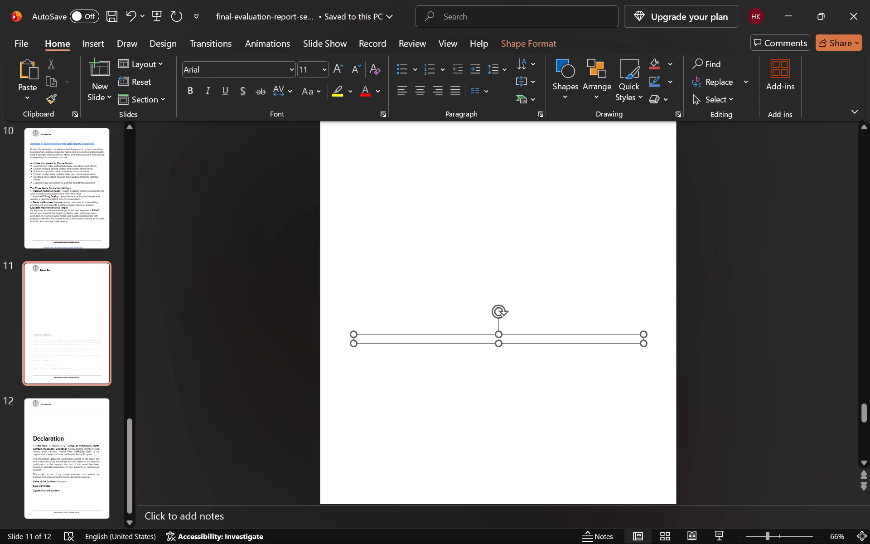
pyautogui.click(425, 274)
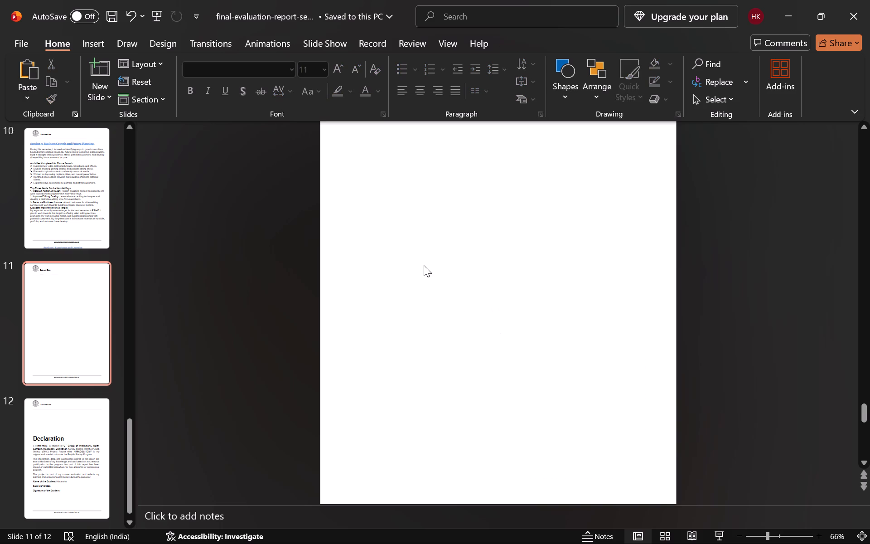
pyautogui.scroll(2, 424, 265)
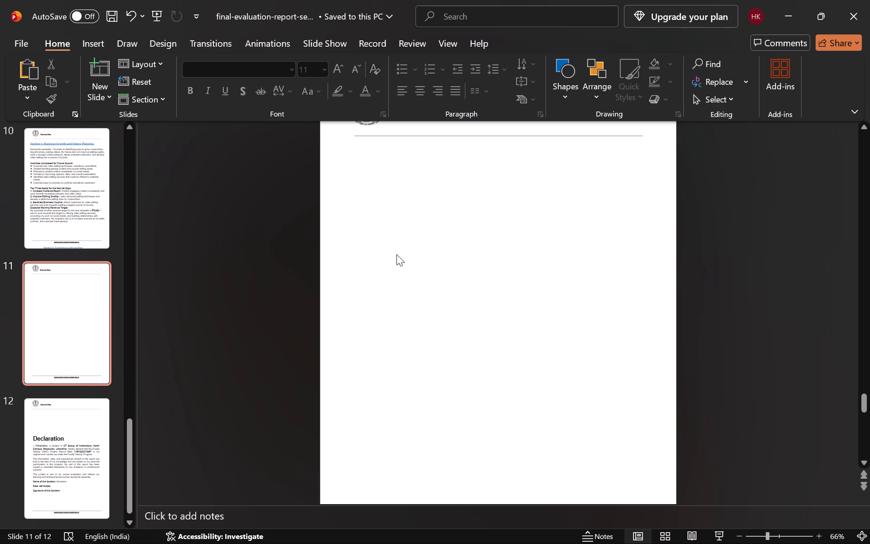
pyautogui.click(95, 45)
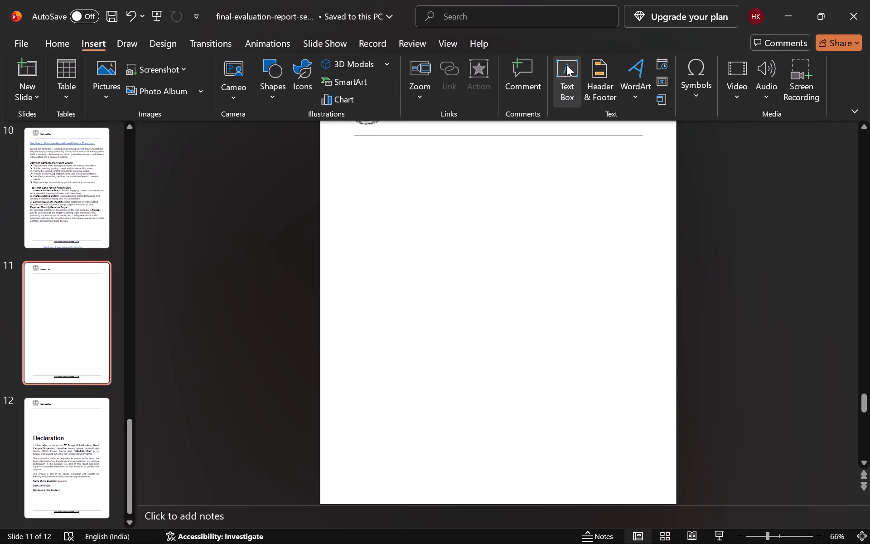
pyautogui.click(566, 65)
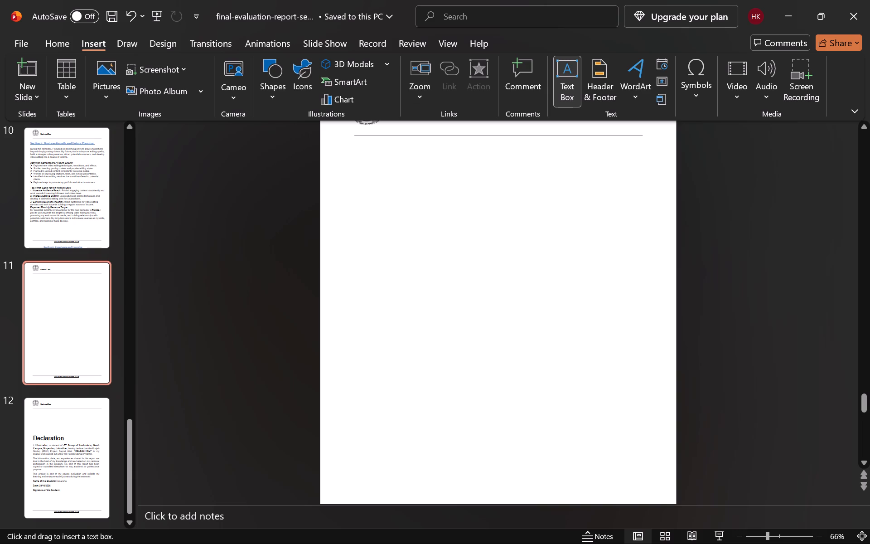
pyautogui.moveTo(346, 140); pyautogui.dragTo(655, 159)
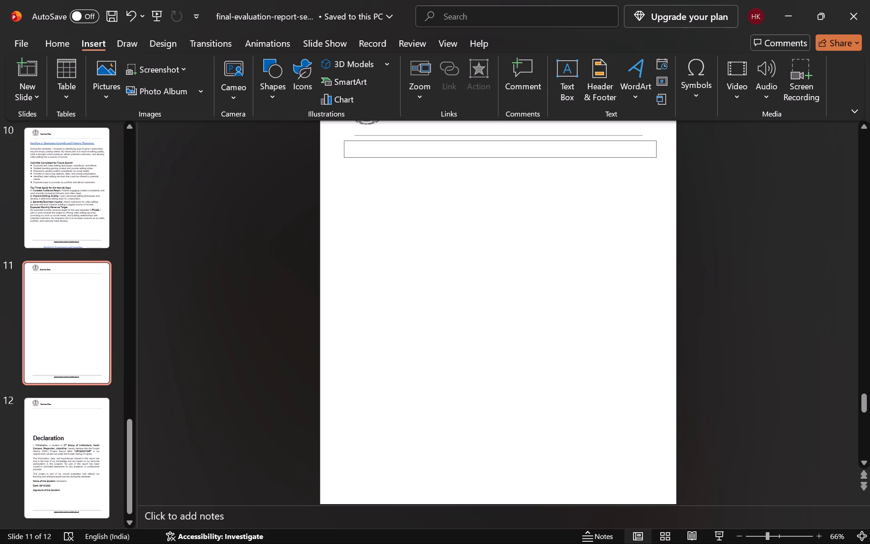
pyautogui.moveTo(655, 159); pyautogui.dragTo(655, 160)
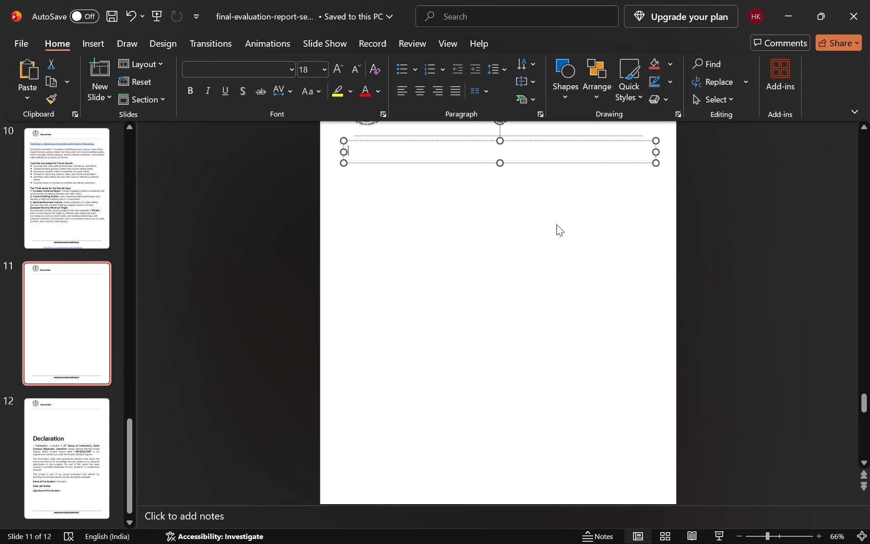
# Copy the heading "Section 6: Experience and Learning" at the bottom edge of slide 10 and remove it from that slide.
pyautogui.click(79, 221)
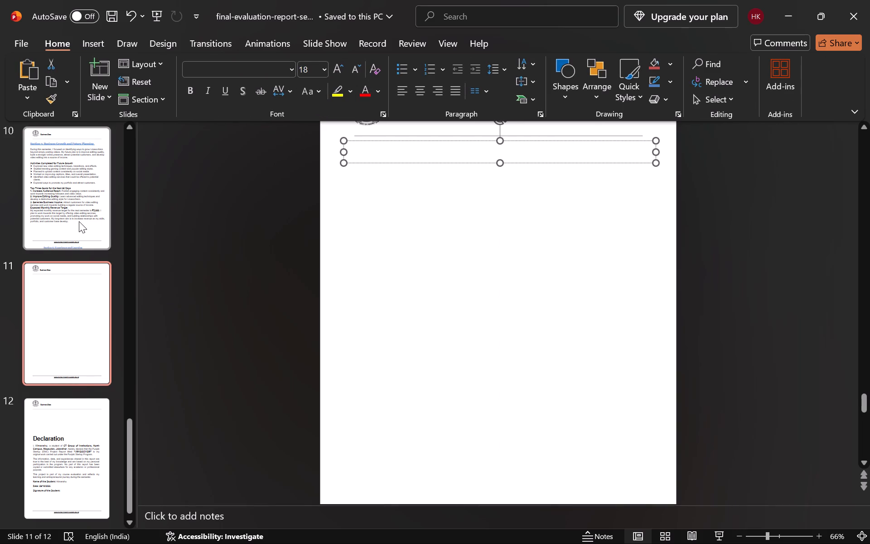
pyautogui.scroll(-1, 476, 322)
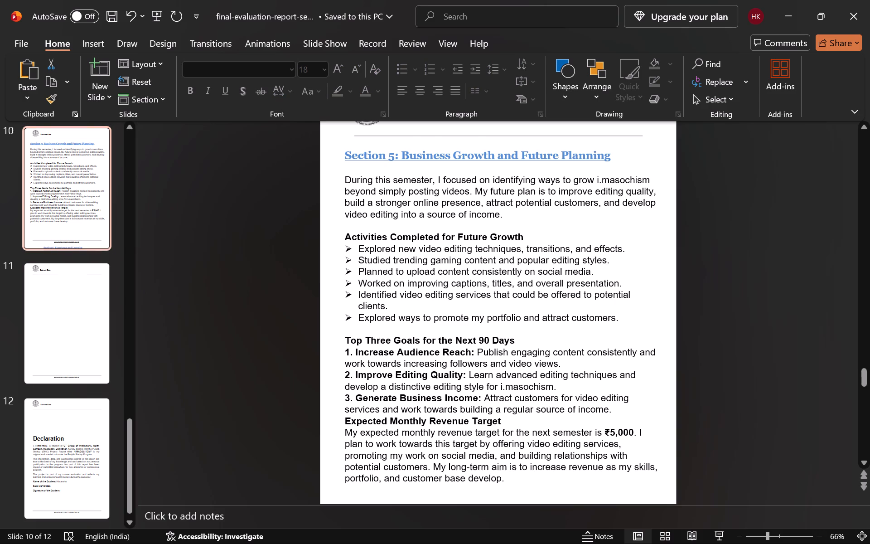
pyautogui.scroll(-1, 476, 322)
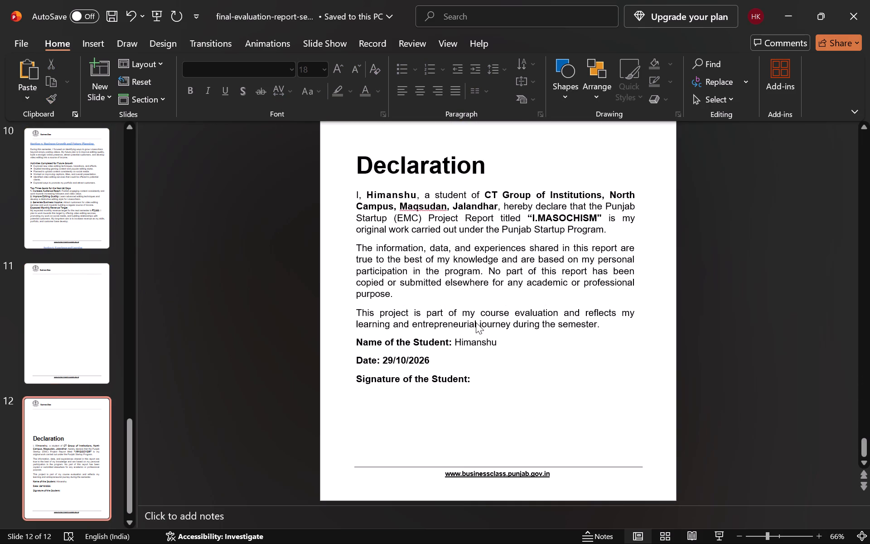
pyautogui.scroll(4, 476, 322)
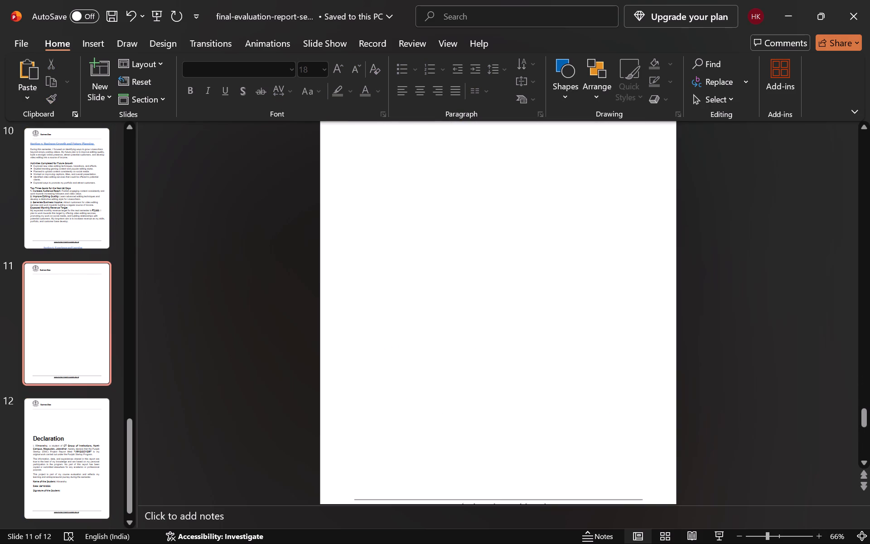
pyautogui.scroll(3, 476, 322)
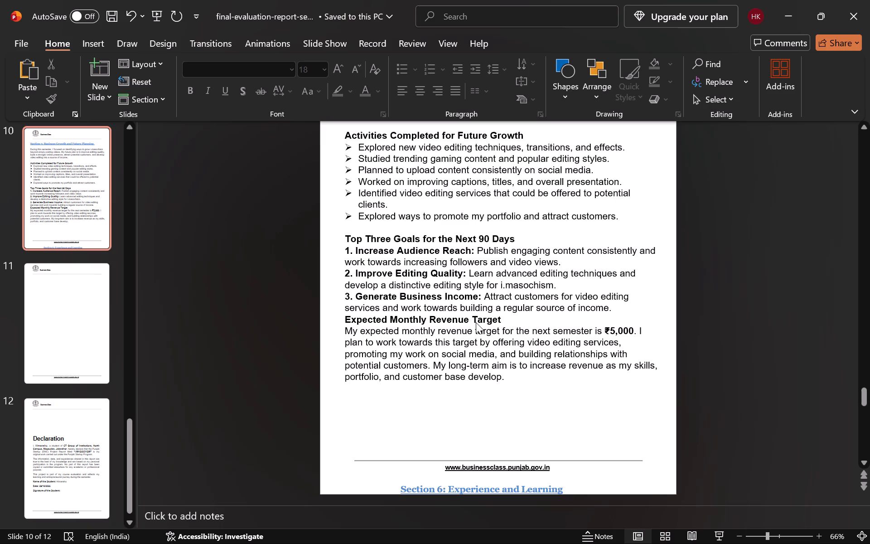
pyautogui.click(424, 493)
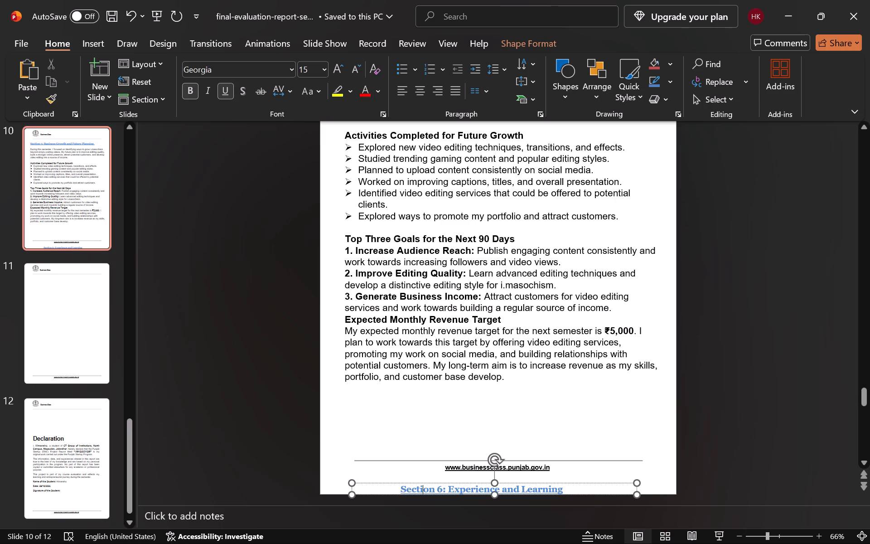
pyautogui.click(402, 492)
pyautogui.moveTo(402, 492); pyautogui.dragTo(566, 491)
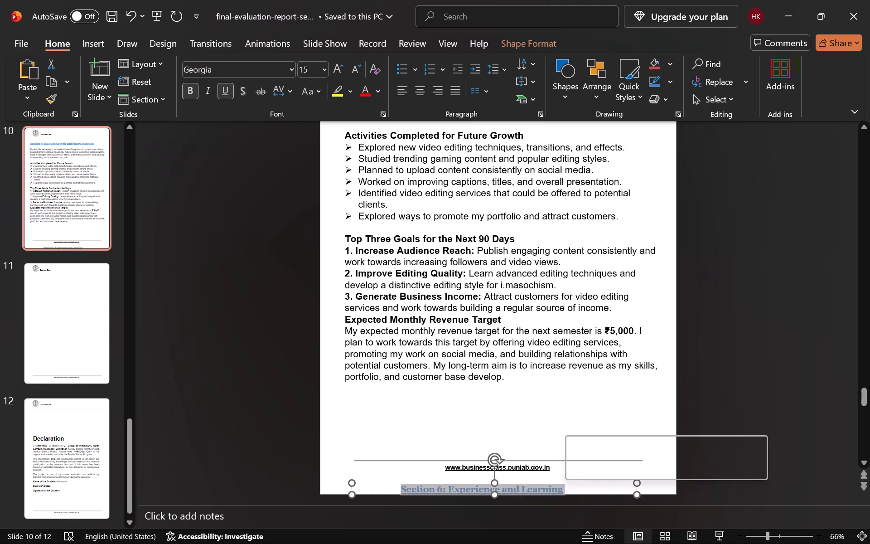
pyautogui.hotkey('ctrl', 'c')
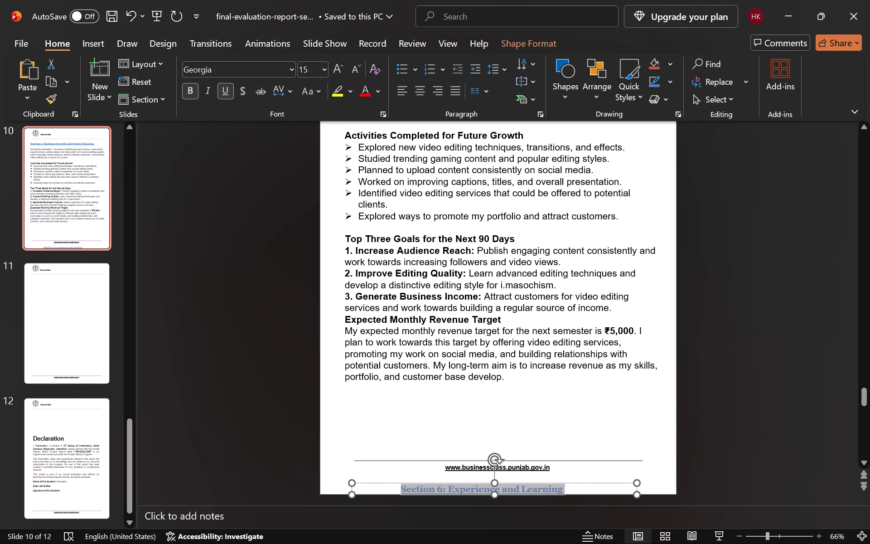
pyautogui.press('Delete')
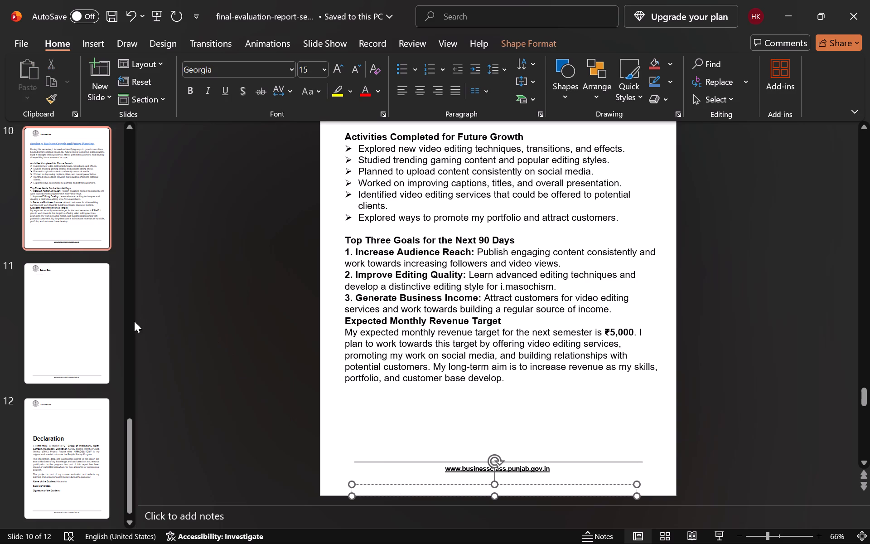
# Insert a text box under the header line on slide 11 and paste the copied heading "Section 6: Experience and Learning" into it.
pyautogui.click(62, 306)
pyautogui.scroll(1, 390, 180)
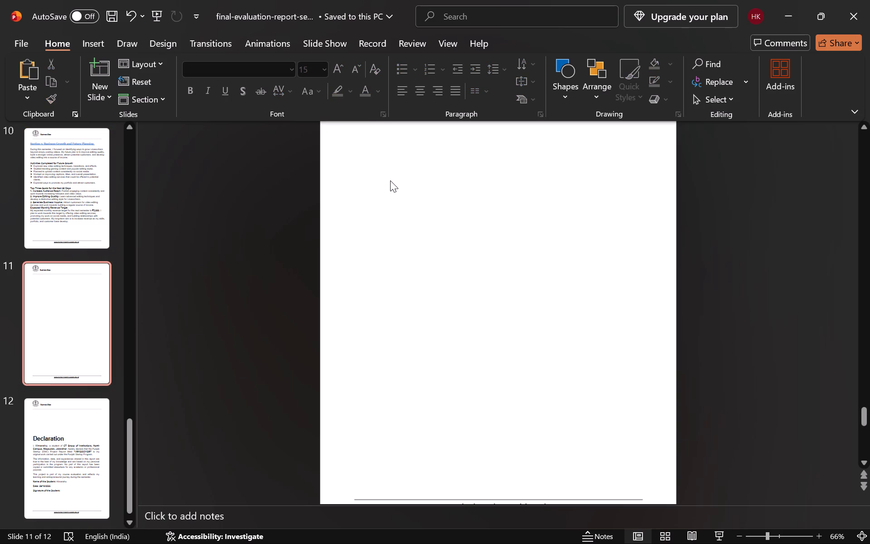
pyautogui.scroll(2, 390, 180)
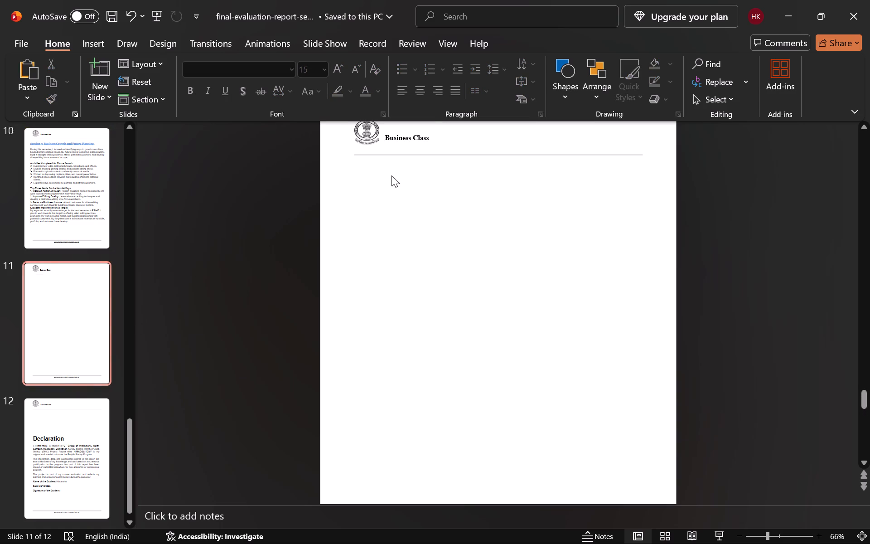
pyautogui.click(398, 169)
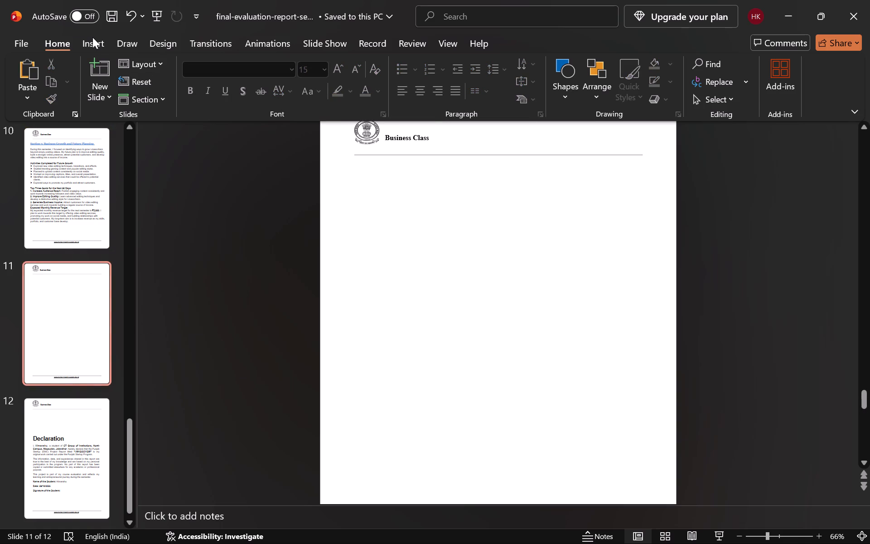
pyautogui.click(92, 37)
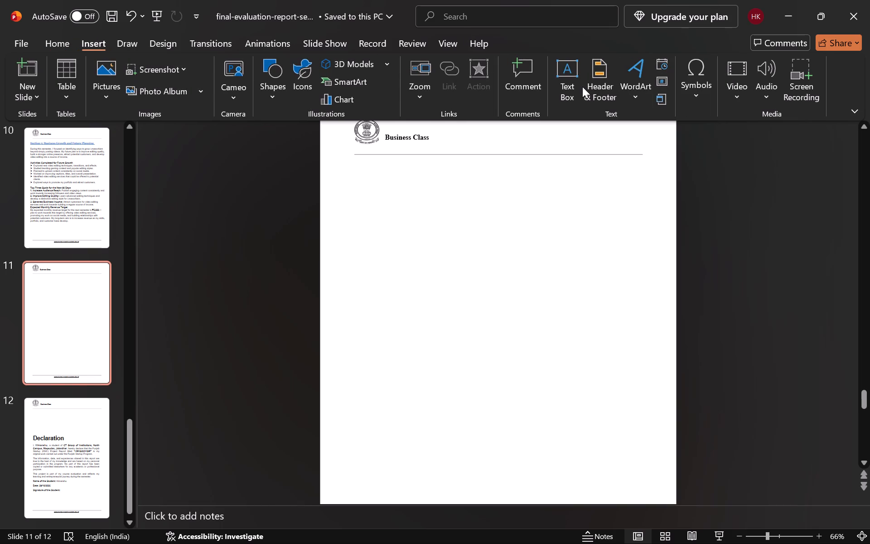
pyautogui.click(565, 84)
pyautogui.click(397, 167)
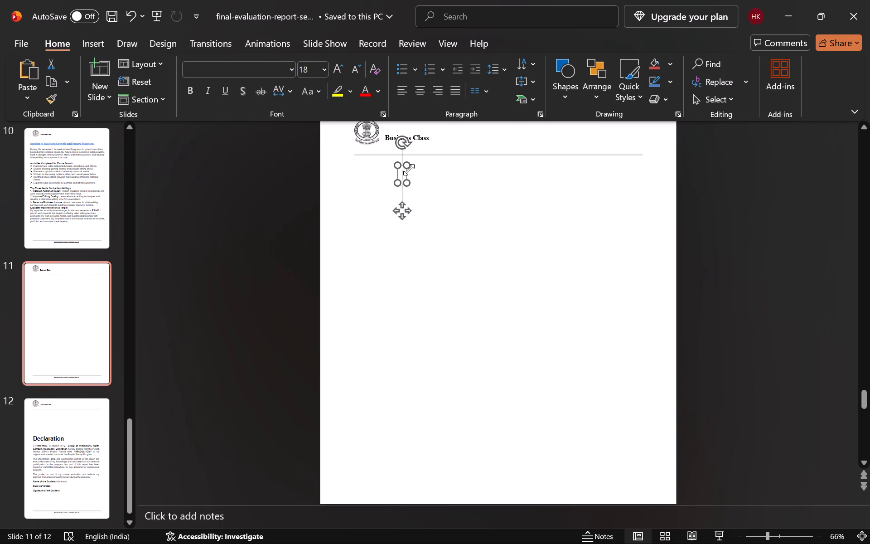
pyautogui.hotkey('ctrl', 'v')
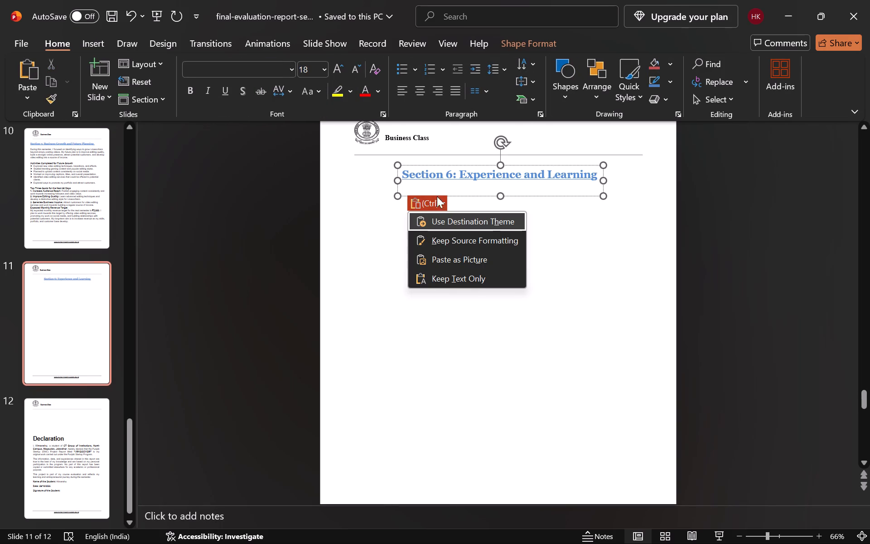
pyautogui.click(547, 210)
pyautogui.click(471, 257)
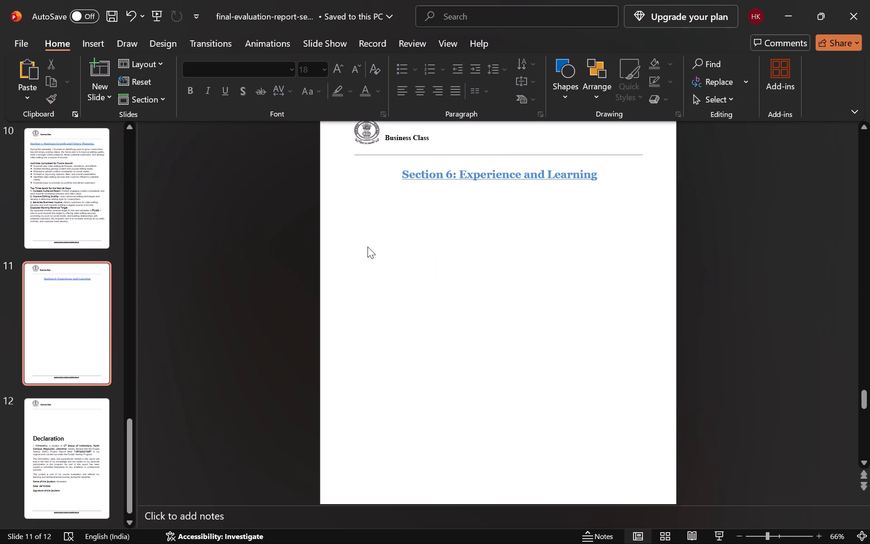
pyautogui.click(88, 42)
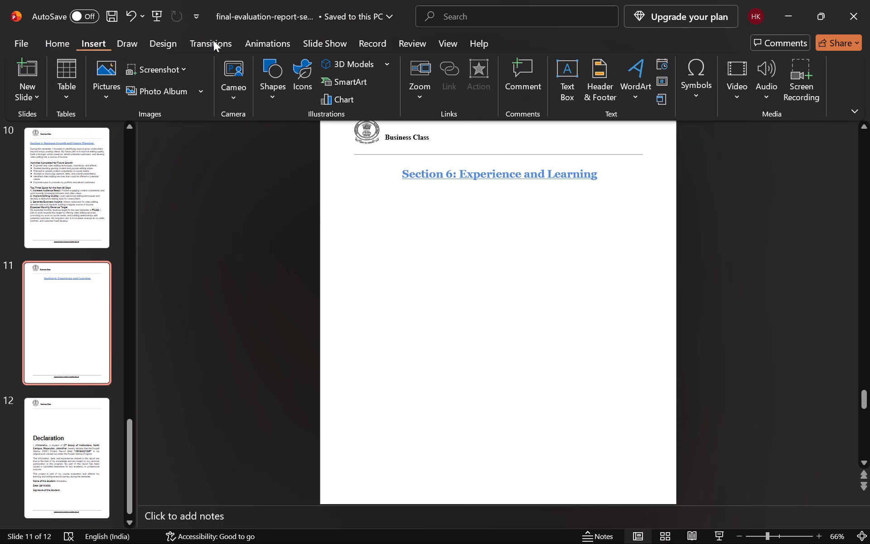
pyautogui.click(556, 68)
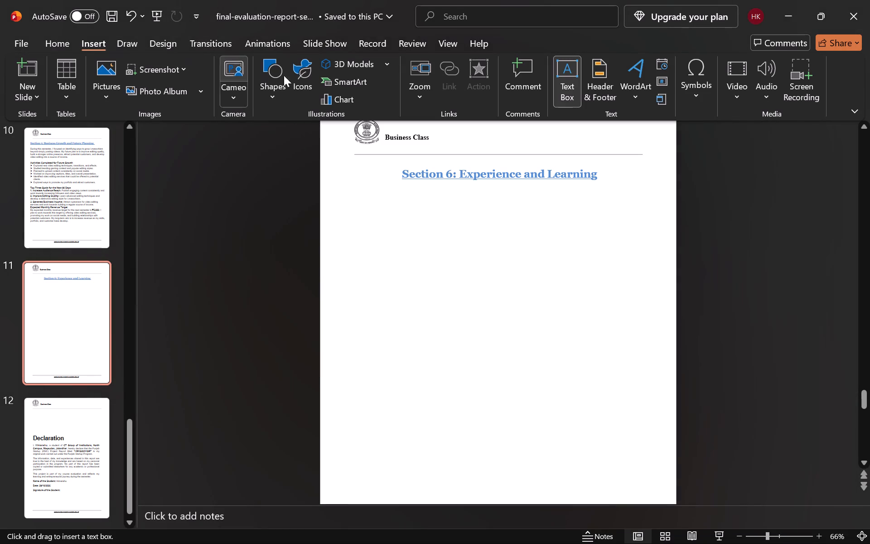
pyautogui.click(563, 90)
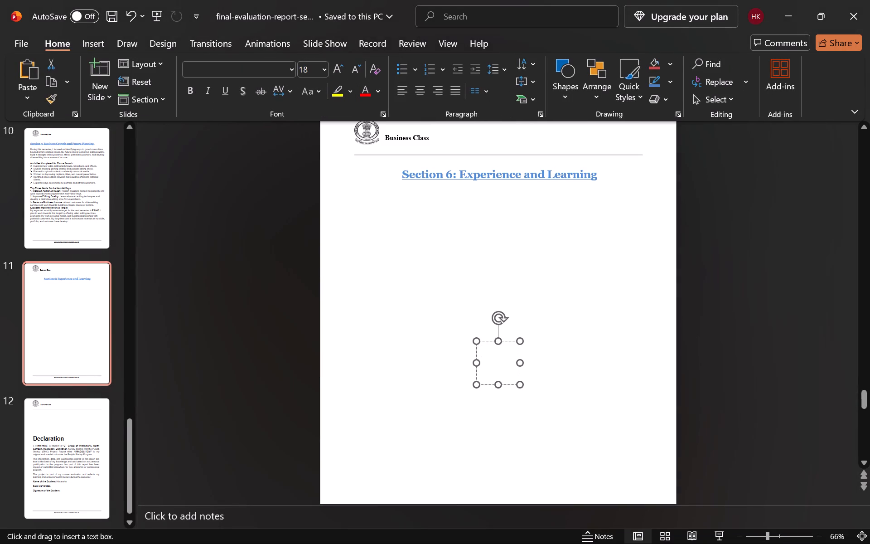
pyautogui.moveTo(344, 187); pyautogui.dragTo(595, 374)
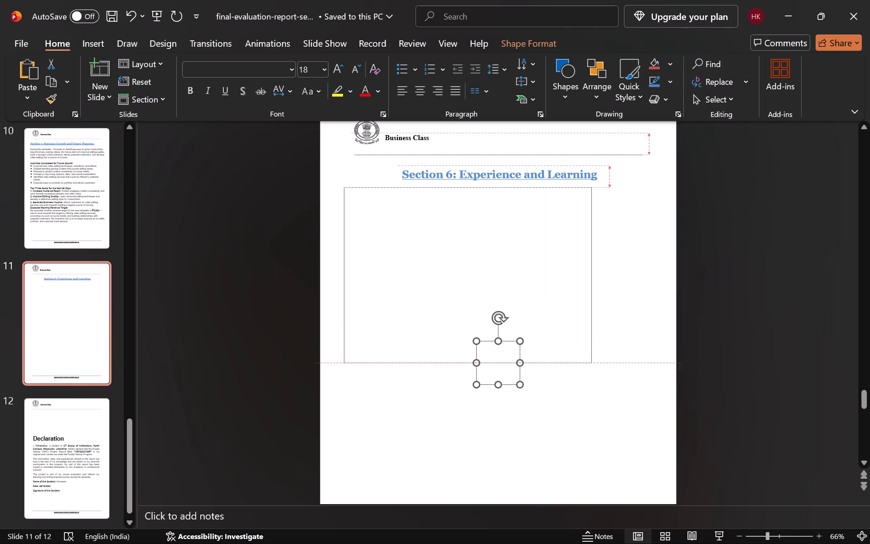
pyautogui.moveTo(595, 374); pyautogui.dragTo(649, 531)
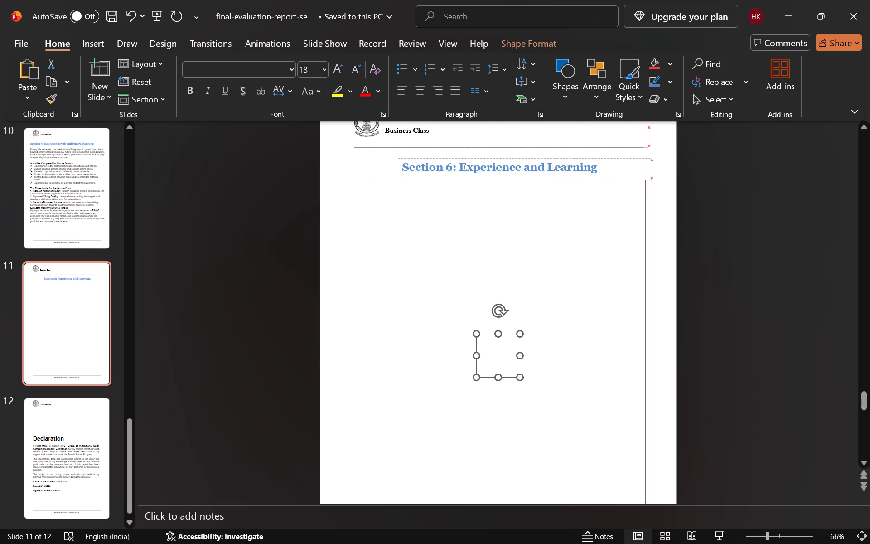
pyautogui.moveTo(649, 531); pyautogui.dragTo(651, 532)
pyautogui.hotkey('ctrl', 'v')
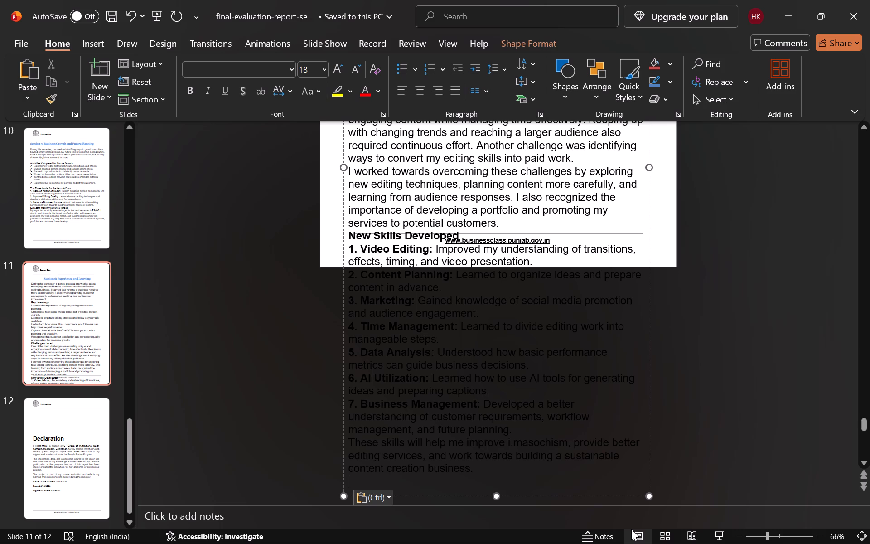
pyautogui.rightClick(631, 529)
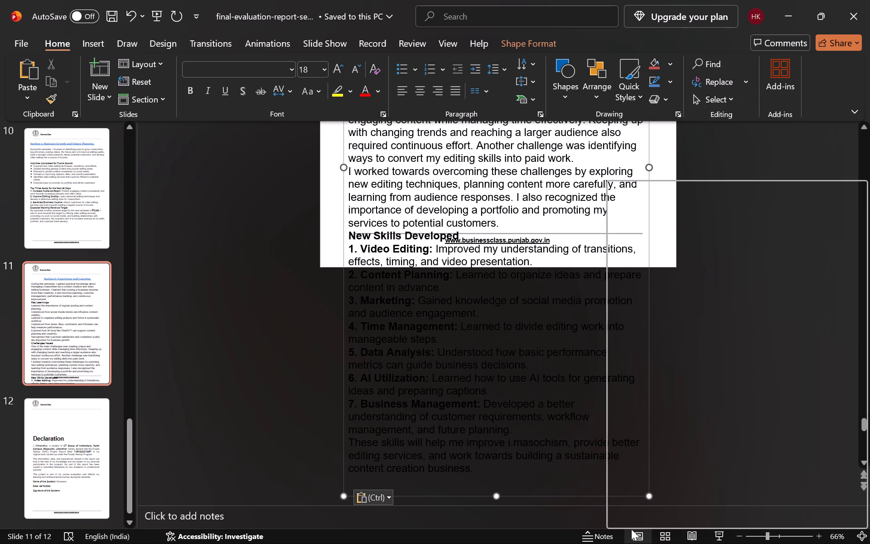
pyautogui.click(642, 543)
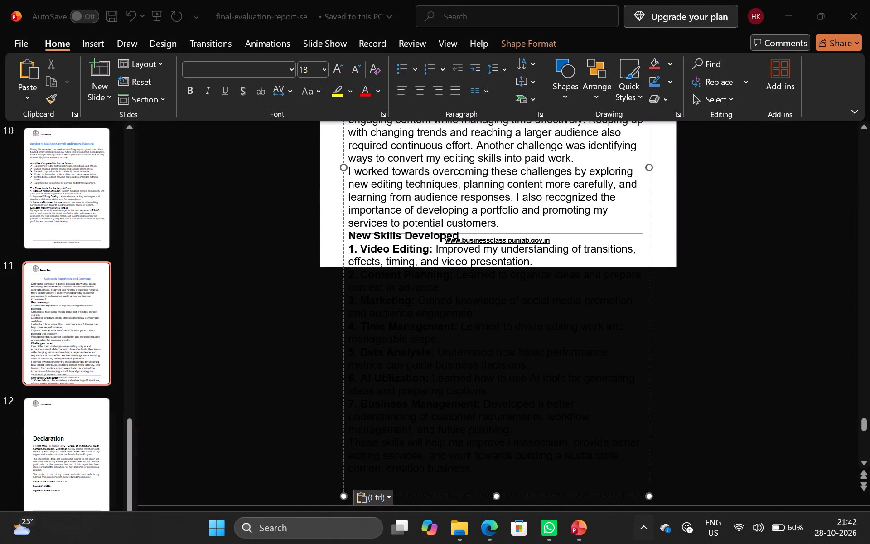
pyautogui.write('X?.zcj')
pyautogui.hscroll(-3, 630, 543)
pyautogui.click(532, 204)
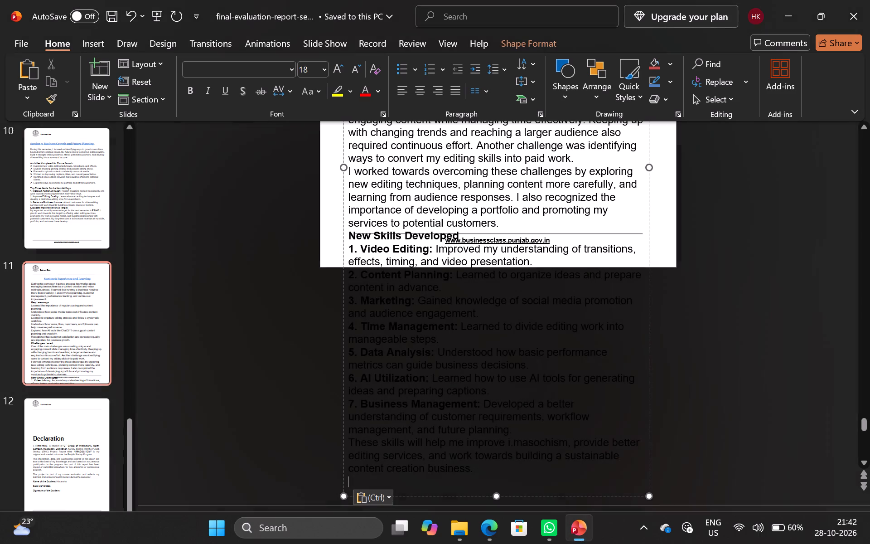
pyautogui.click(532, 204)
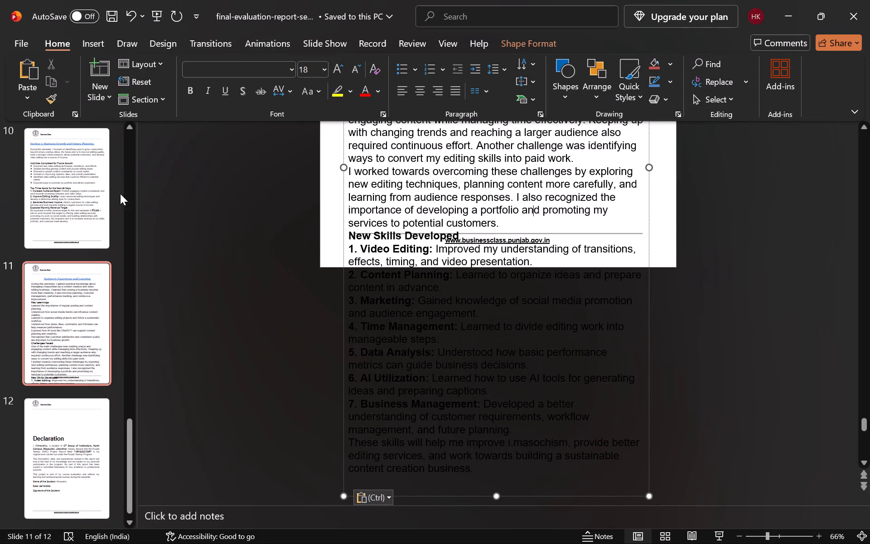
# Reduce the font size of all the Section 6 body text on slide 11 to 14 and deselect the text box.
pyautogui.click(405, 233)
pyautogui.scroll(4, 411, 191)
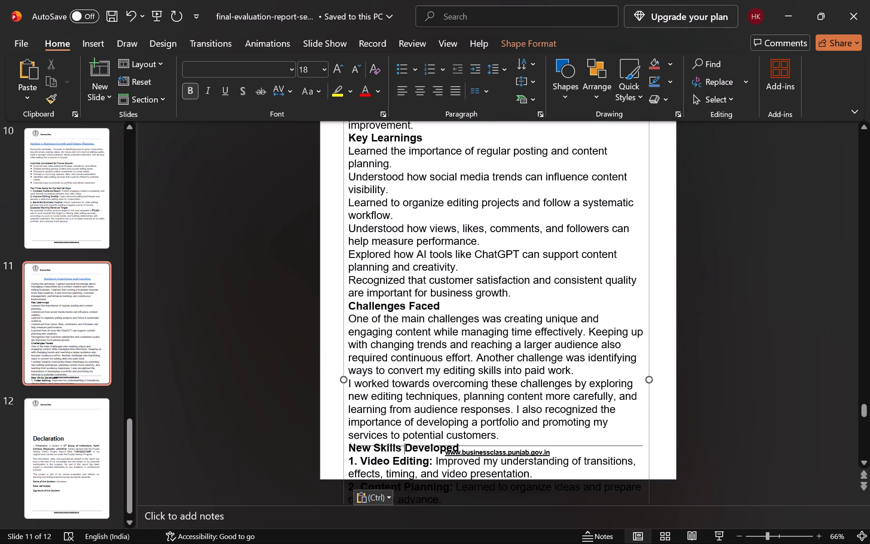
pyautogui.scroll(1, 411, 191)
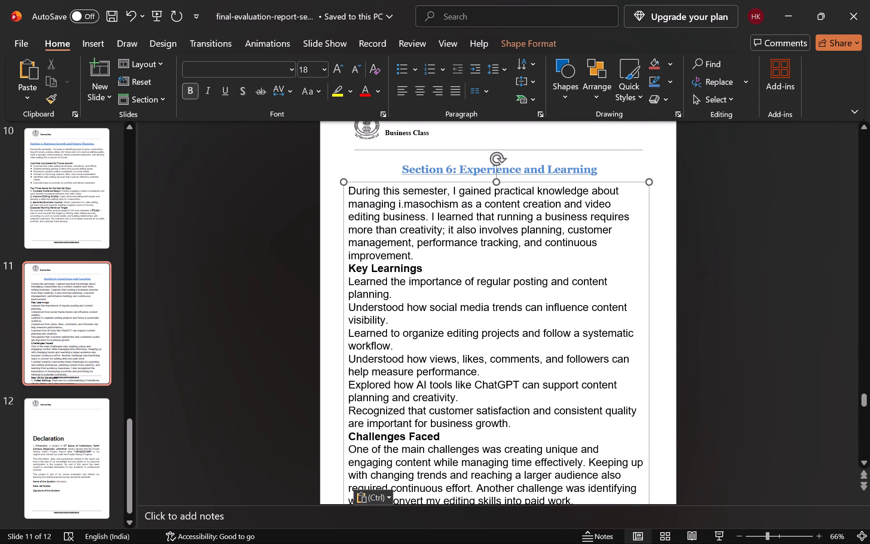
pyautogui.click(350, 187)
pyautogui.moveTo(350, 187); pyautogui.dragTo(508, 361)
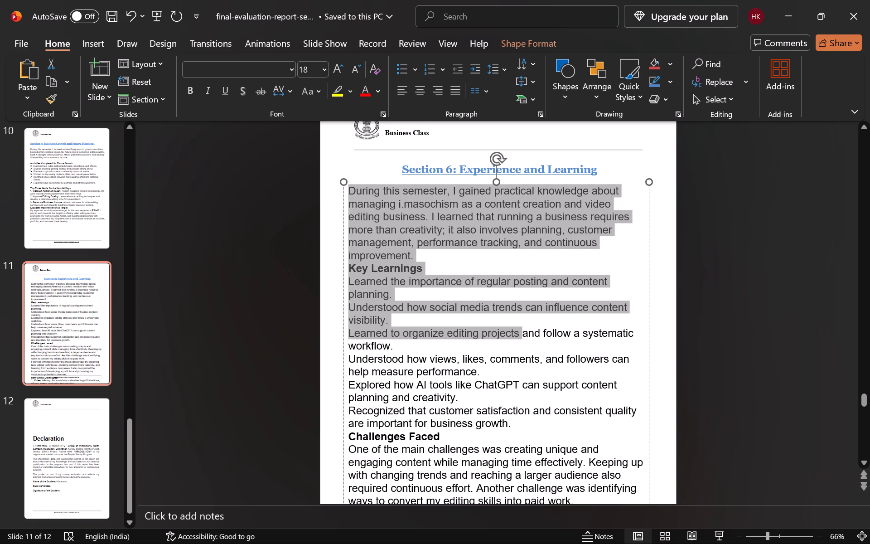
pyautogui.moveTo(508, 361); pyautogui.dragTo(596, 543)
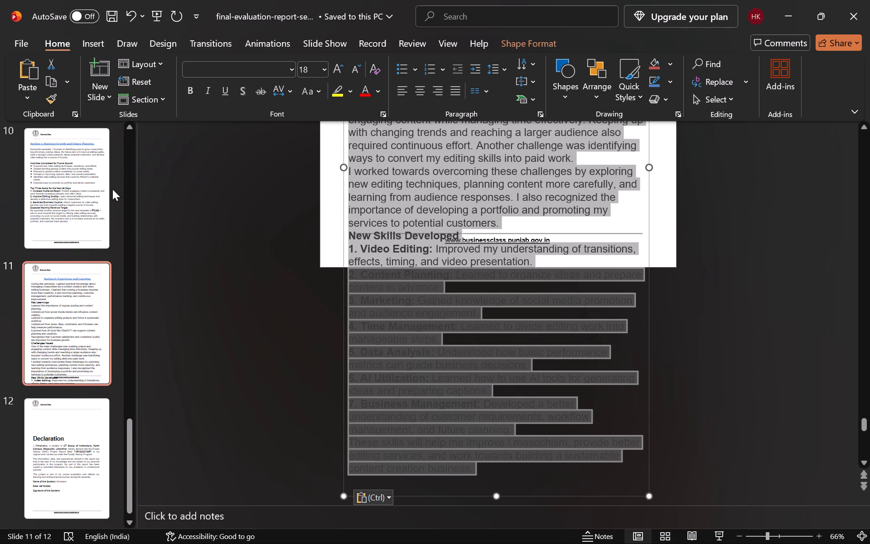
pyautogui.click(357, 70)
pyautogui.click(357, 70)
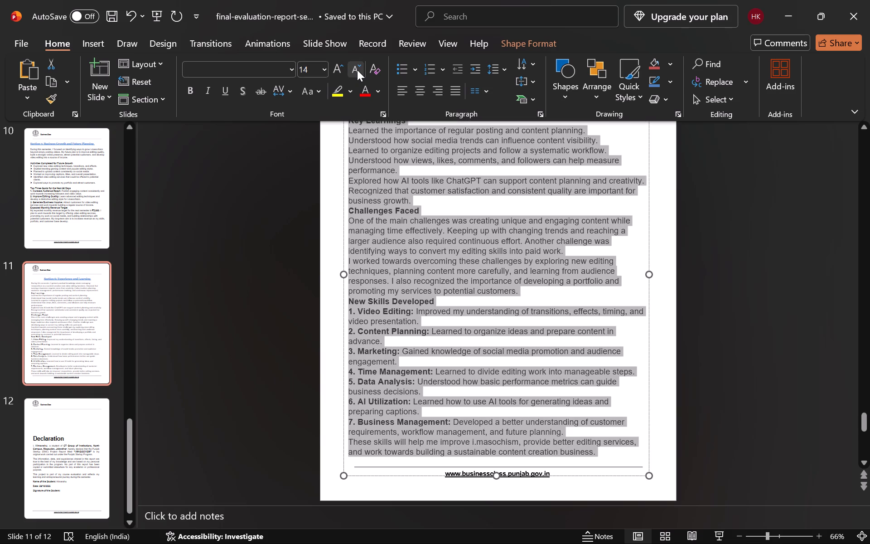
pyautogui.click(670, 215)
pyautogui.scroll(1, 598, 239)
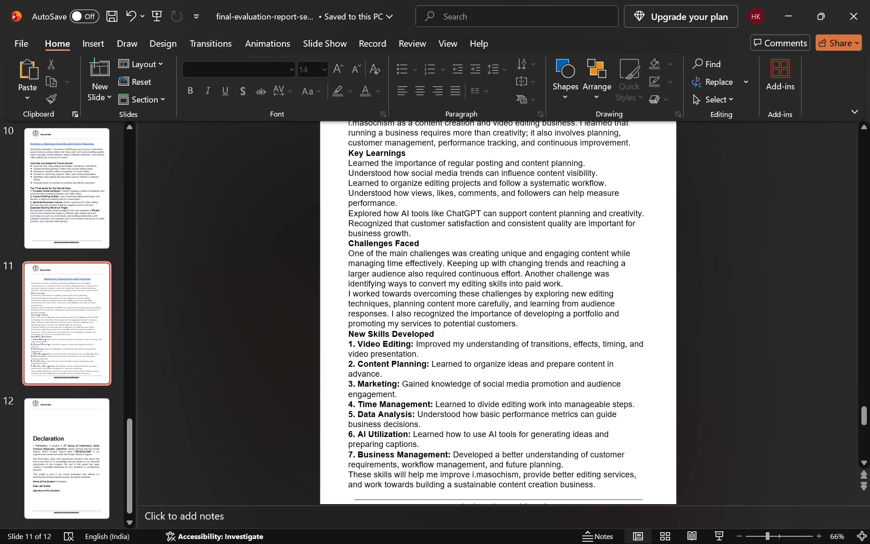
# Insert a blank line between the introductory paragraph and the "Key Learnings" heading in slide 11's body text.
pyautogui.scroll(1, 598, 239)
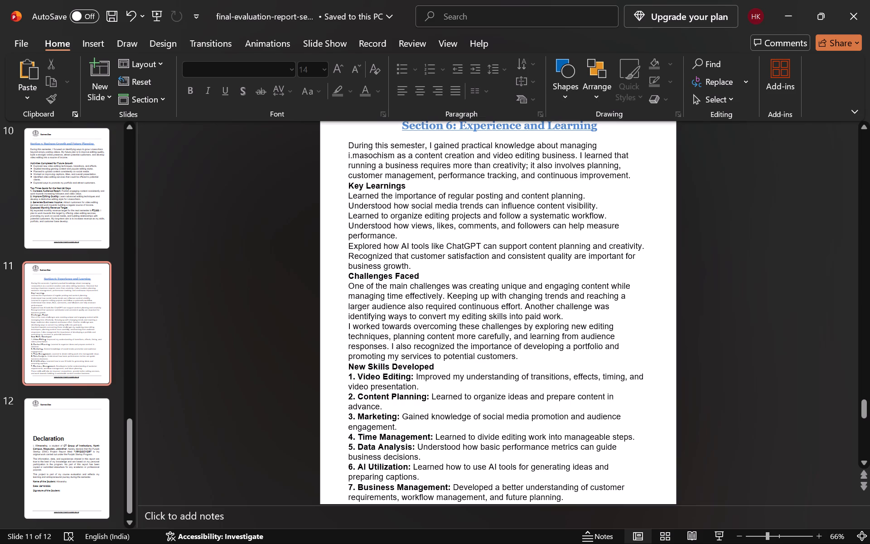
pyautogui.click(630, 175)
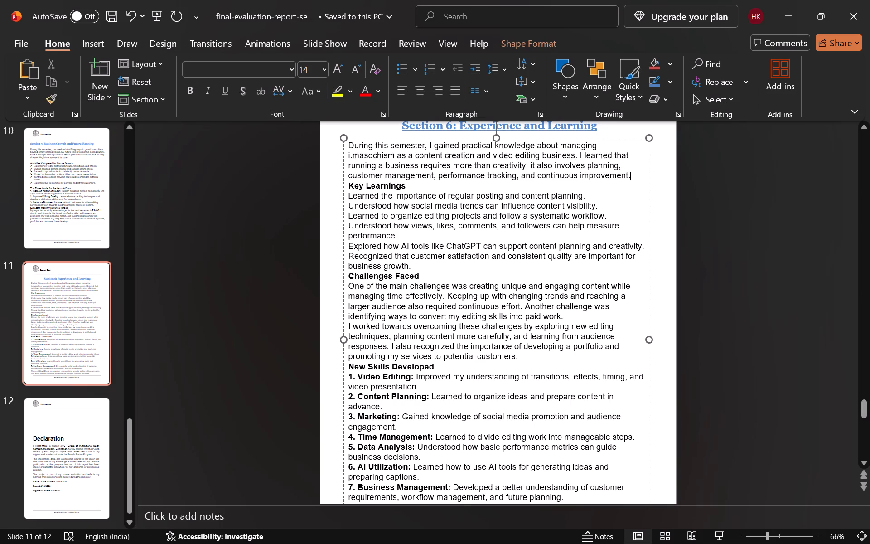
pyautogui.press('Return')
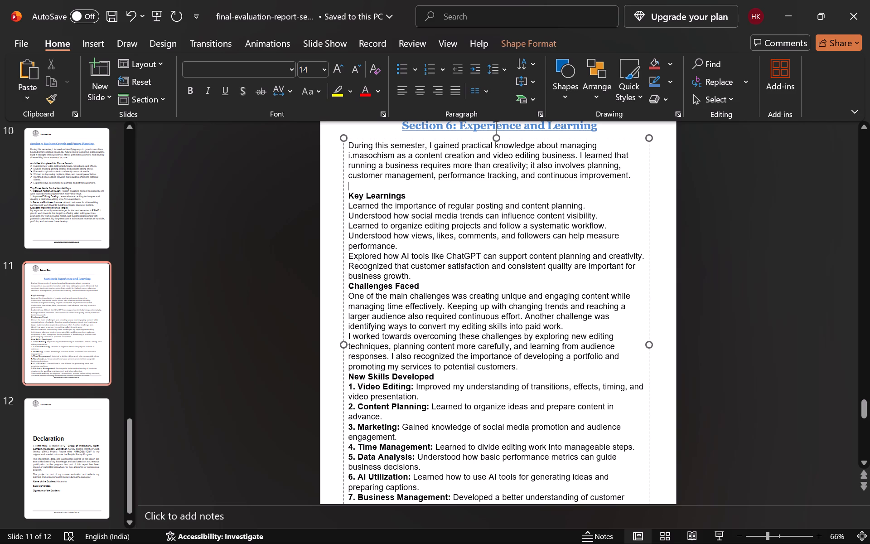
# Delete the closing sentence starting "These skills will help me improve i.masochism" from the end of slide 11's body text.
pyautogui.scroll(-3, 582, 232)
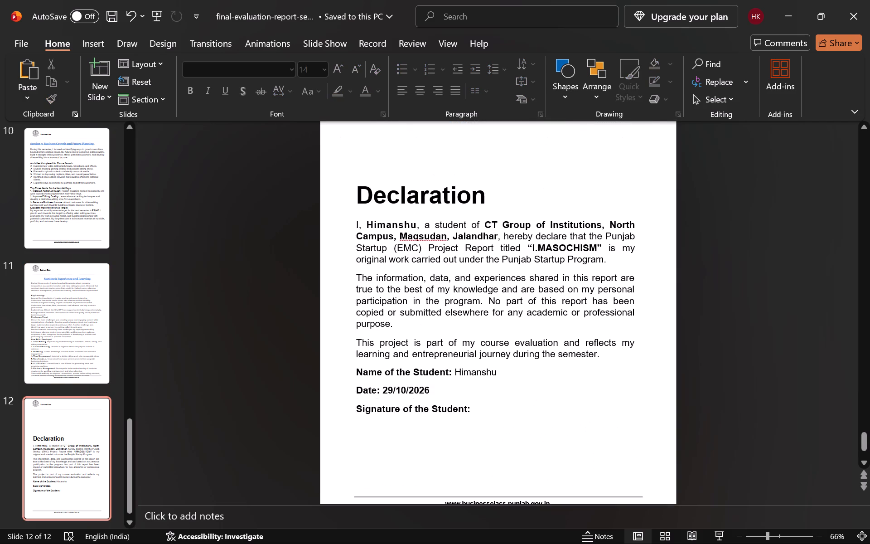
pyautogui.scroll(3, 582, 232)
pyautogui.scroll(-1, 582, 232)
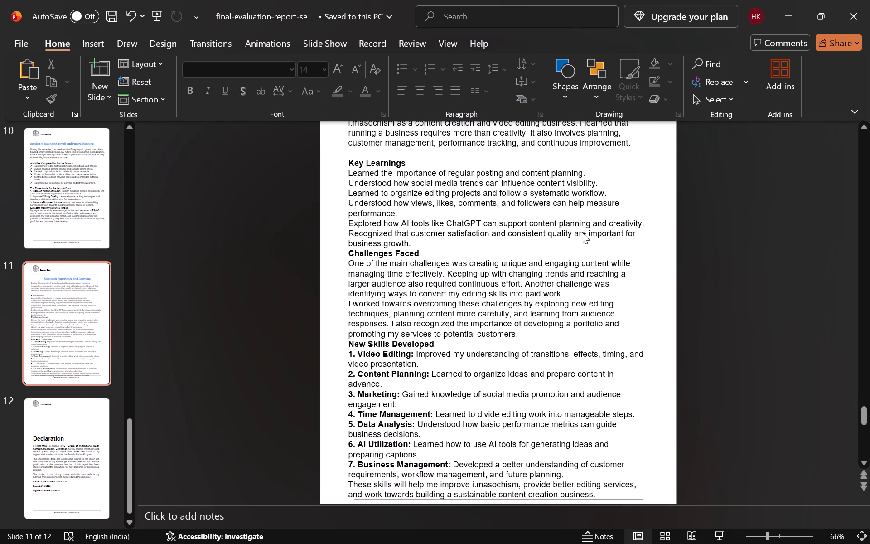
pyautogui.scroll(-1, 582, 232)
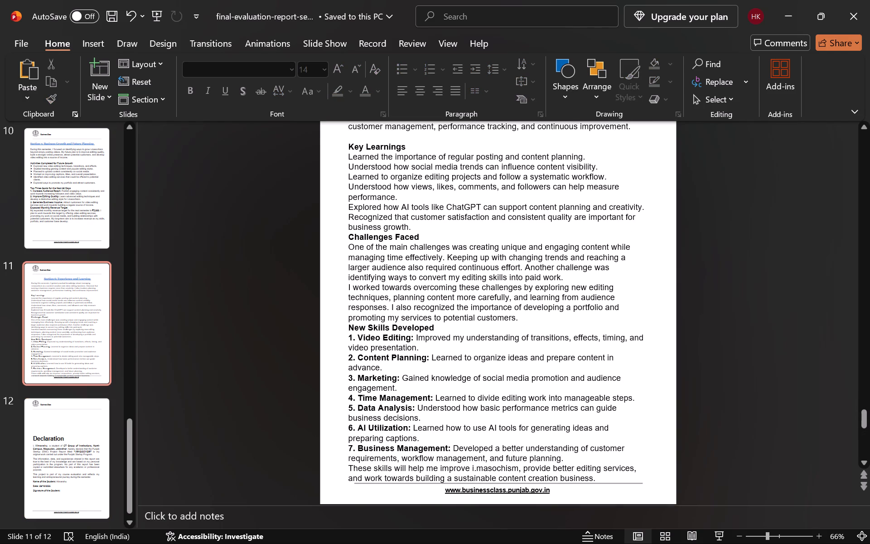
pyautogui.click(601, 480)
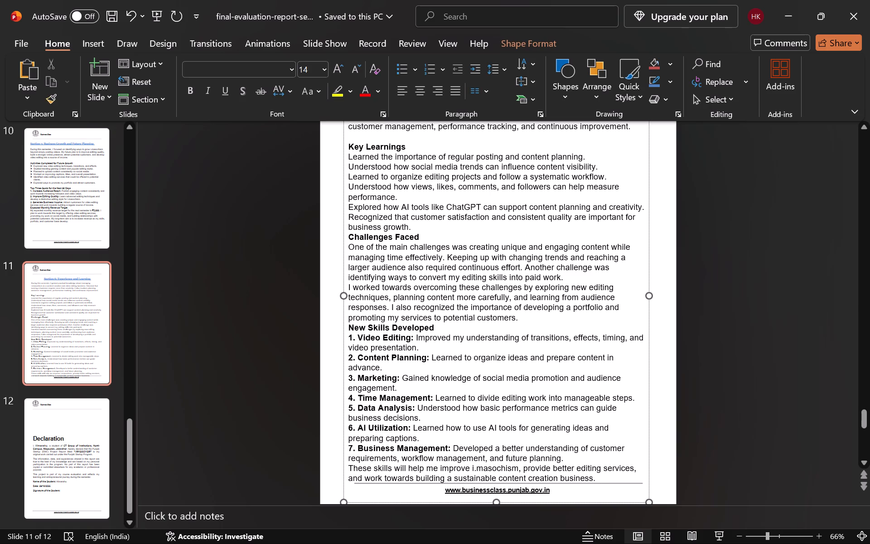
pyautogui.press('BackSpace')
pyautogui.press('BackSpace')
pyautogui.press('BackSpace')
pyautogui.press('BackSpace')
pyautogui.press('BackSpace')
pyautogui.press('BackSpace')
pyautogui.press('BackSpace')
pyautogui.press('BackSpace')
pyautogui.press('BackSpace')
pyautogui.press('BackSpace')
pyautogui.press('BackSpace')
pyautogui.press('BackSpace')
pyautogui.press('BackSpace')
pyautogui.press('BackSpace')
pyautogui.press('BackSpace')
pyautogui.press('BackSpace')
pyautogui.press('BackSpace')
pyautogui.press('BackSpace')
pyautogui.press('BackSpace')
pyautogui.press('BackSpace')
pyautogui.press('BackSpace')
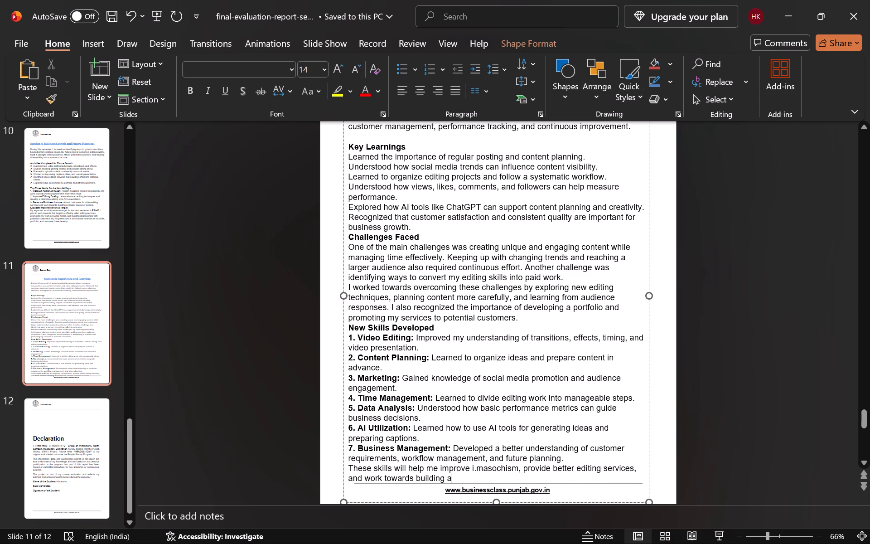
pyautogui.press('BackSpace')
pyautogui.press('BackSpace')
pyautogui.press('BackSpace')
pyautogui.press('BackSpace')
pyautogui.press('BackSpace')
pyautogui.press('BackSpace')
pyautogui.press('BackSpace')
pyautogui.press('BackSpace')
pyautogui.press('BackSpace')
pyautogui.press('BackSpace')
pyautogui.press('BackSpace')
pyautogui.press('BackSpace')
pyautogui.press('BackSpace')
pyautogui.press('BackSpace')
pyautogui.press('BackSpace')
pyautogui.press('BackSpace')
pyautogui.press('BackSpace')
pyautogui.press('BackSpace')
pyautogui.press('BackSpace')
pyautogui.press('BackSpace')
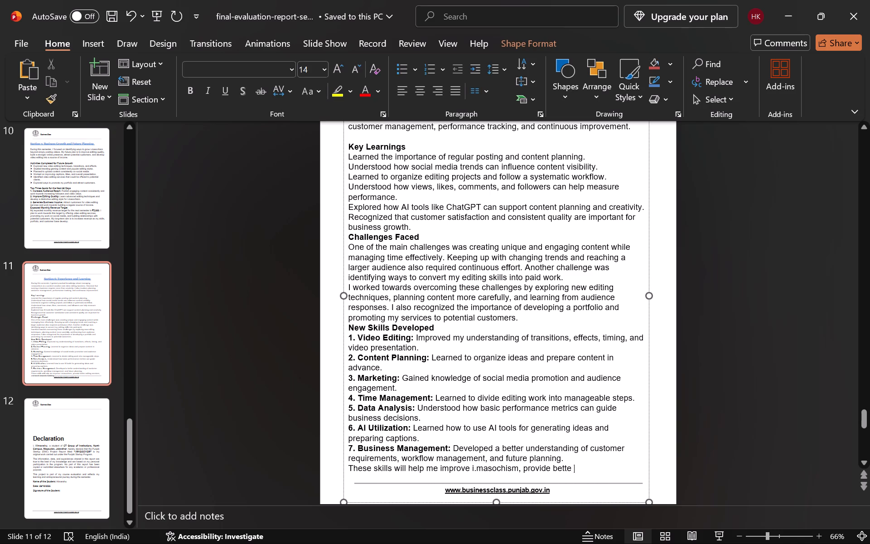